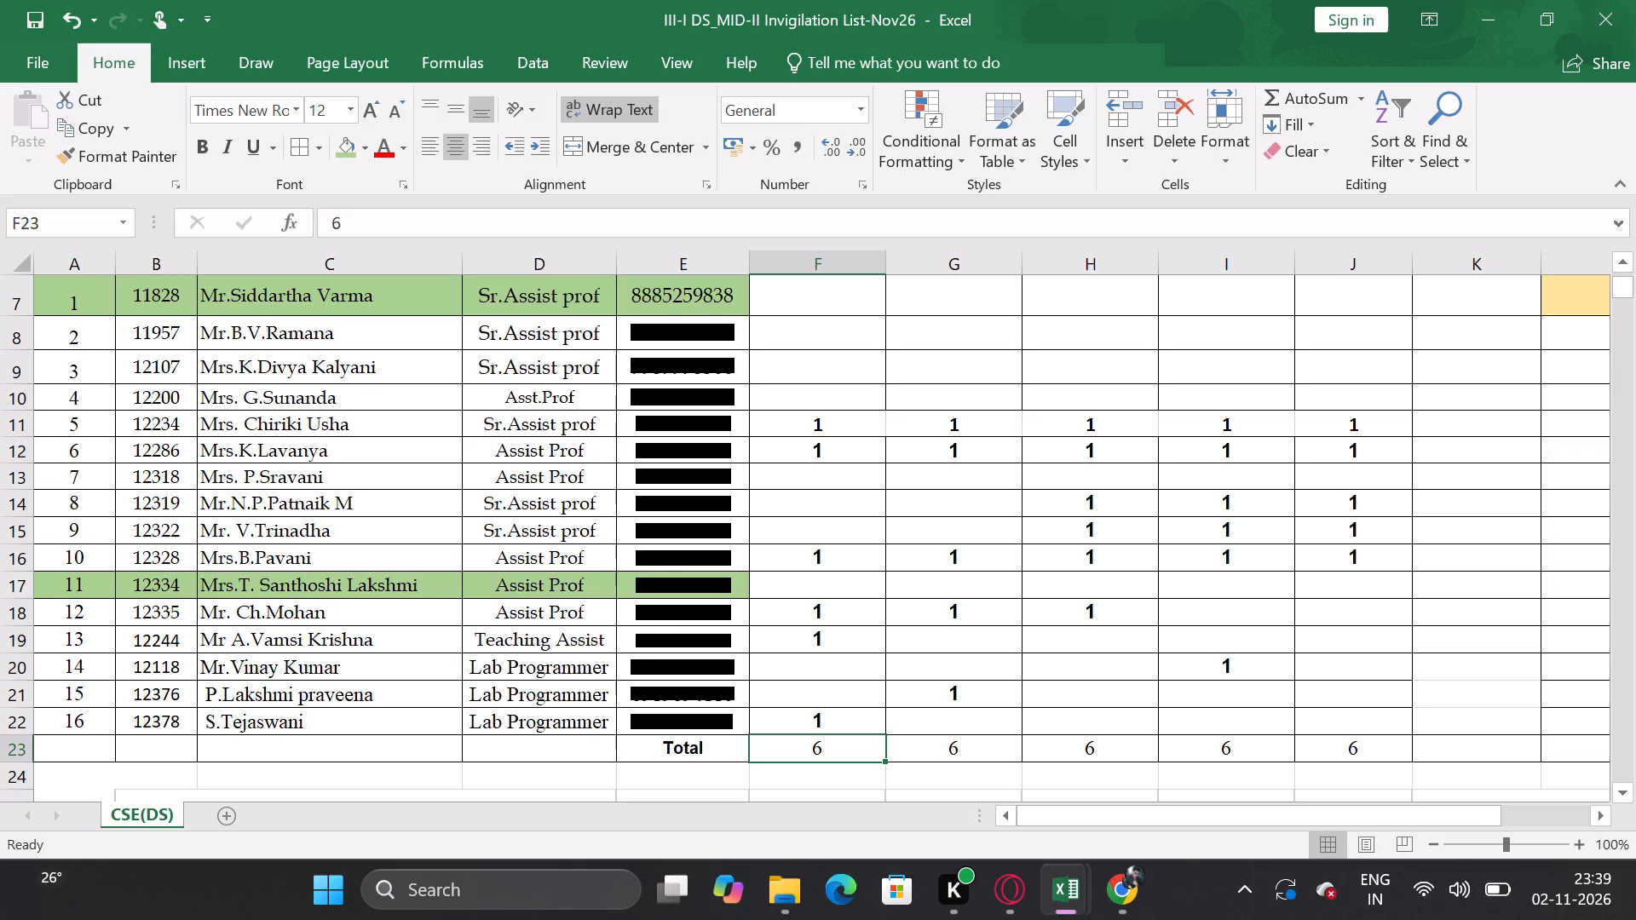
Replace the Total for 06-11-2026 in cell F23 with the formula =COUNT(F7:F22).
double_click(847, 750)
key("BackSpace")
key("equal")
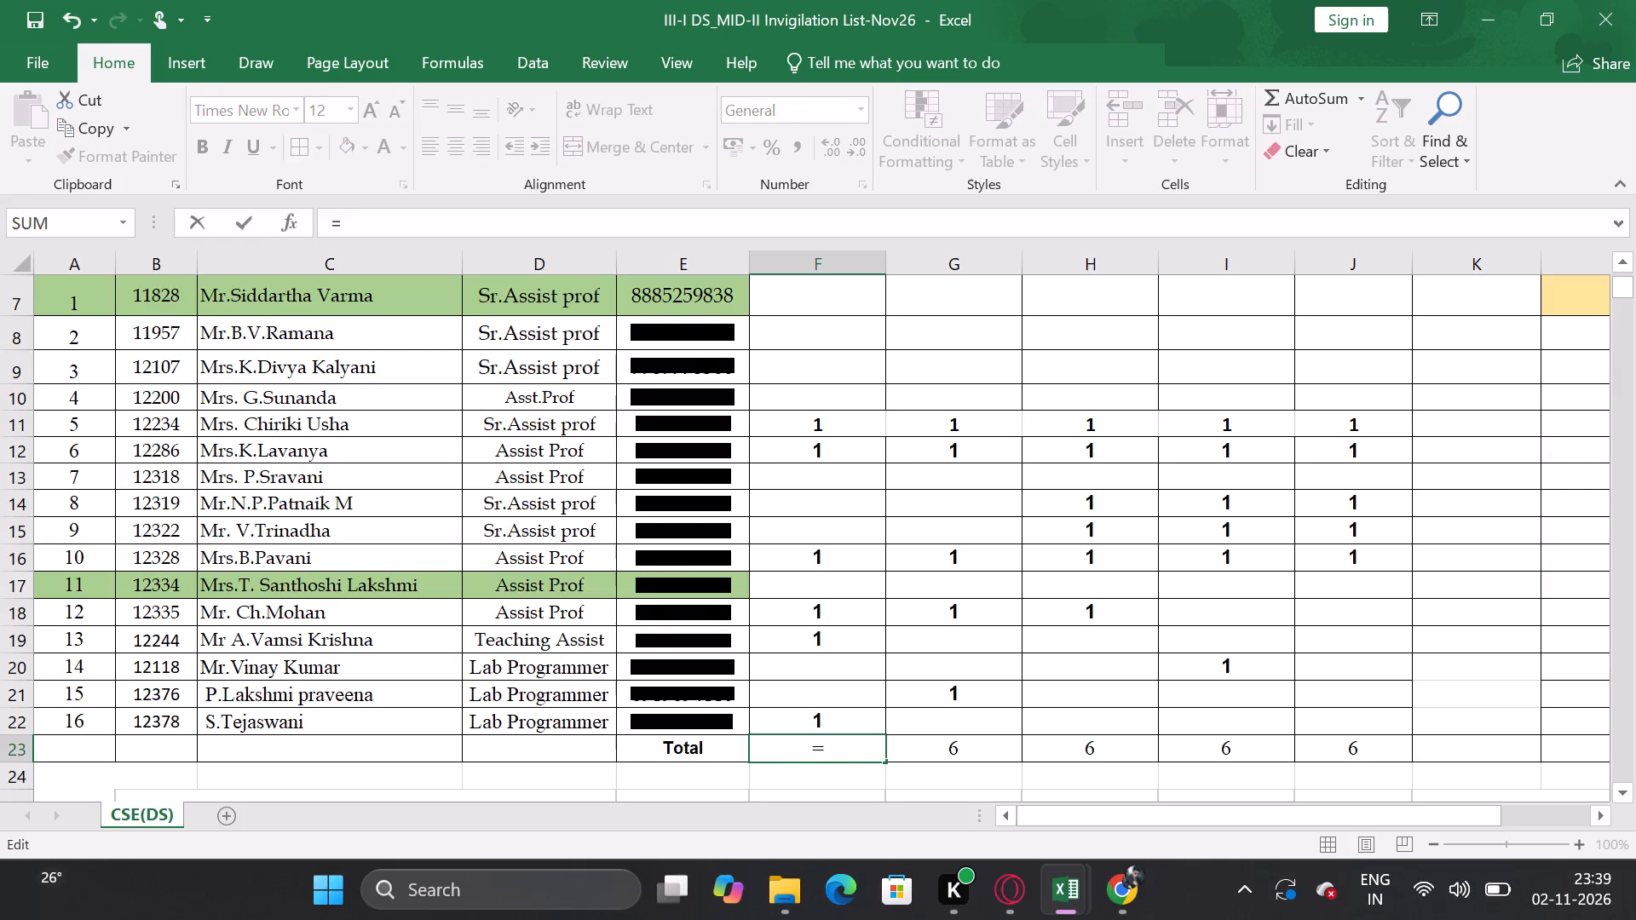
type("count")
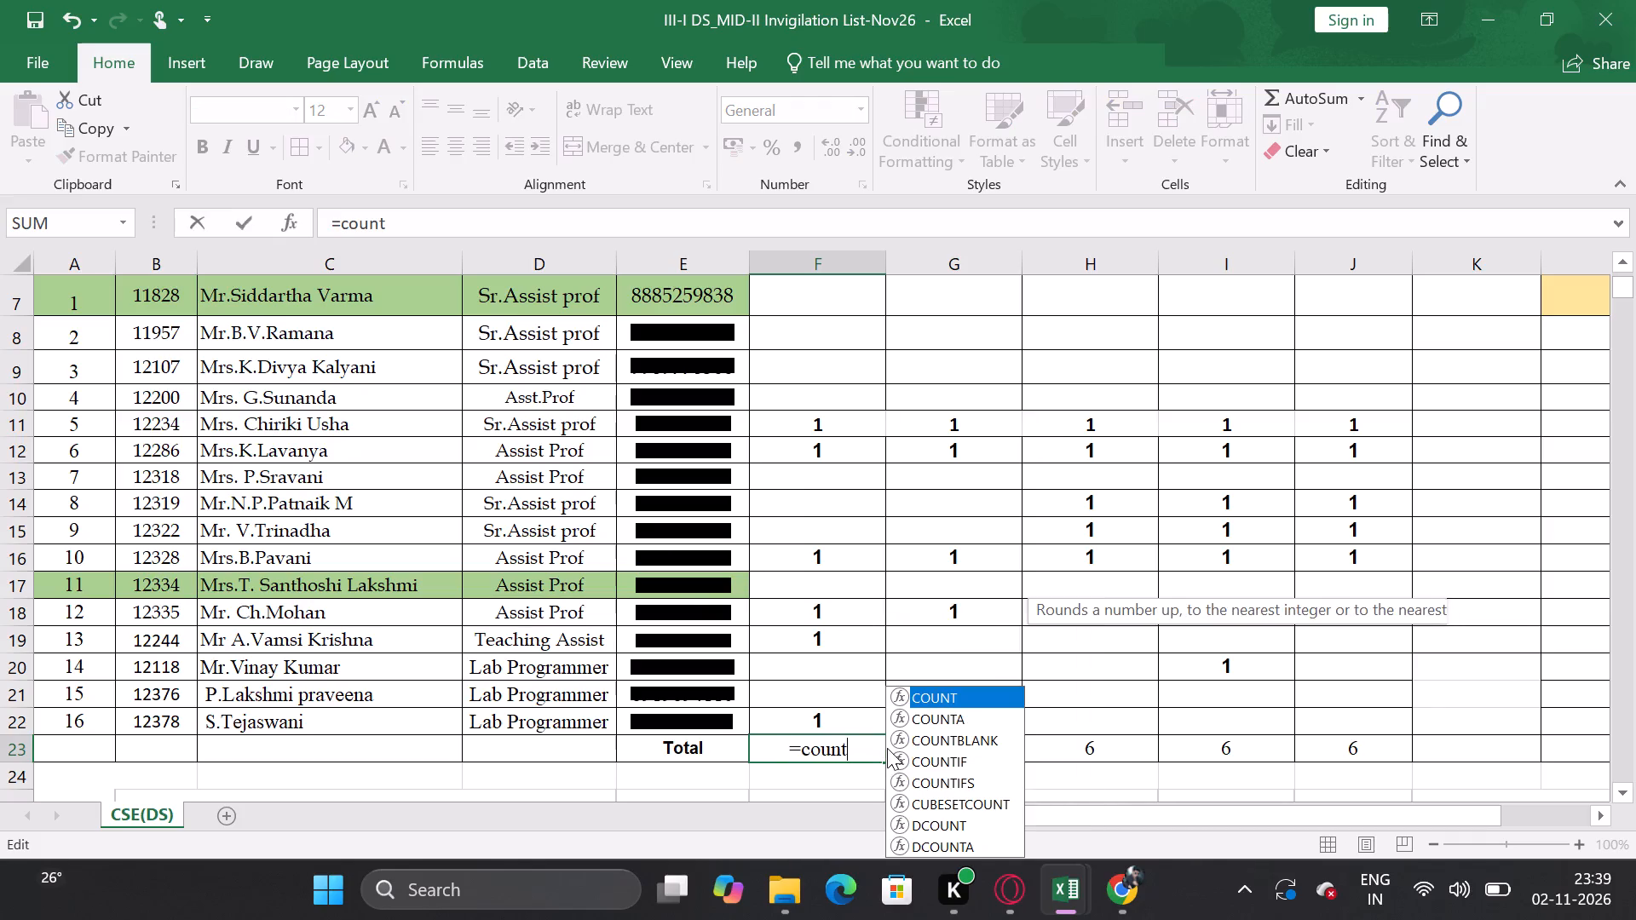
left_click(942, 693)
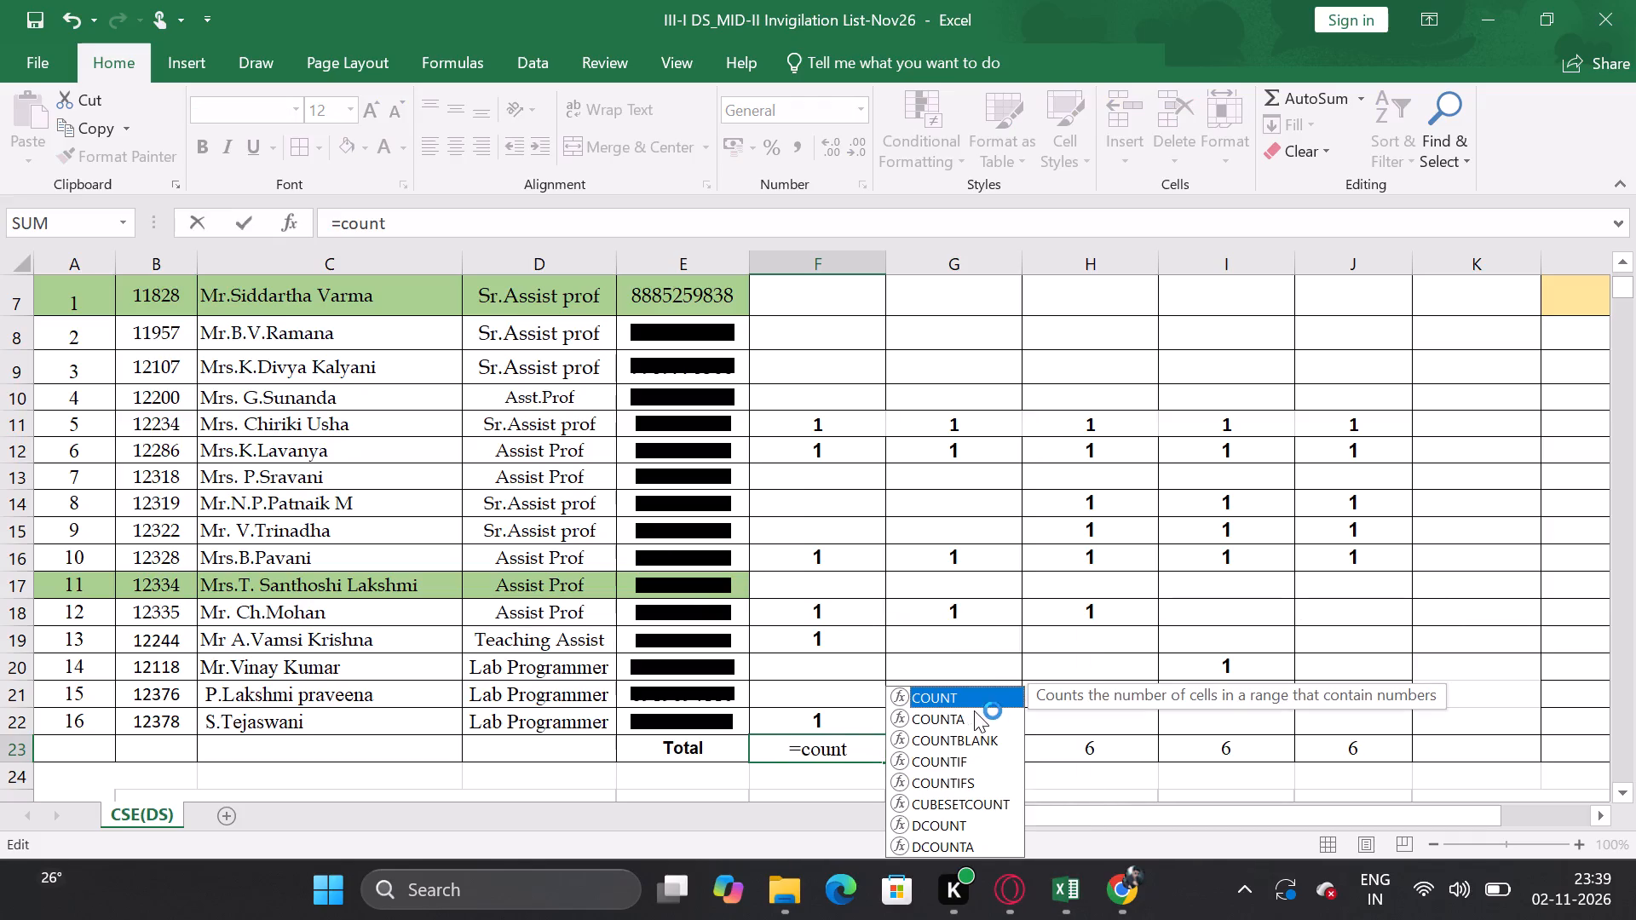
double_click(946, 695)
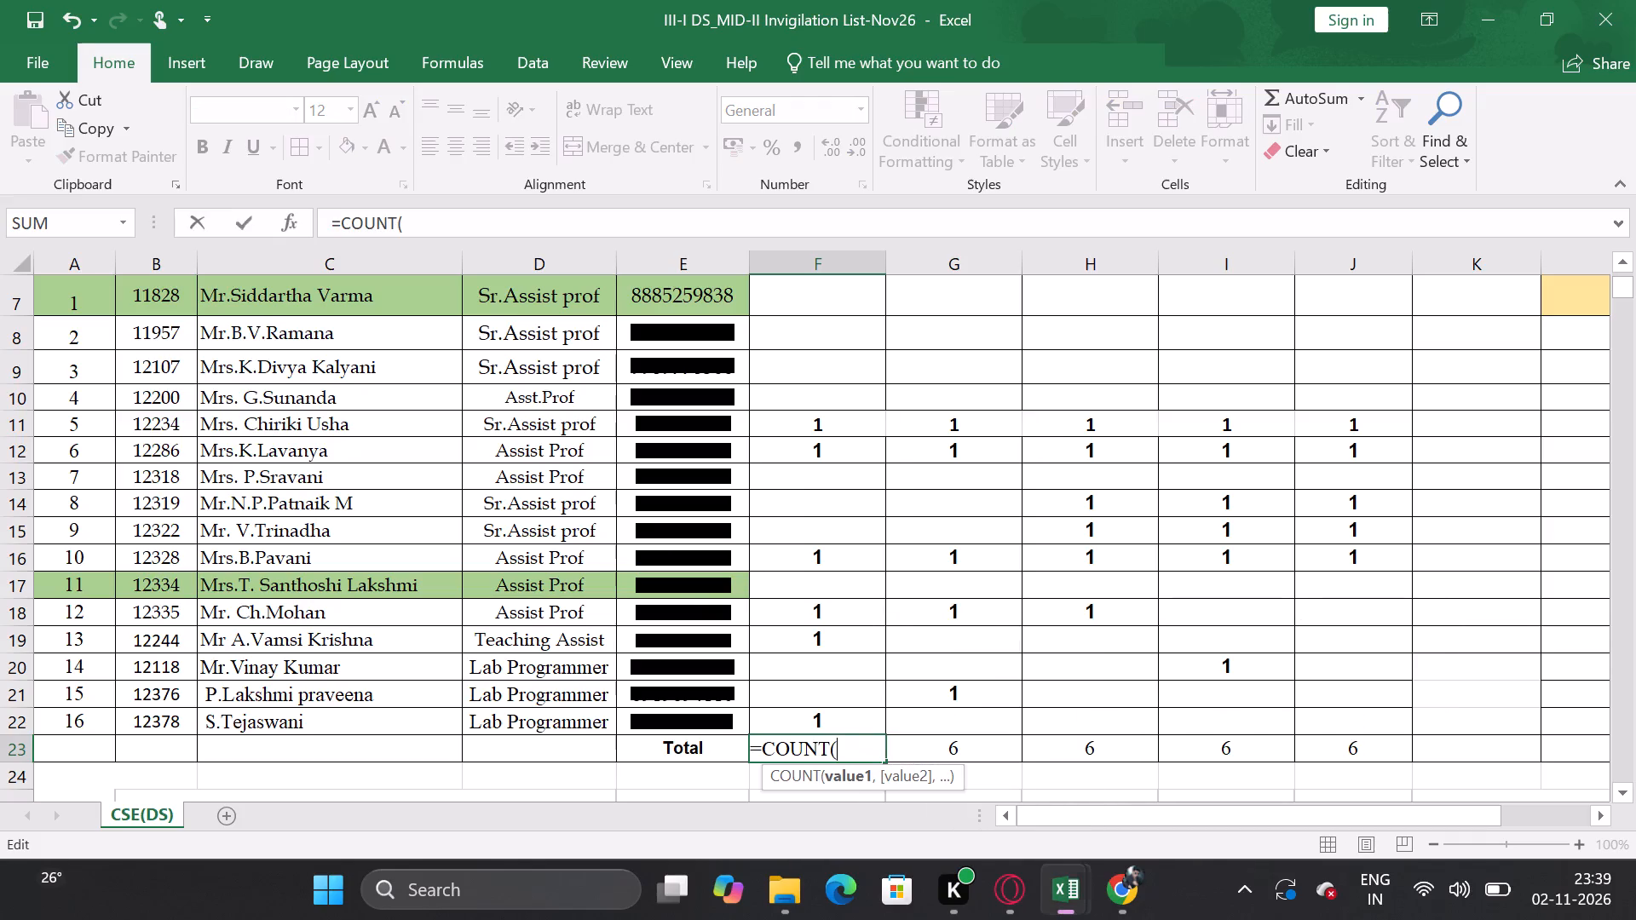
scroll(838, 377, "up", 1)
left_click_drag(844, 430, 823, 547)
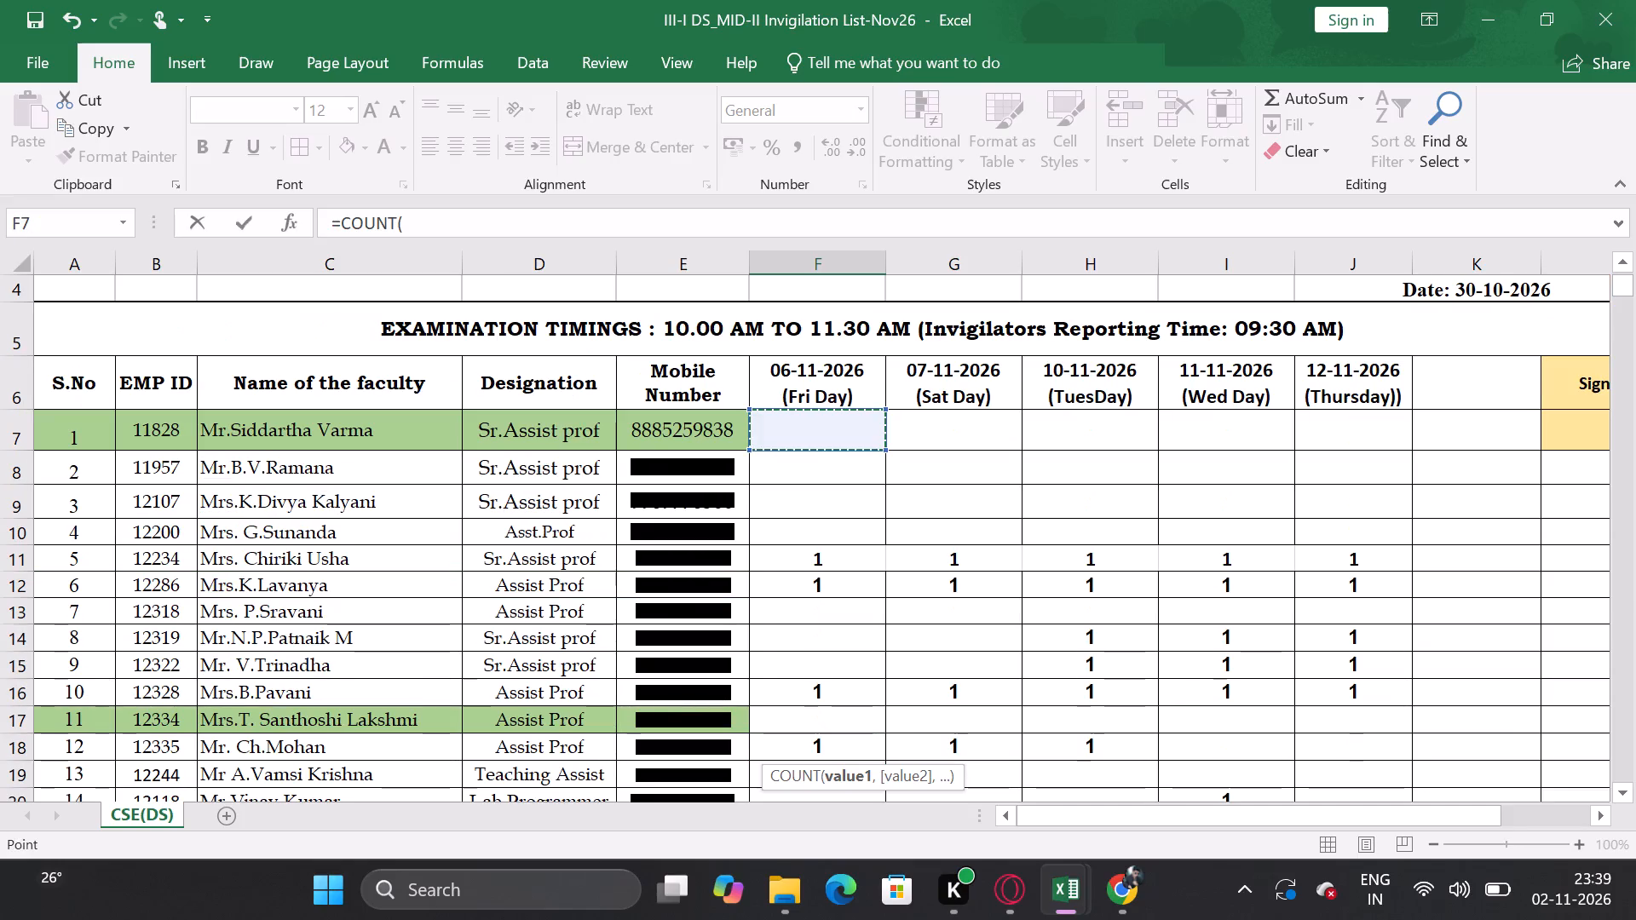
left_click_drag(823, 547, 823, 767)
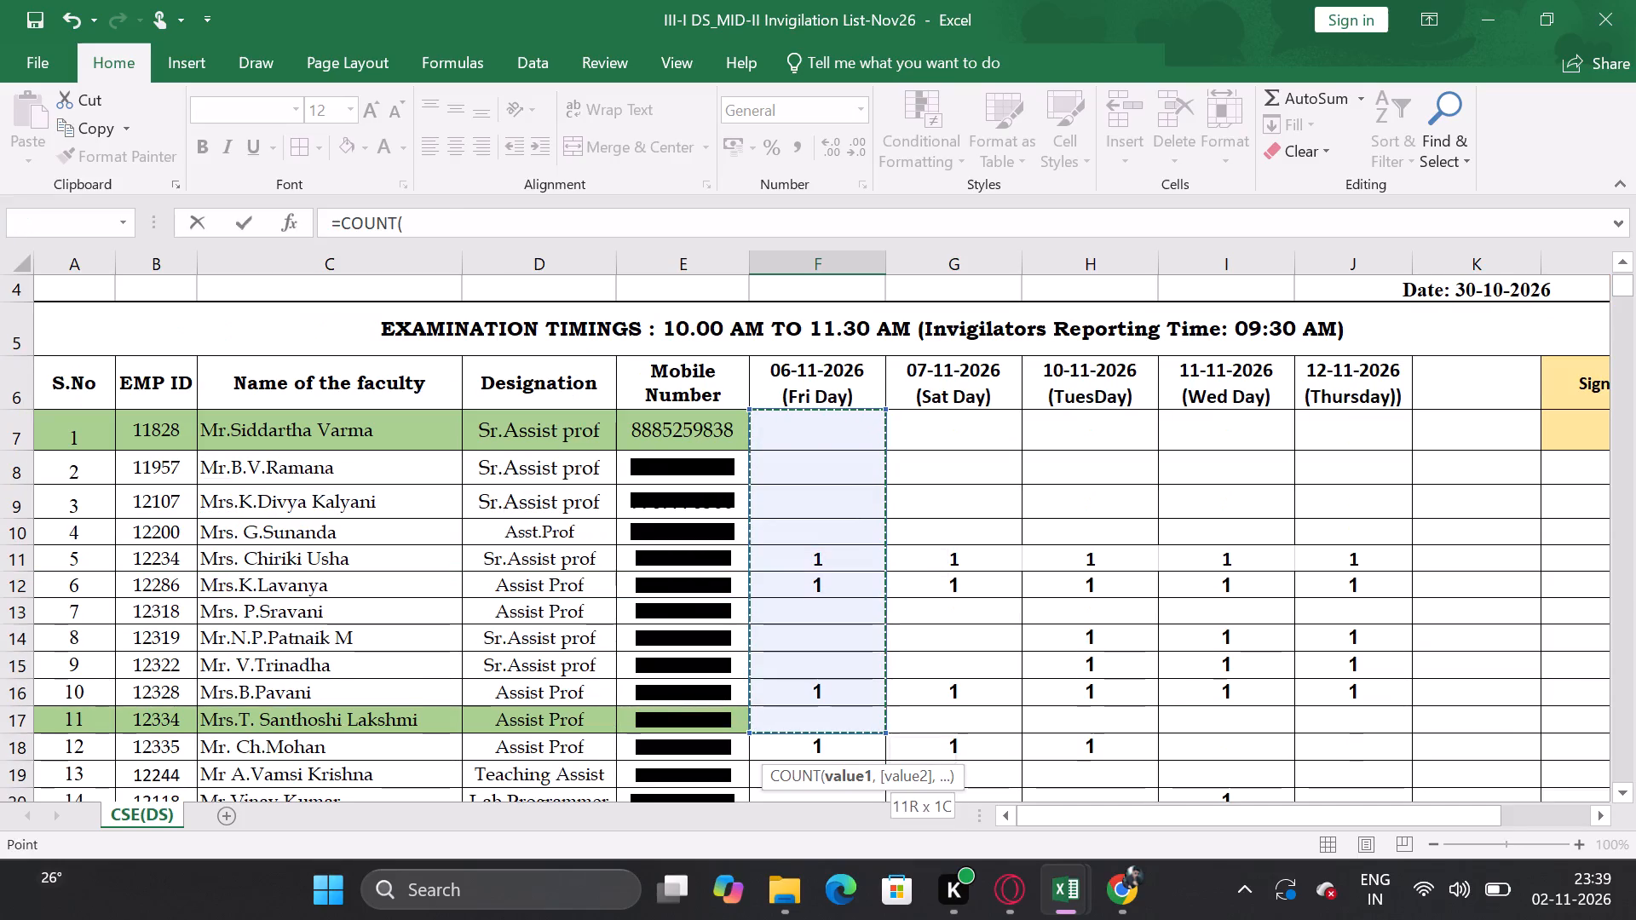
left_click_drag(823, 767, 821, 849)
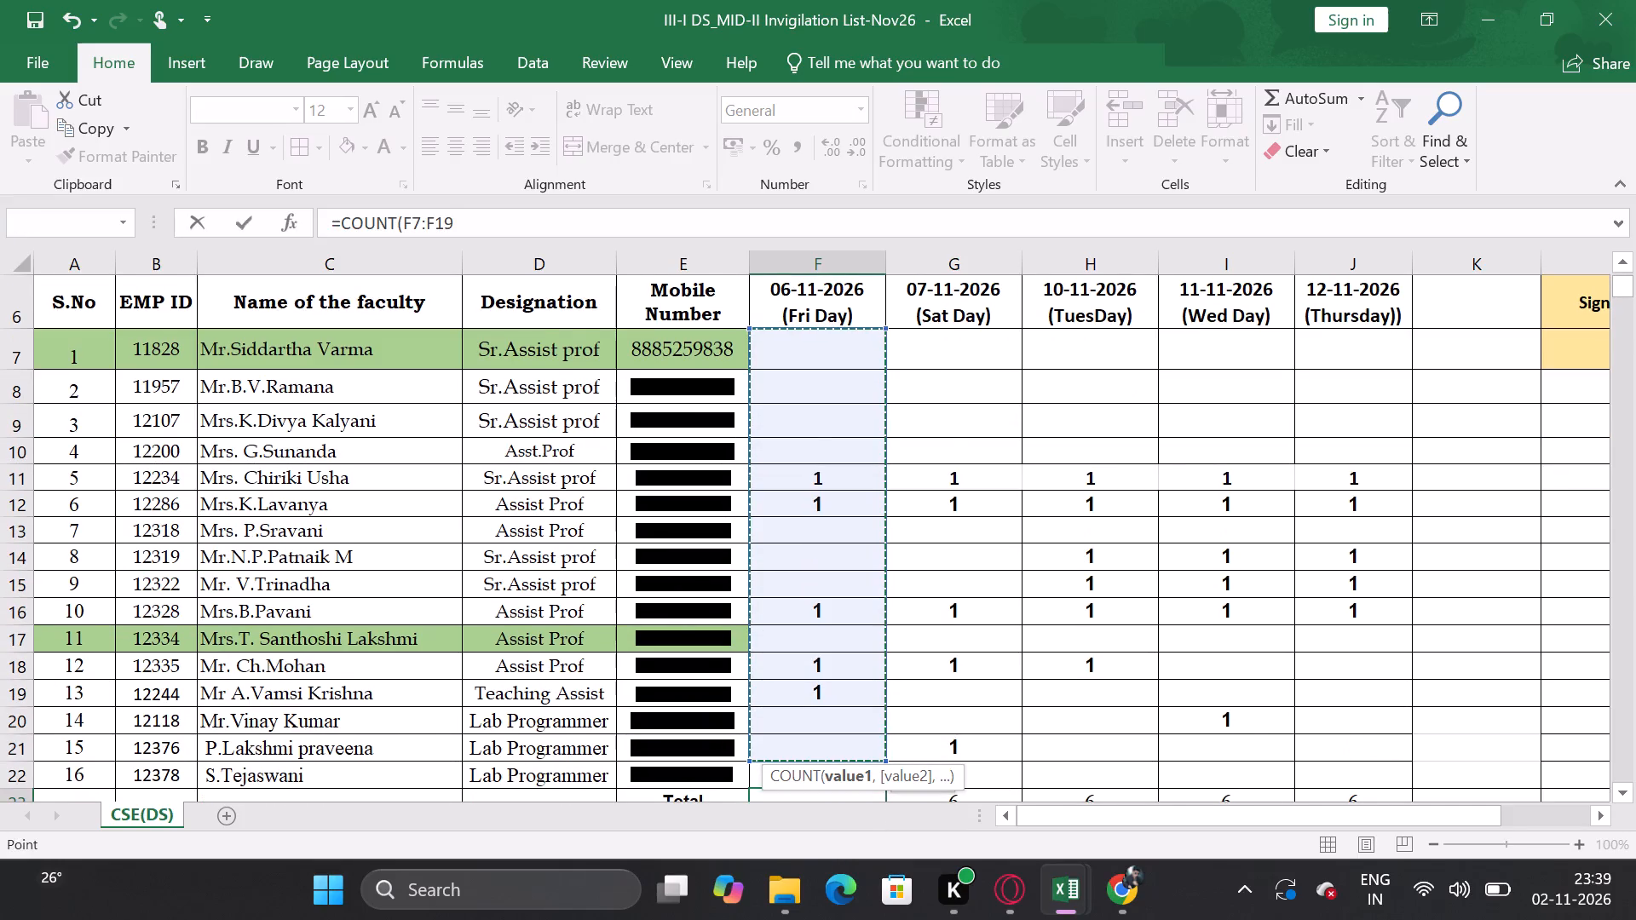
left_click_drag(821, 849, 842, 731)
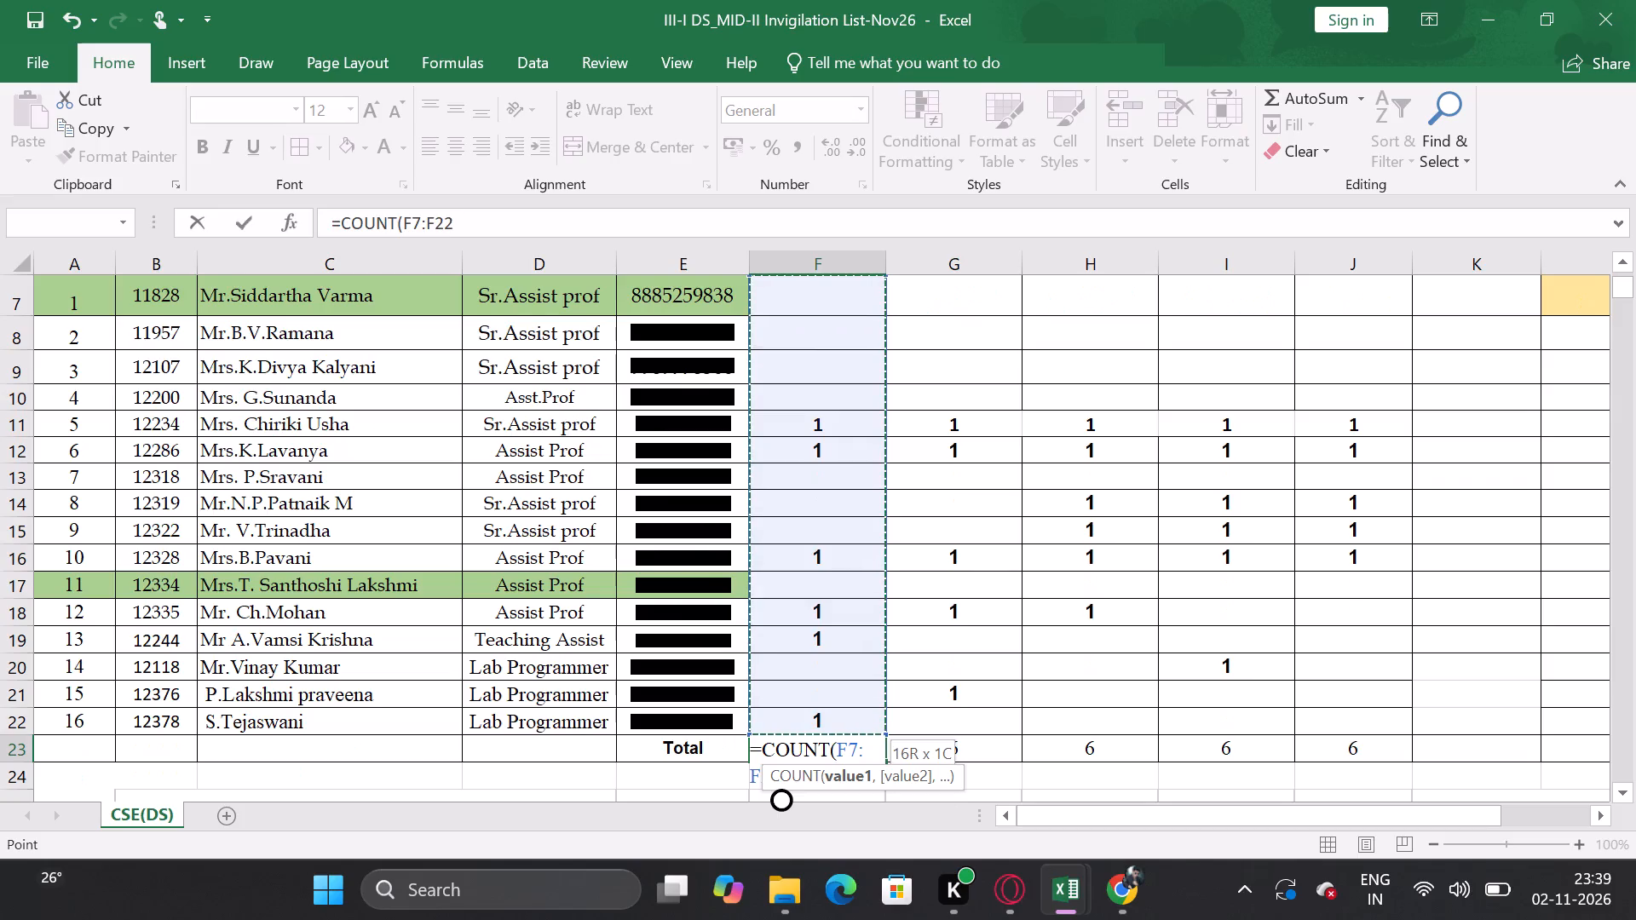
left_click_drag(842, 731, 845, 729)
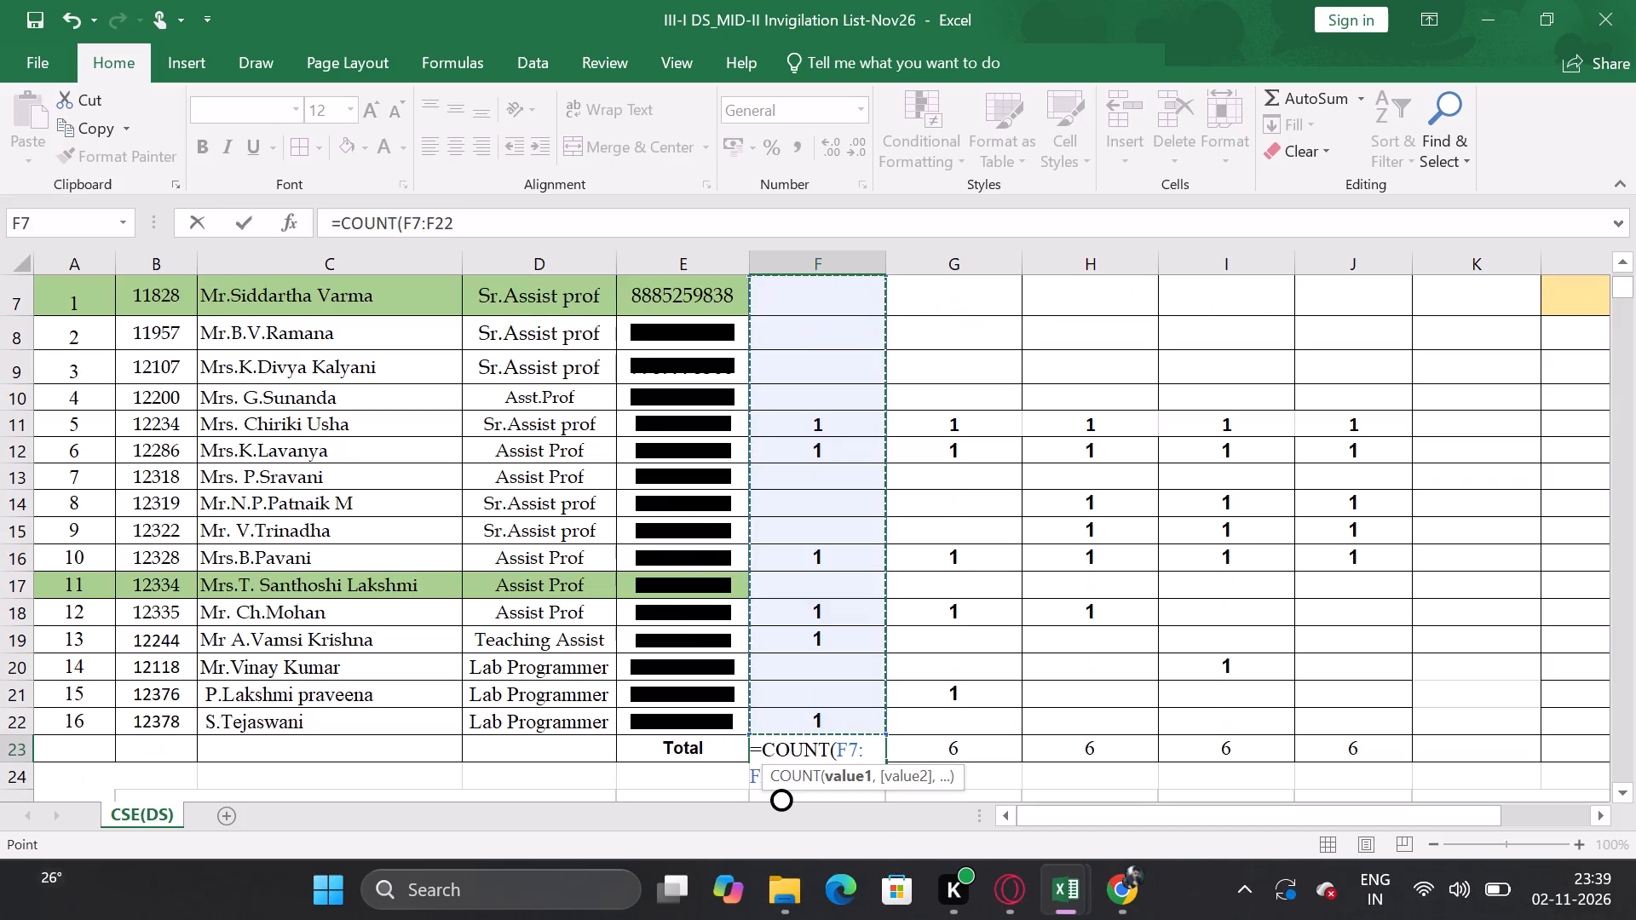
key("shift+parenright")
key("Return")
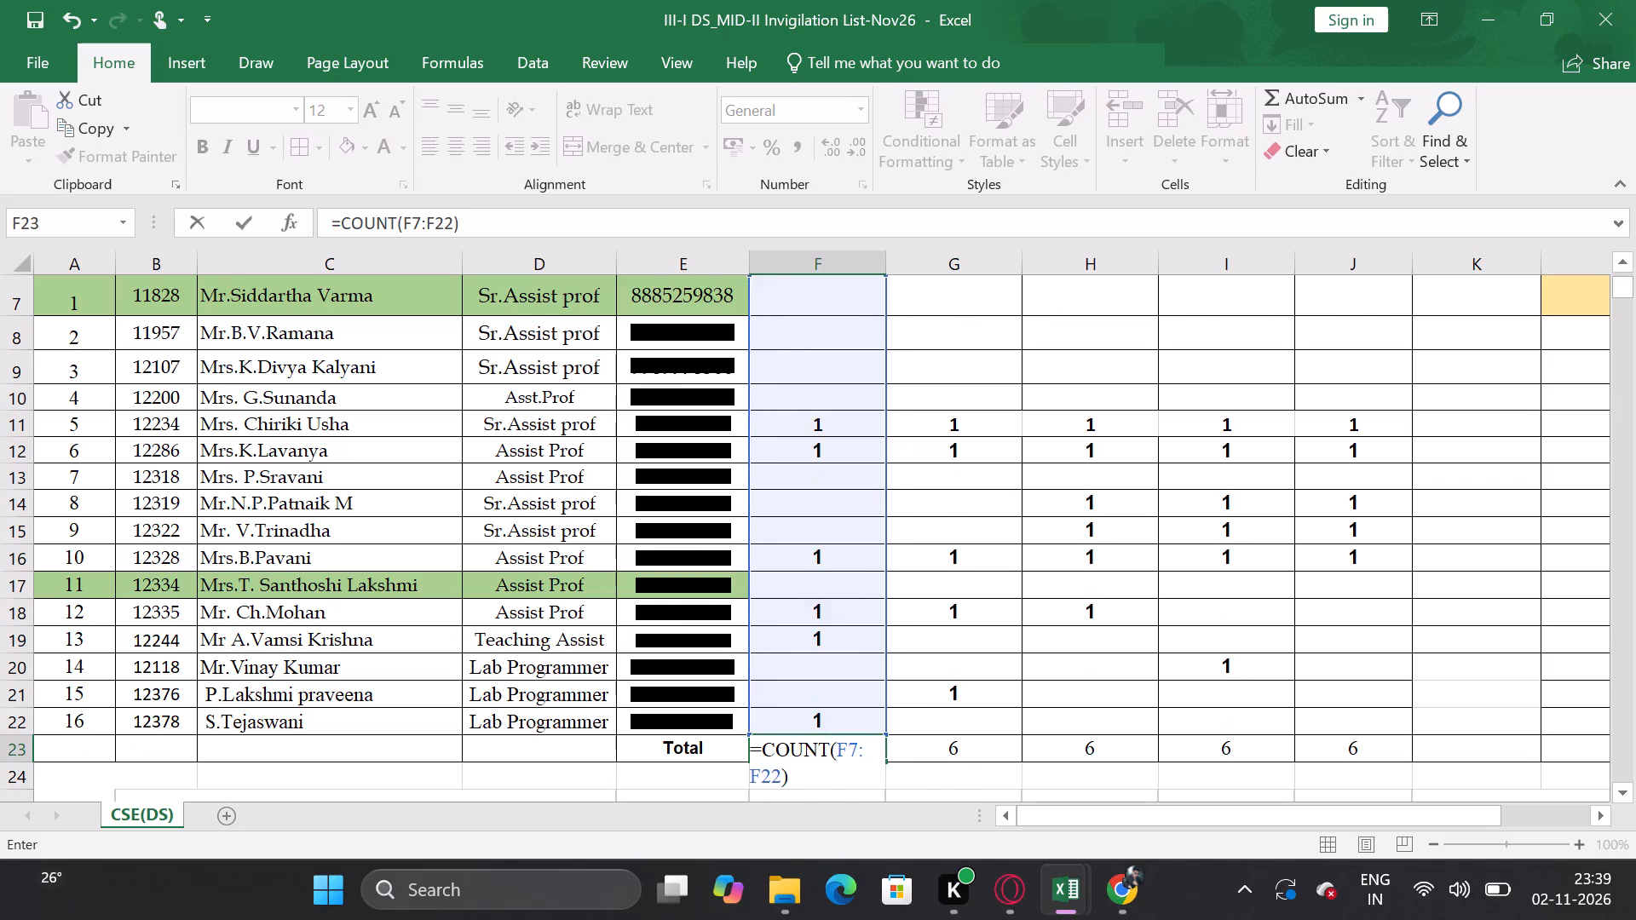
Fill the COUNT formula from F23 across the Total row to J23.
left_click(823, 750)
left_click_drag(885, 760, 947, 760)
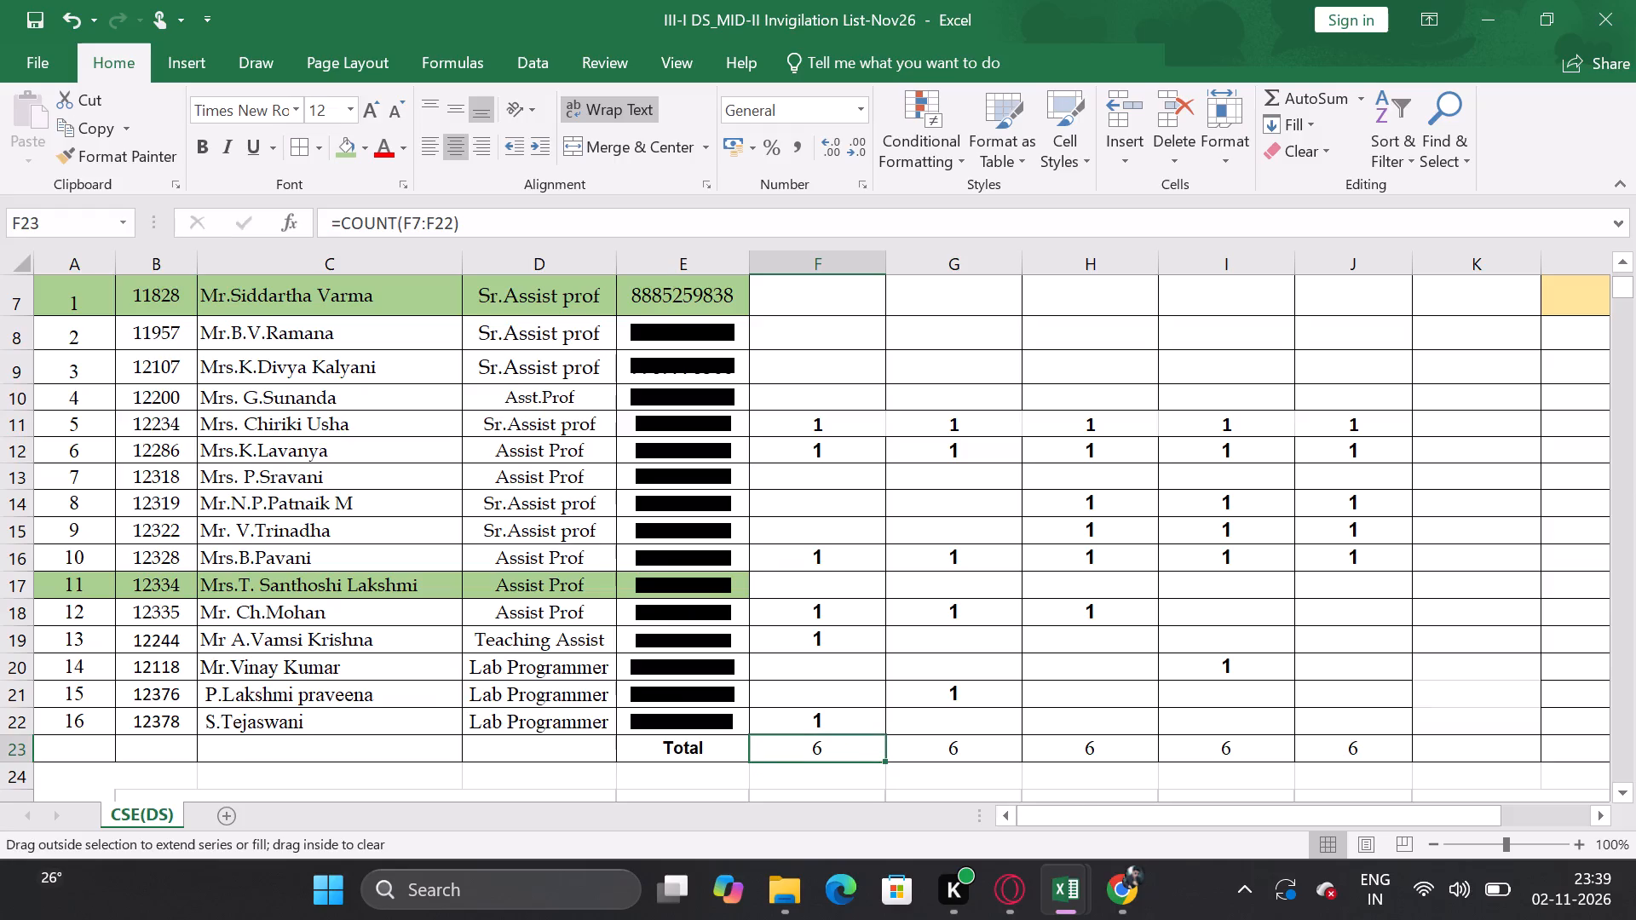
left_click_drag(947, 760, 1387, 764)
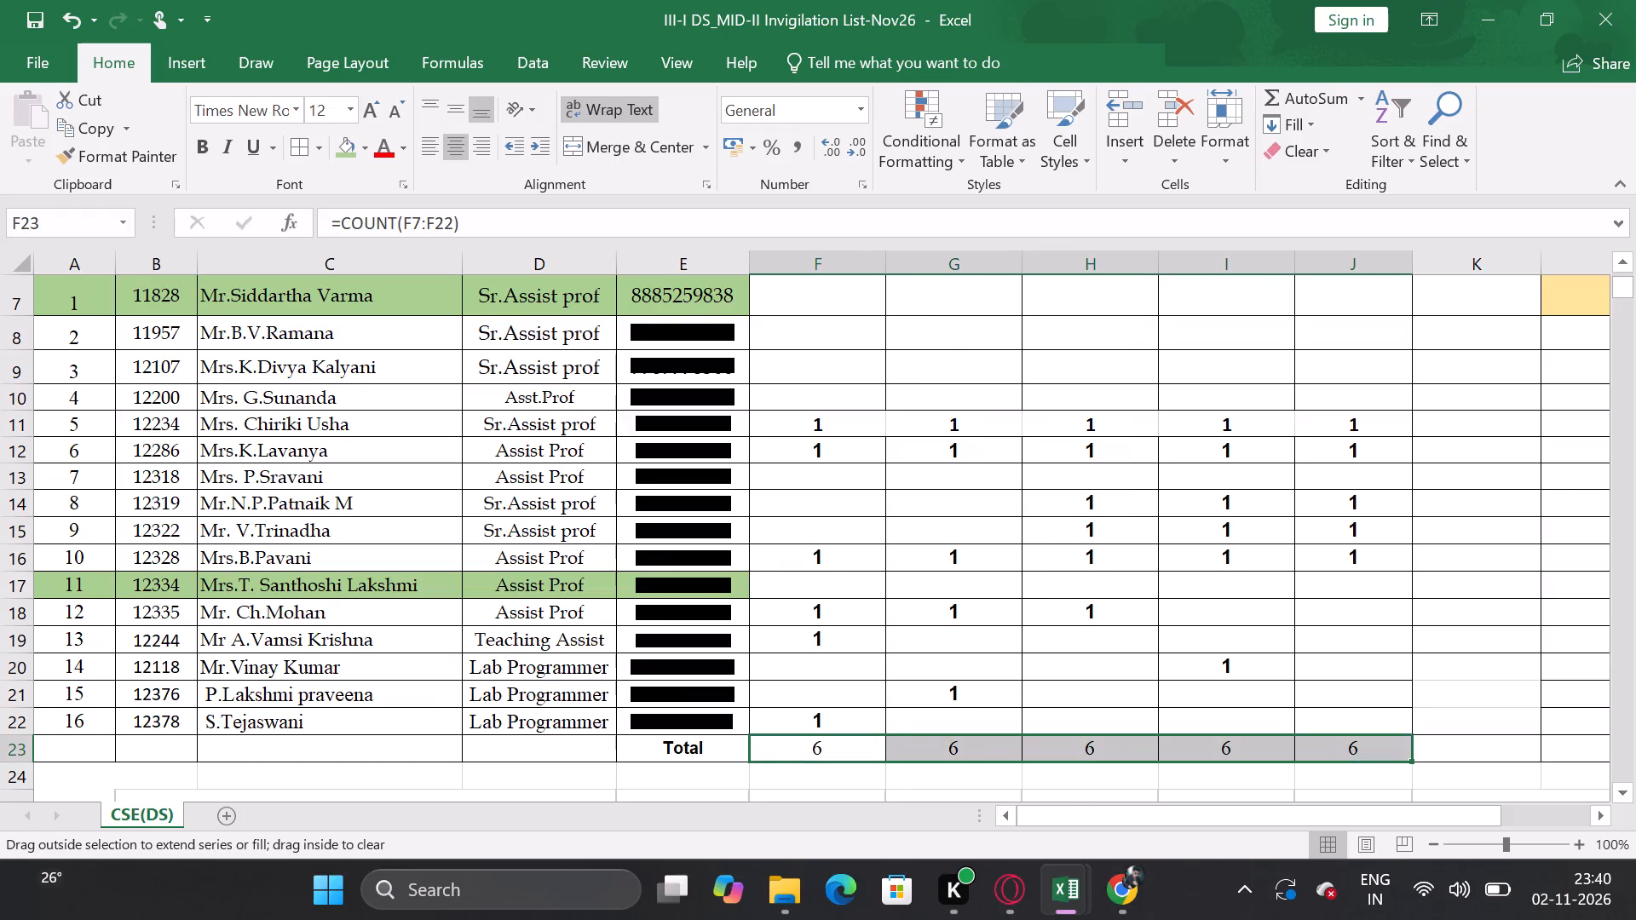
left_click(1506, 617)
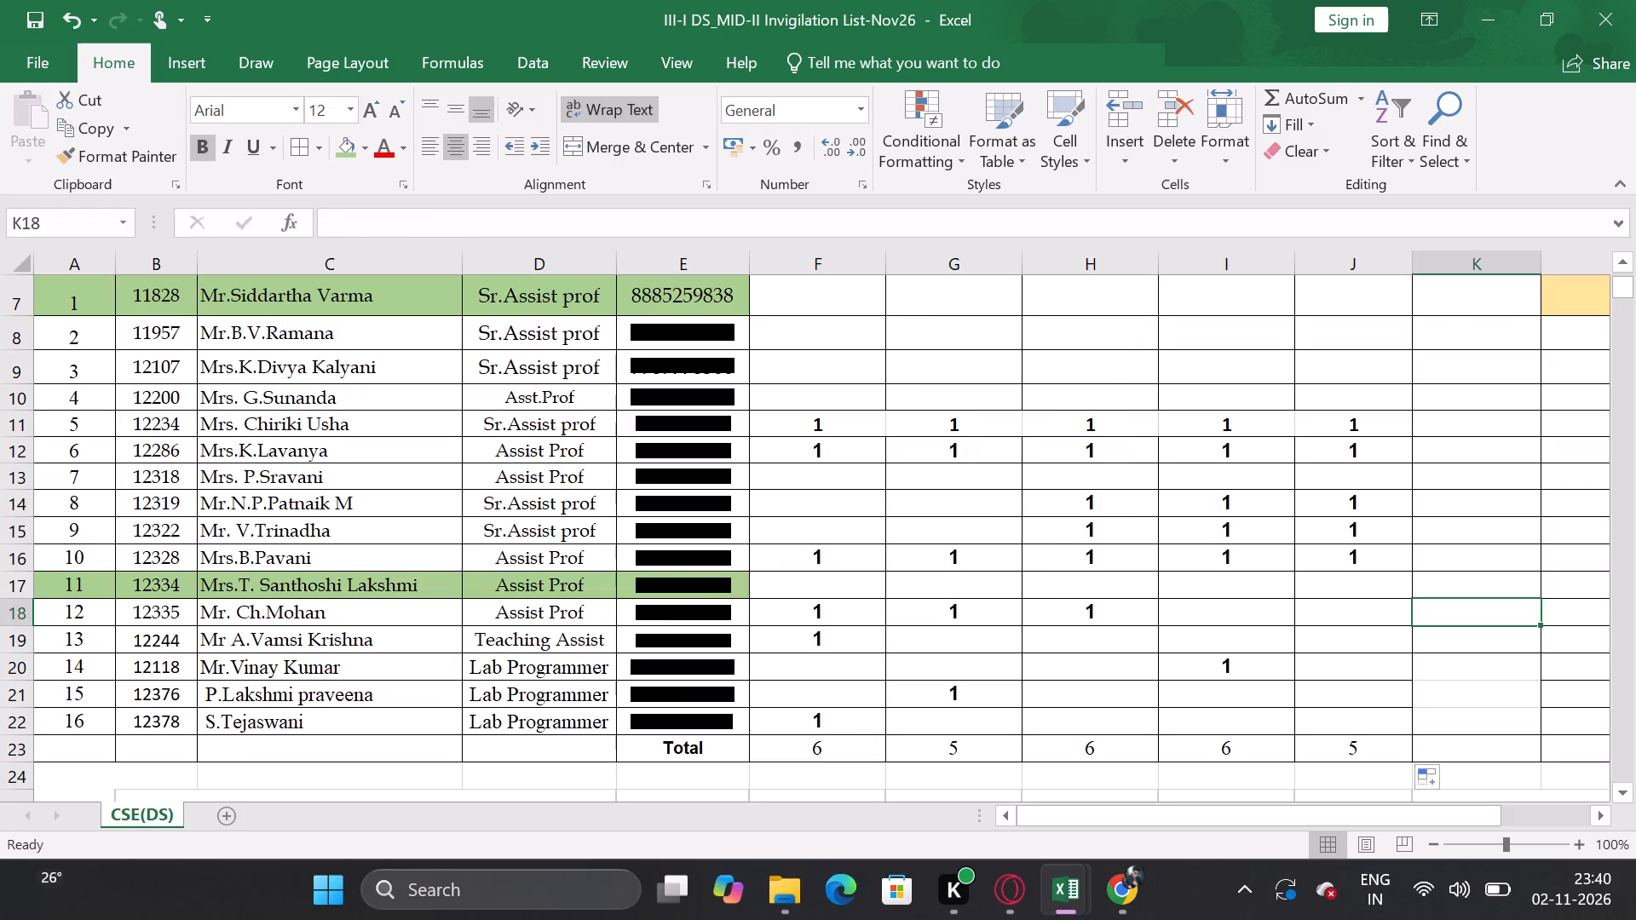
Save the invigilation list workbook.
left_click(30, 60)
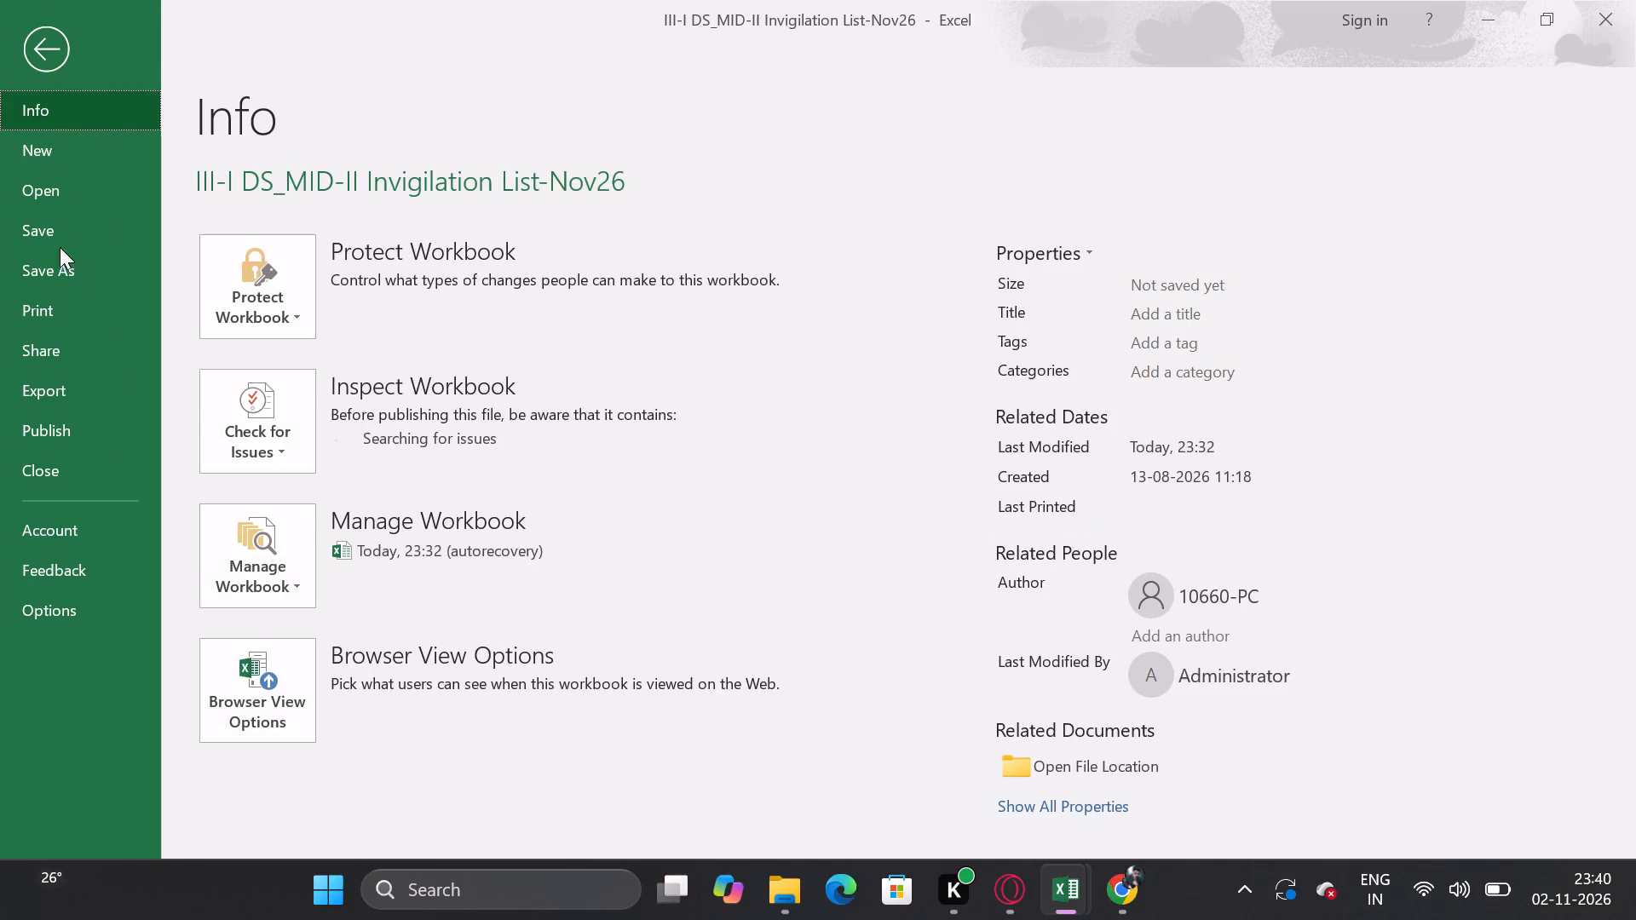
left_click(51, 230)
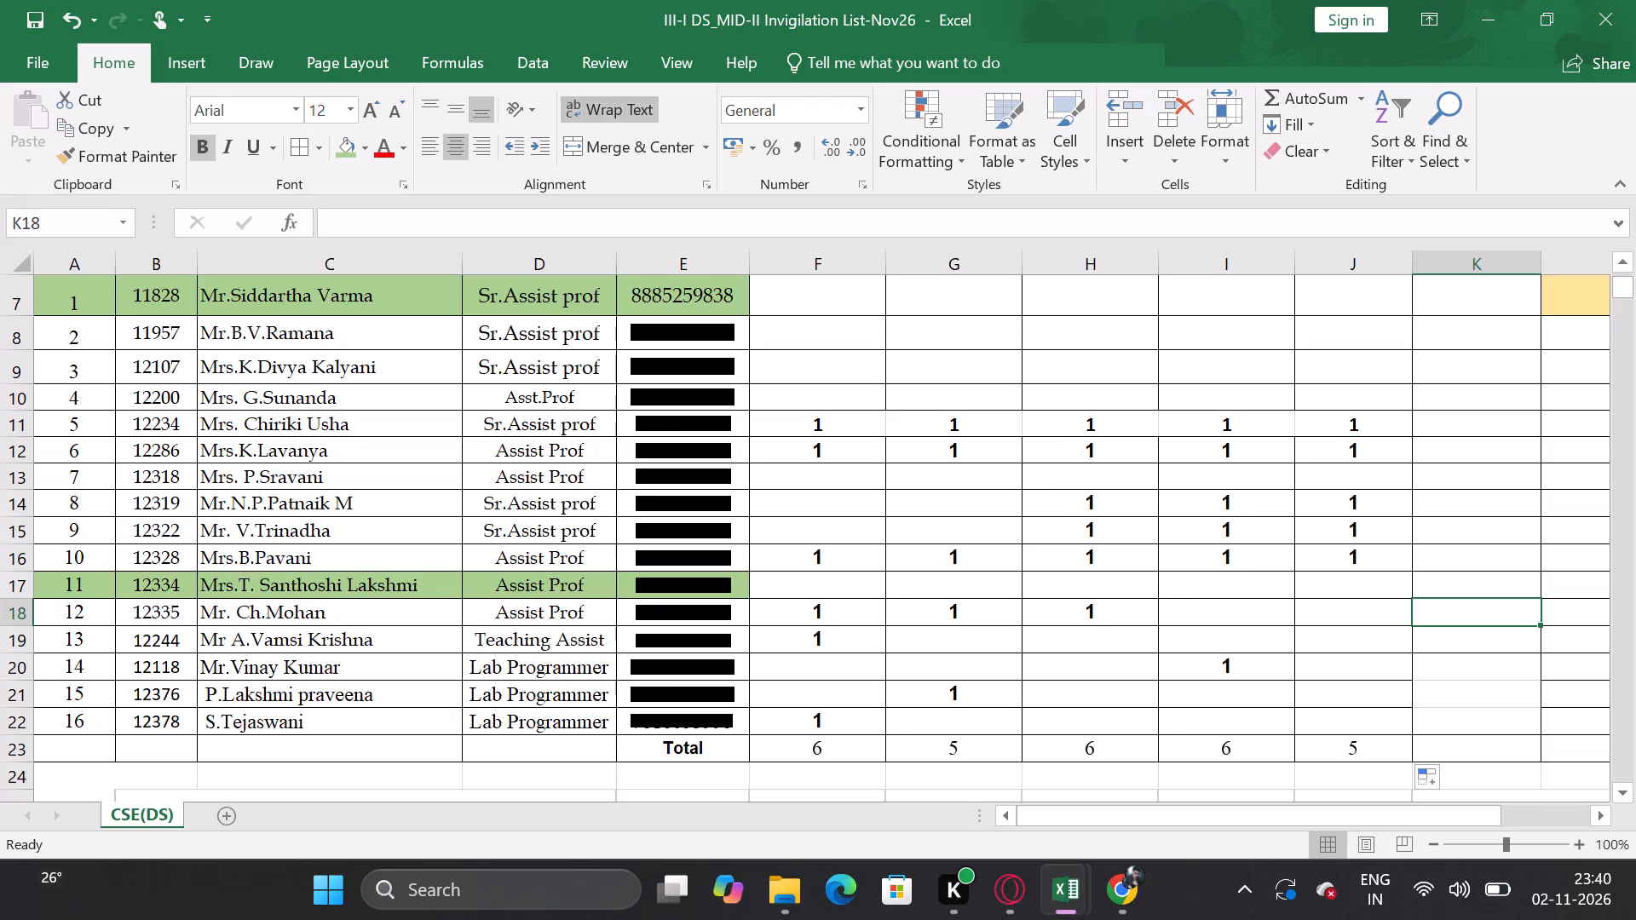
Apply the current border style to cells G11:I11.
left_click_drag(998, 423, 1264, 428)
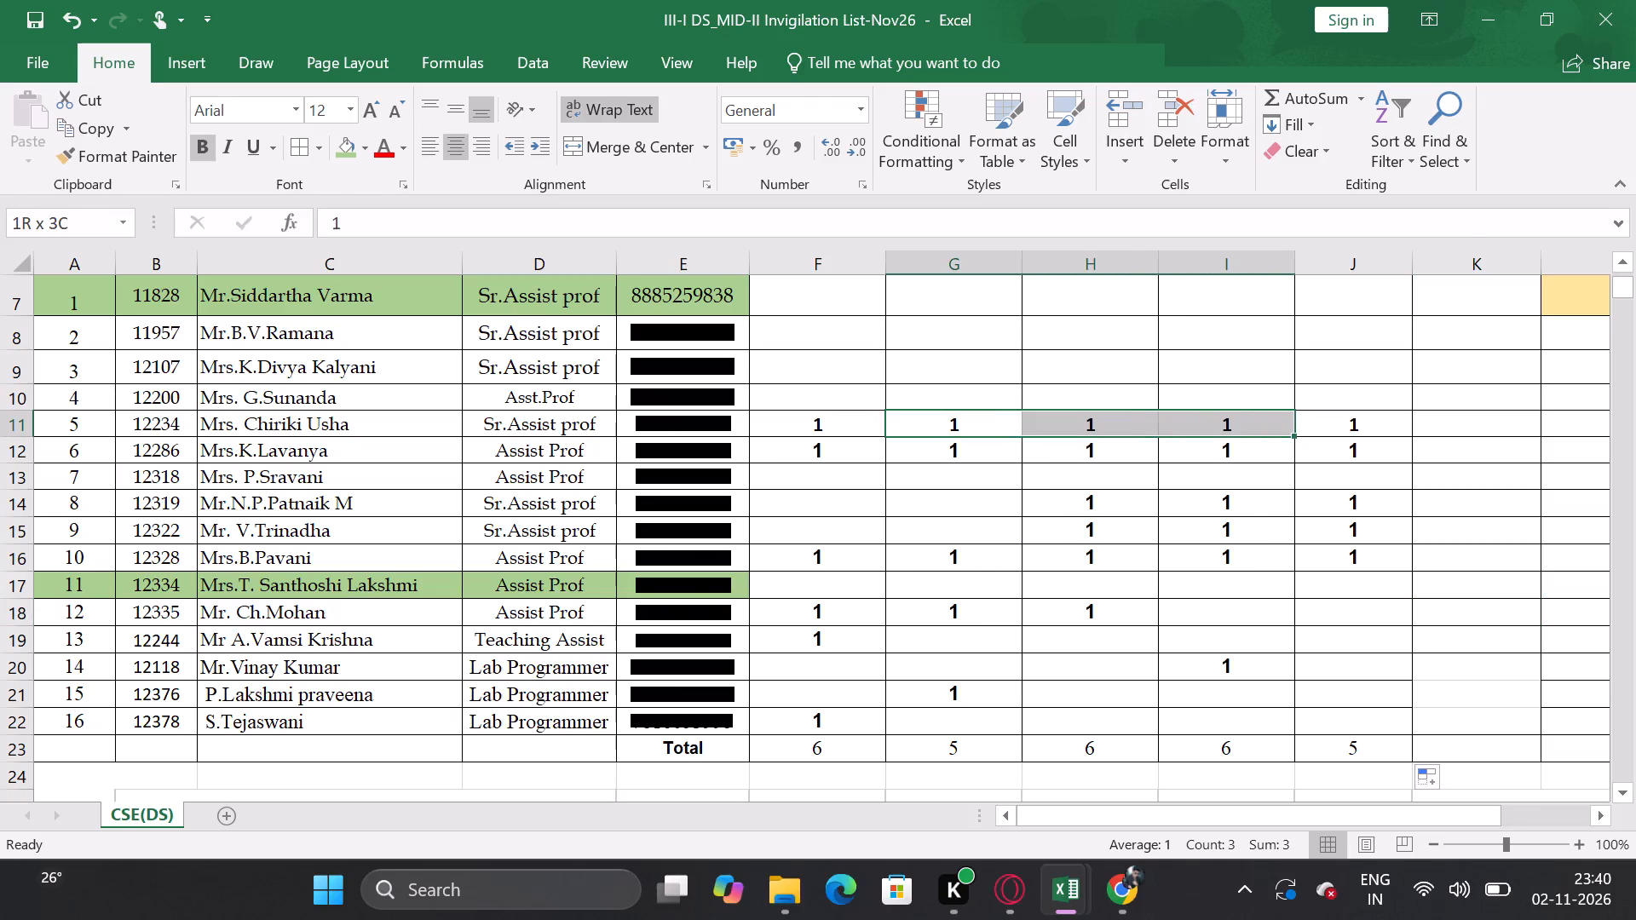
left_click_drag(1264, 428, 1266, 428)
left_click(297, 147)
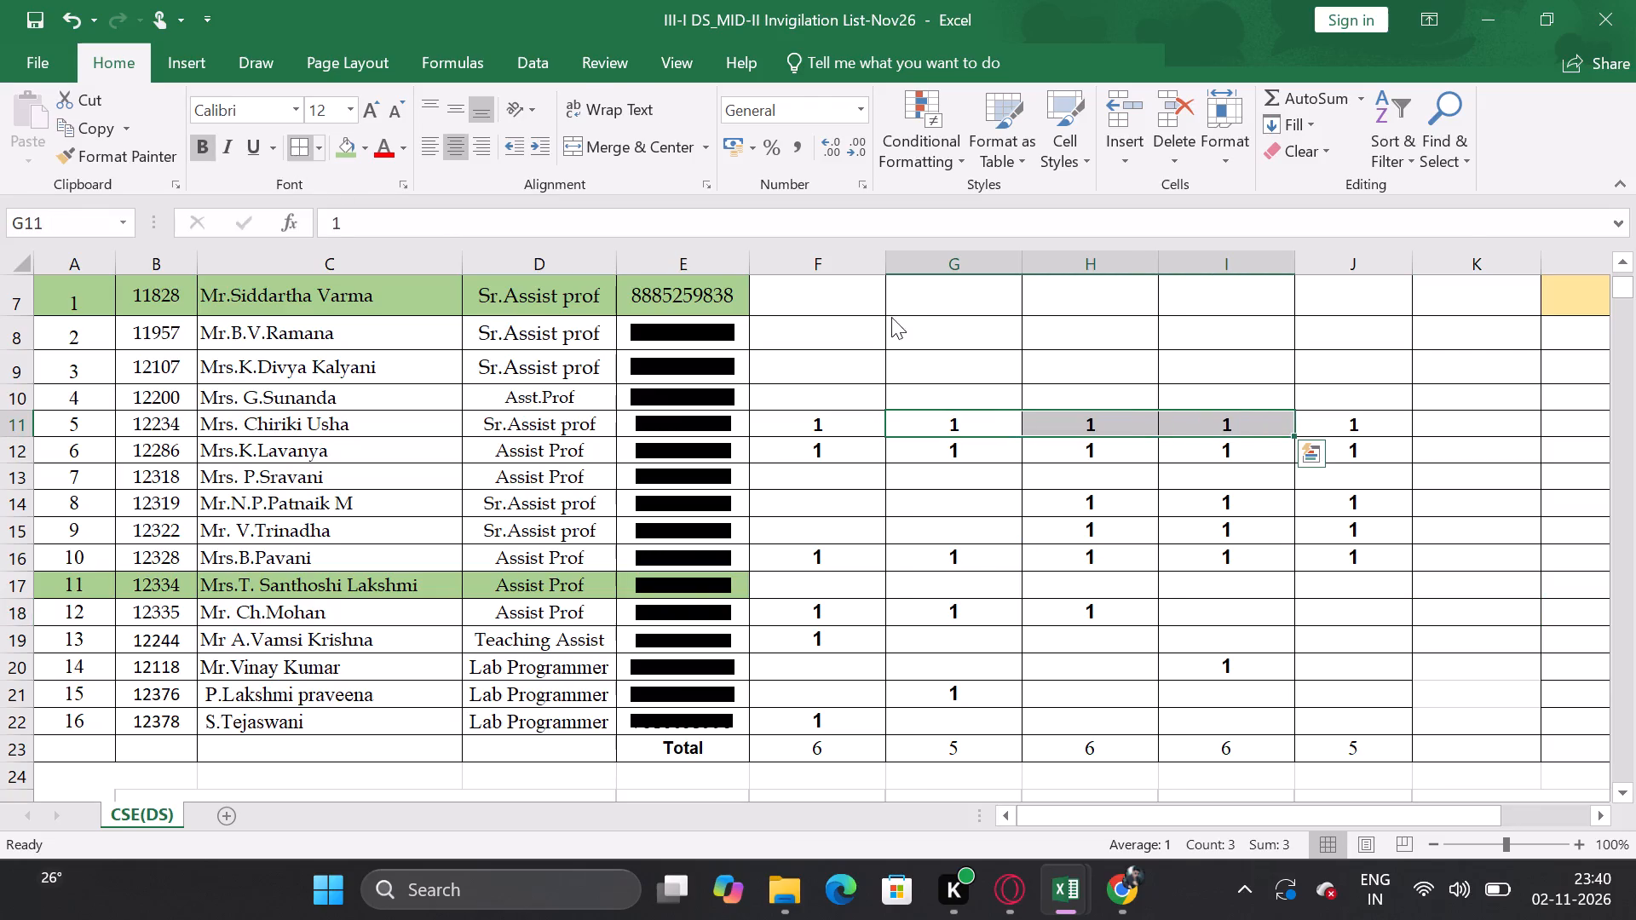
left_click(1476, 465)
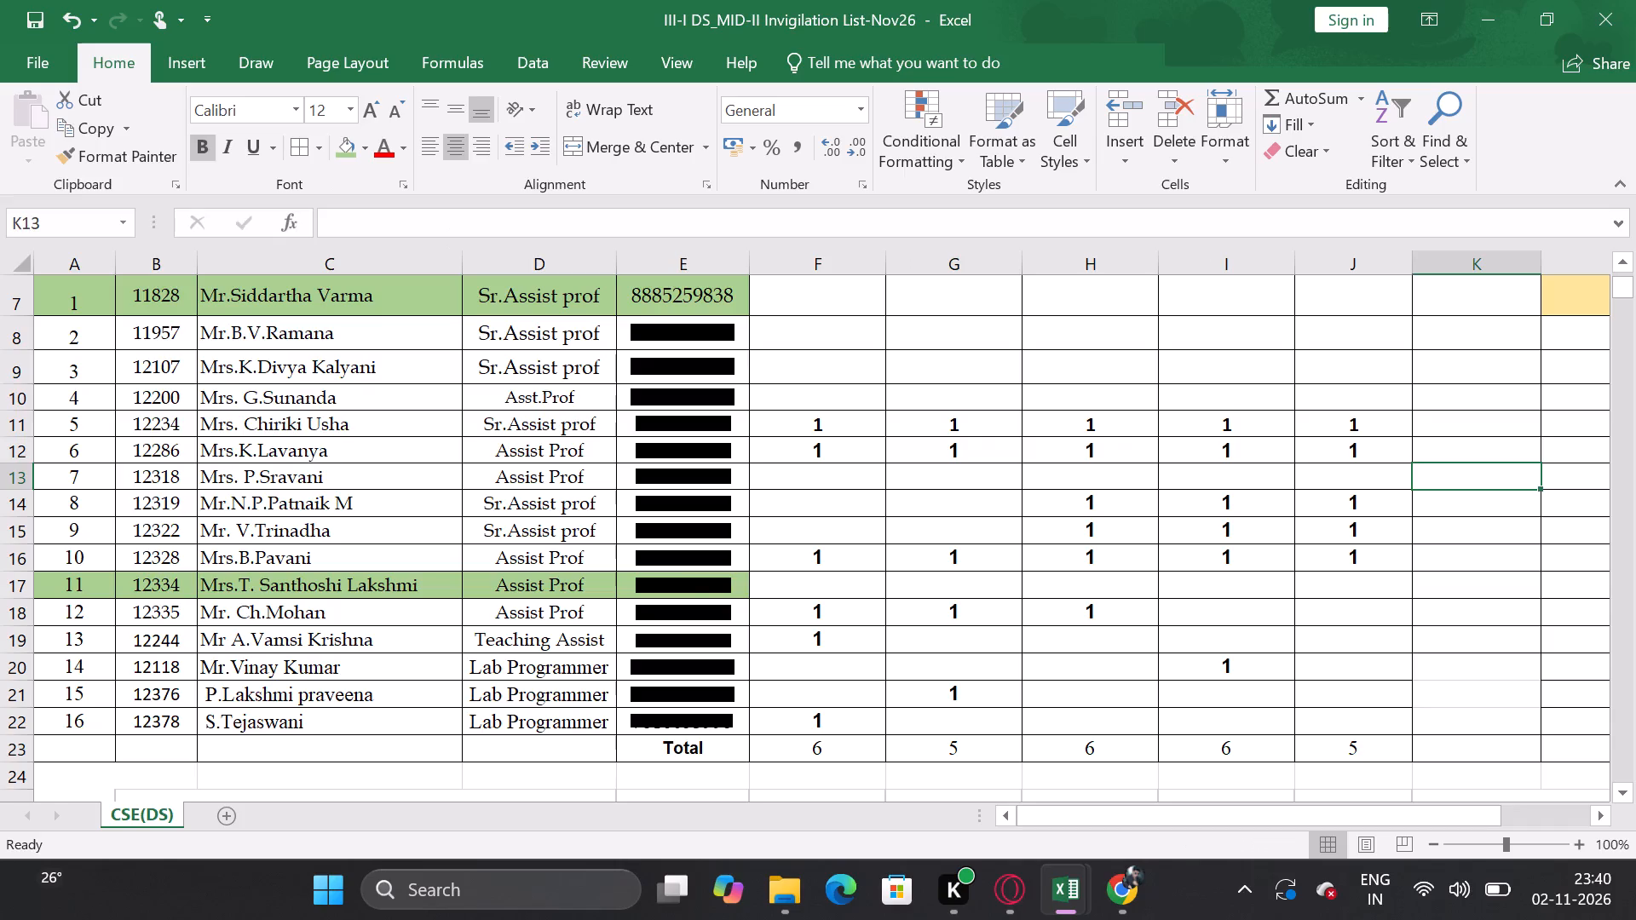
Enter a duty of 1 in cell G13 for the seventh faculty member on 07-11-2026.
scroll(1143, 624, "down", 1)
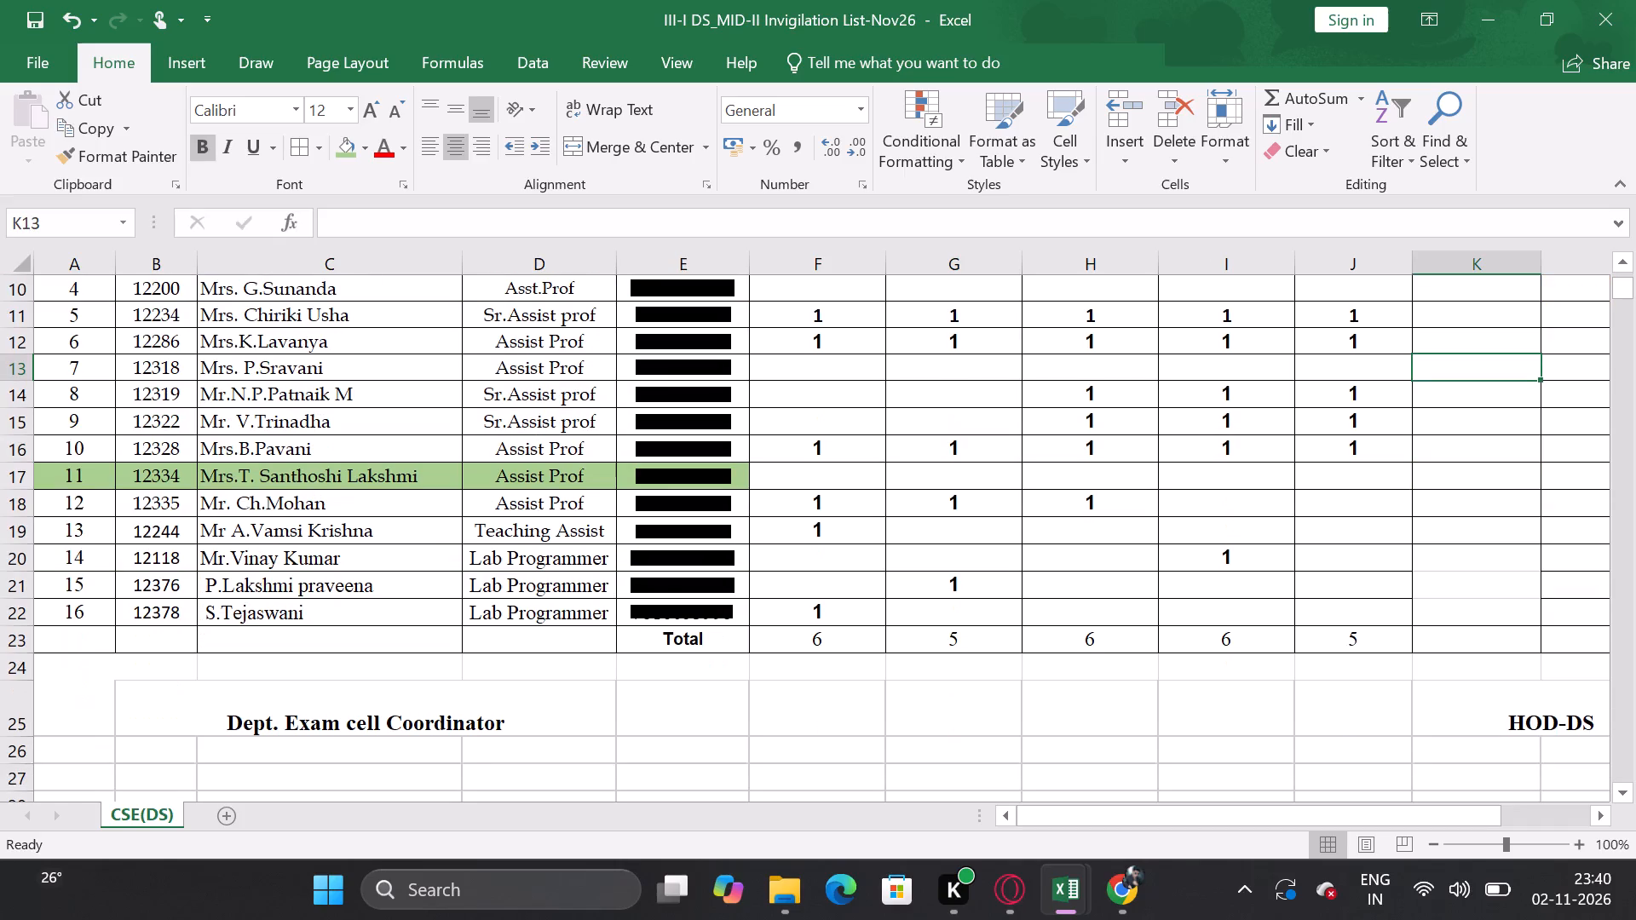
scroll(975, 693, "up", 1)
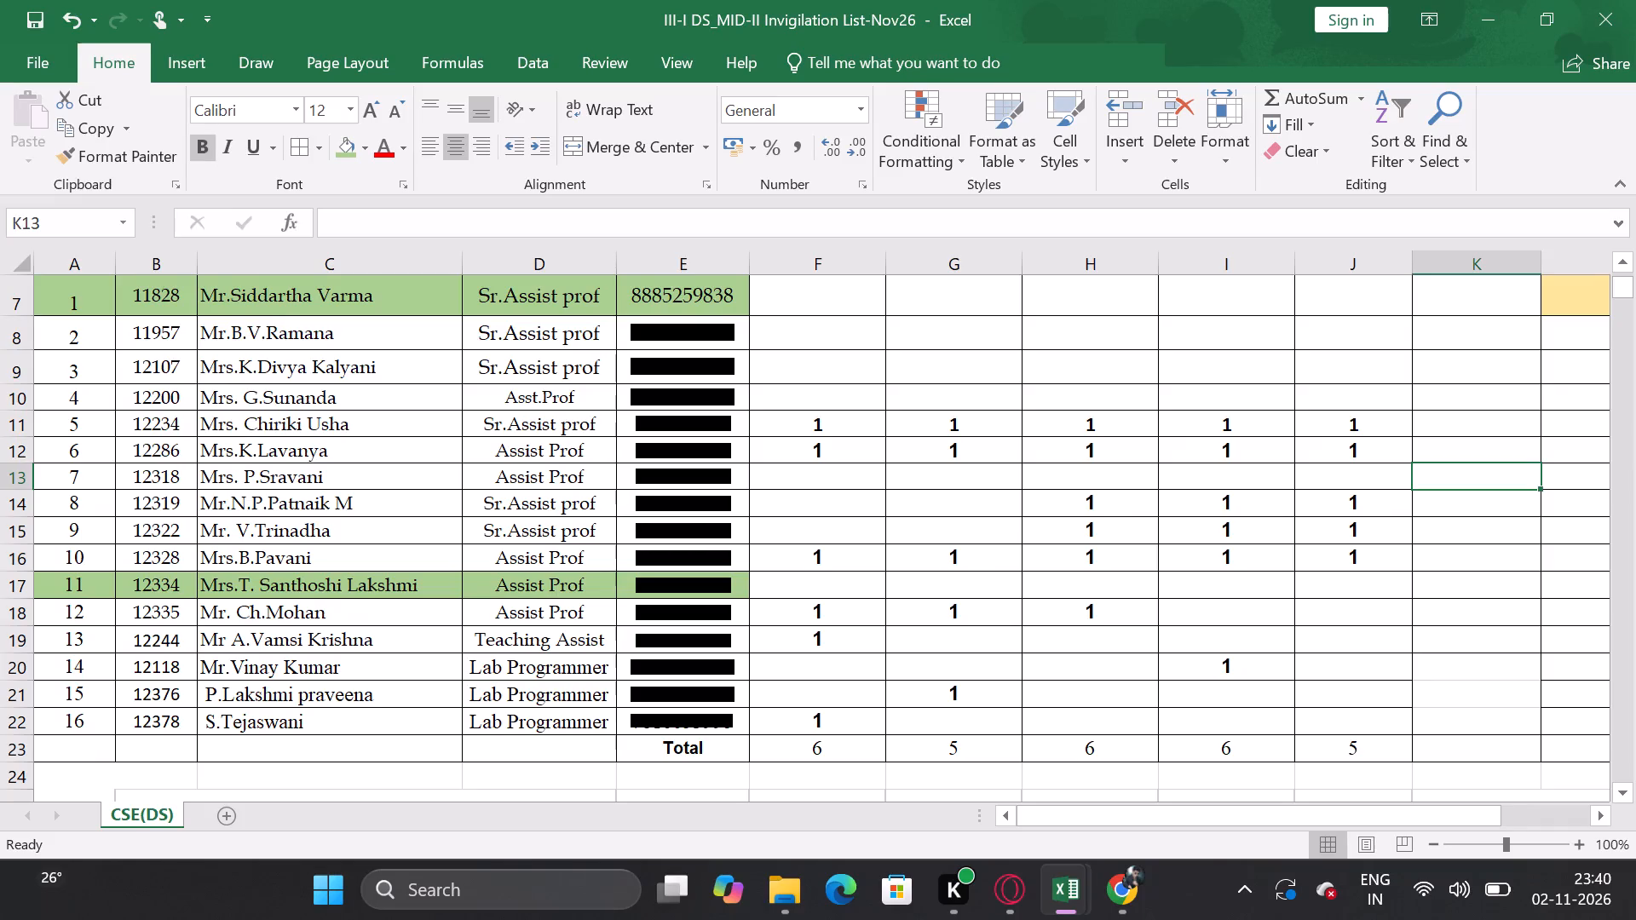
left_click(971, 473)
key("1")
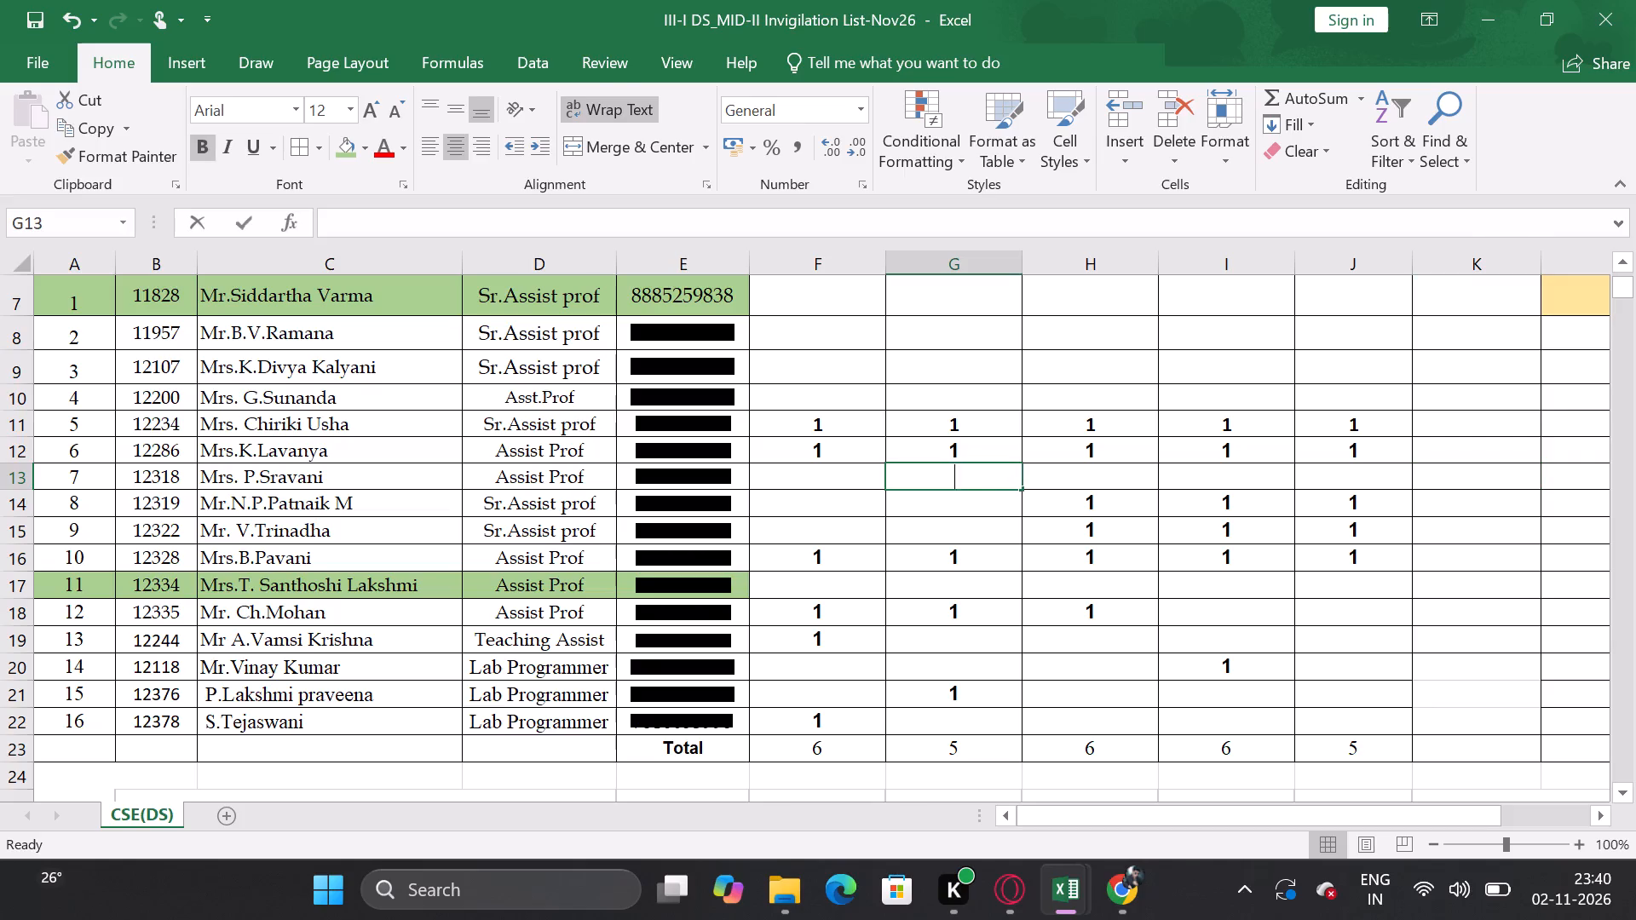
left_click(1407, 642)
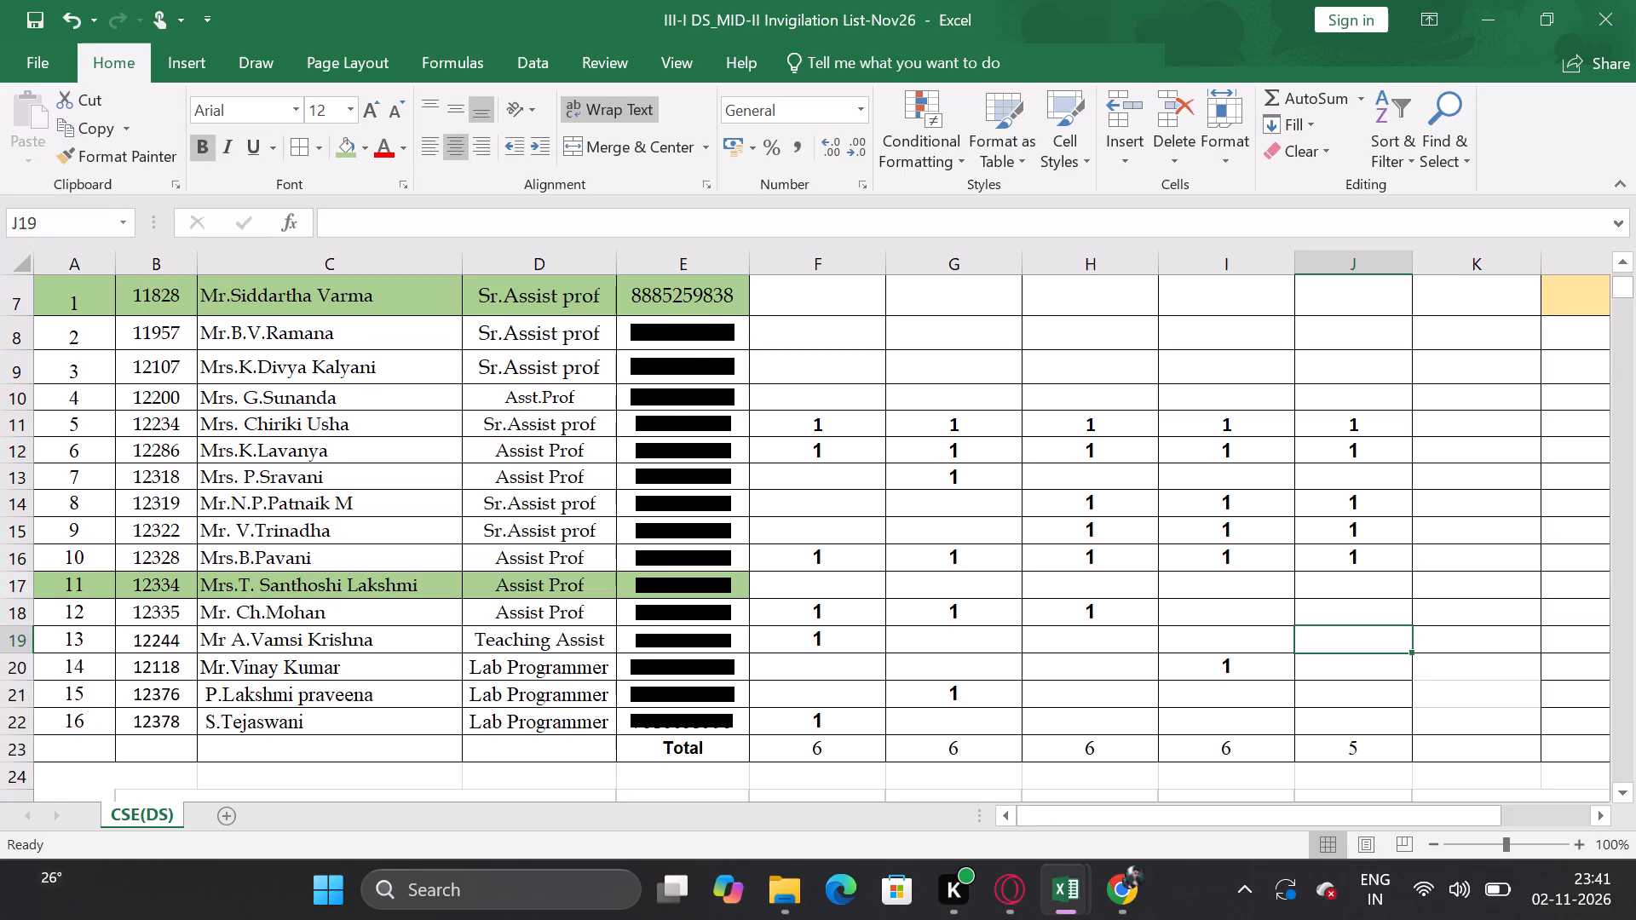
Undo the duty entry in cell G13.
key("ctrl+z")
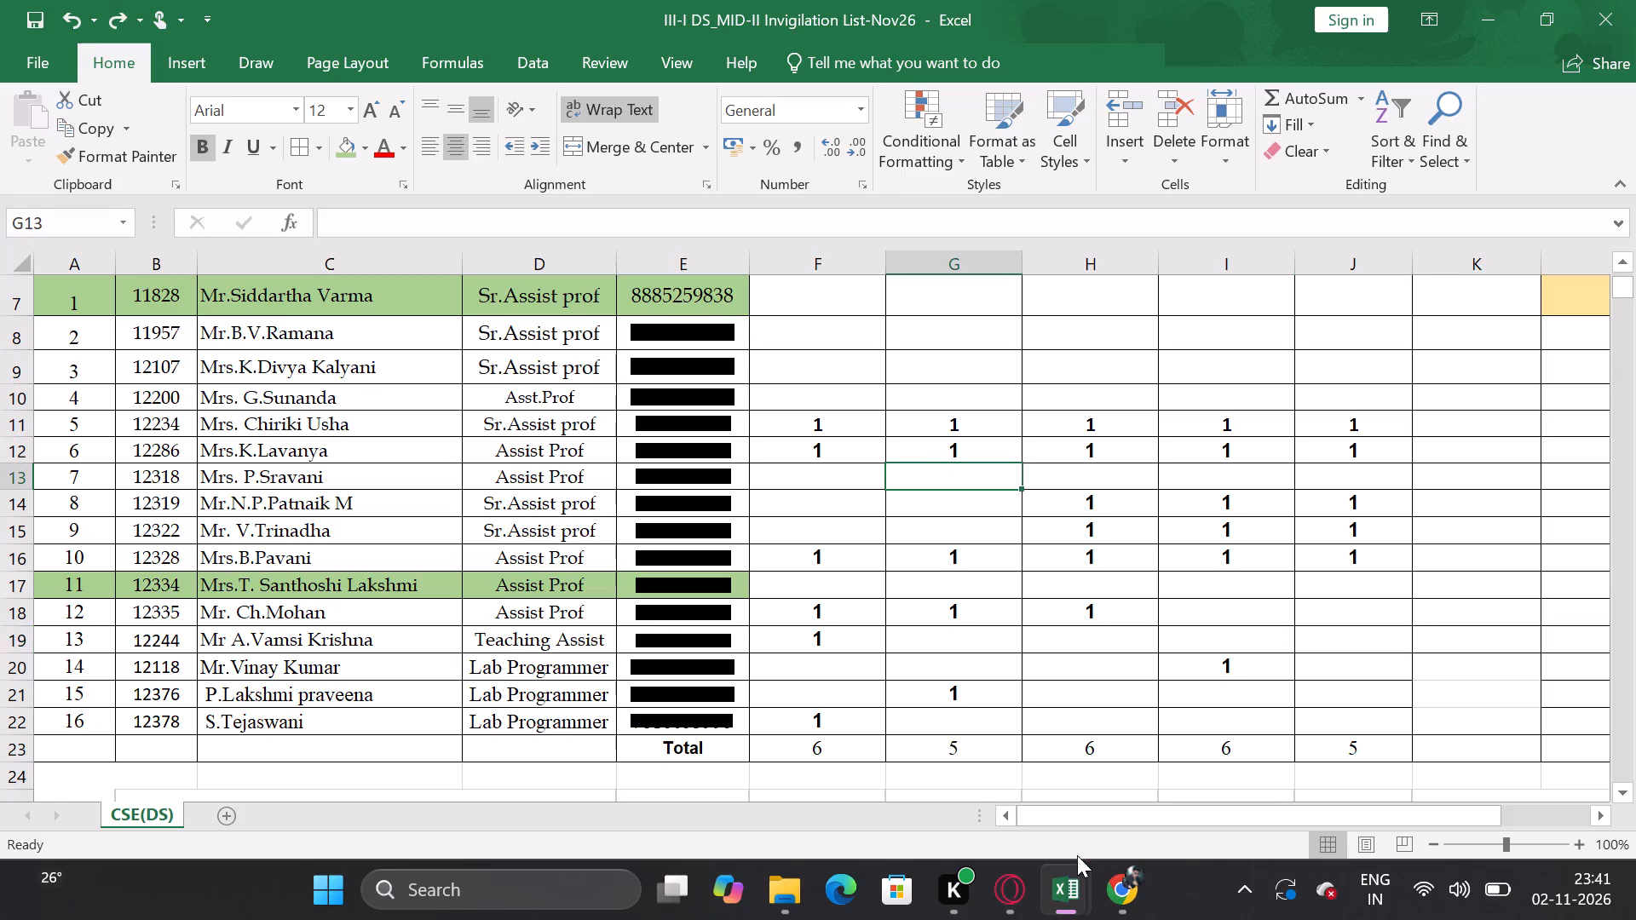
Switch to the individual DS TT workbook and find the seventh faculty member's timetable on the AFTER MID 1 sheet to read it by day.
left_click(1069, 882)
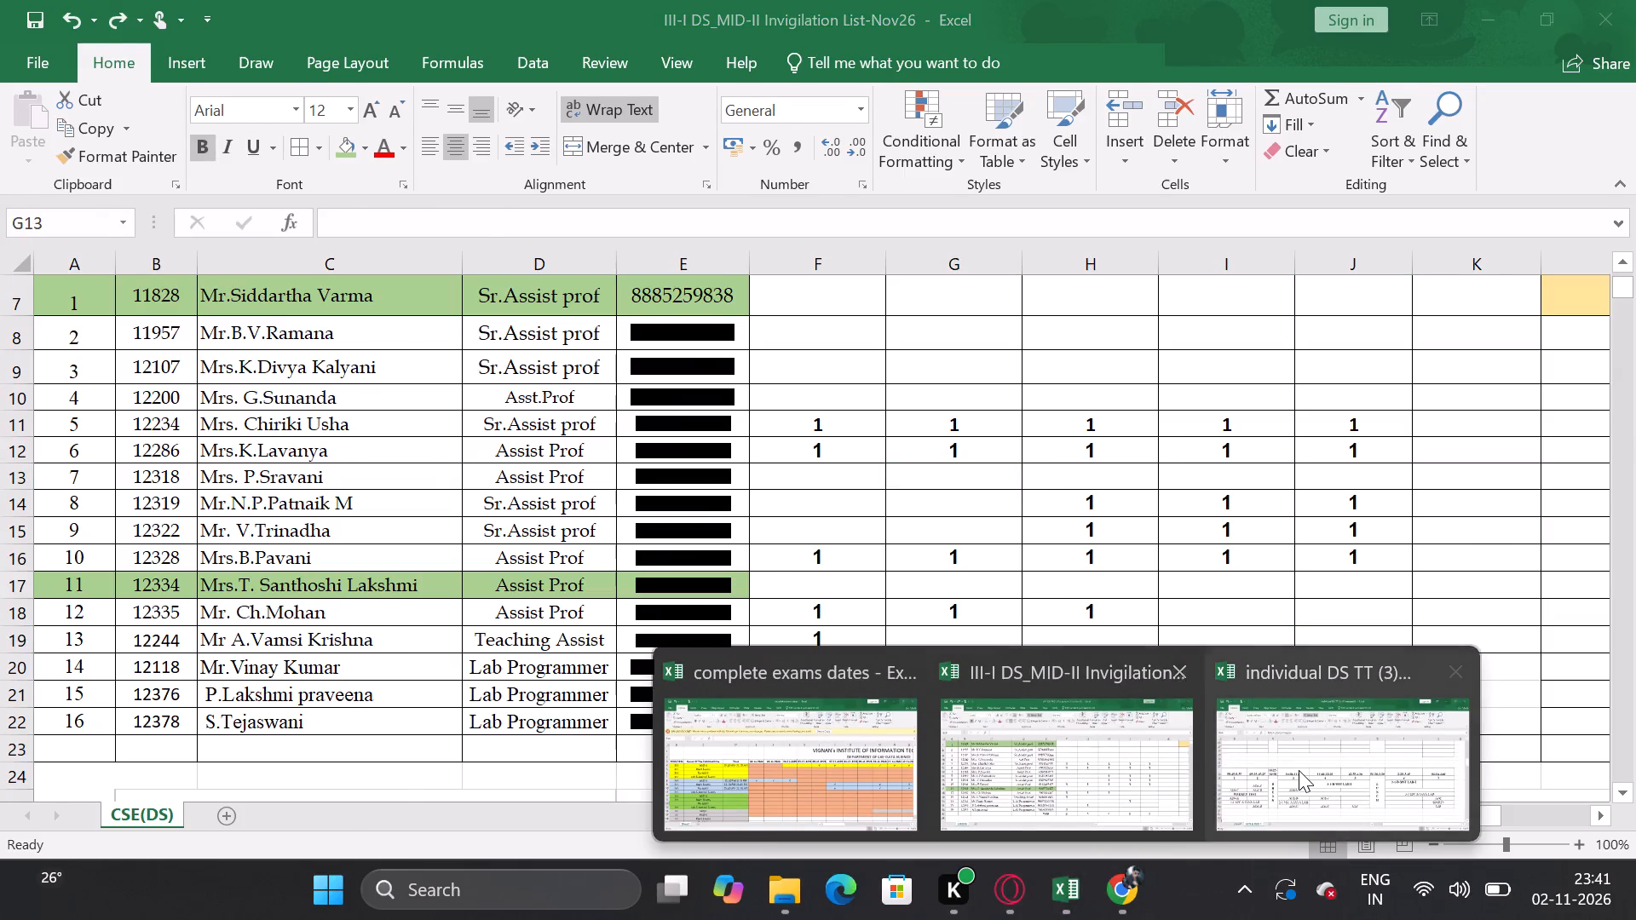
left_click(1299, 770)
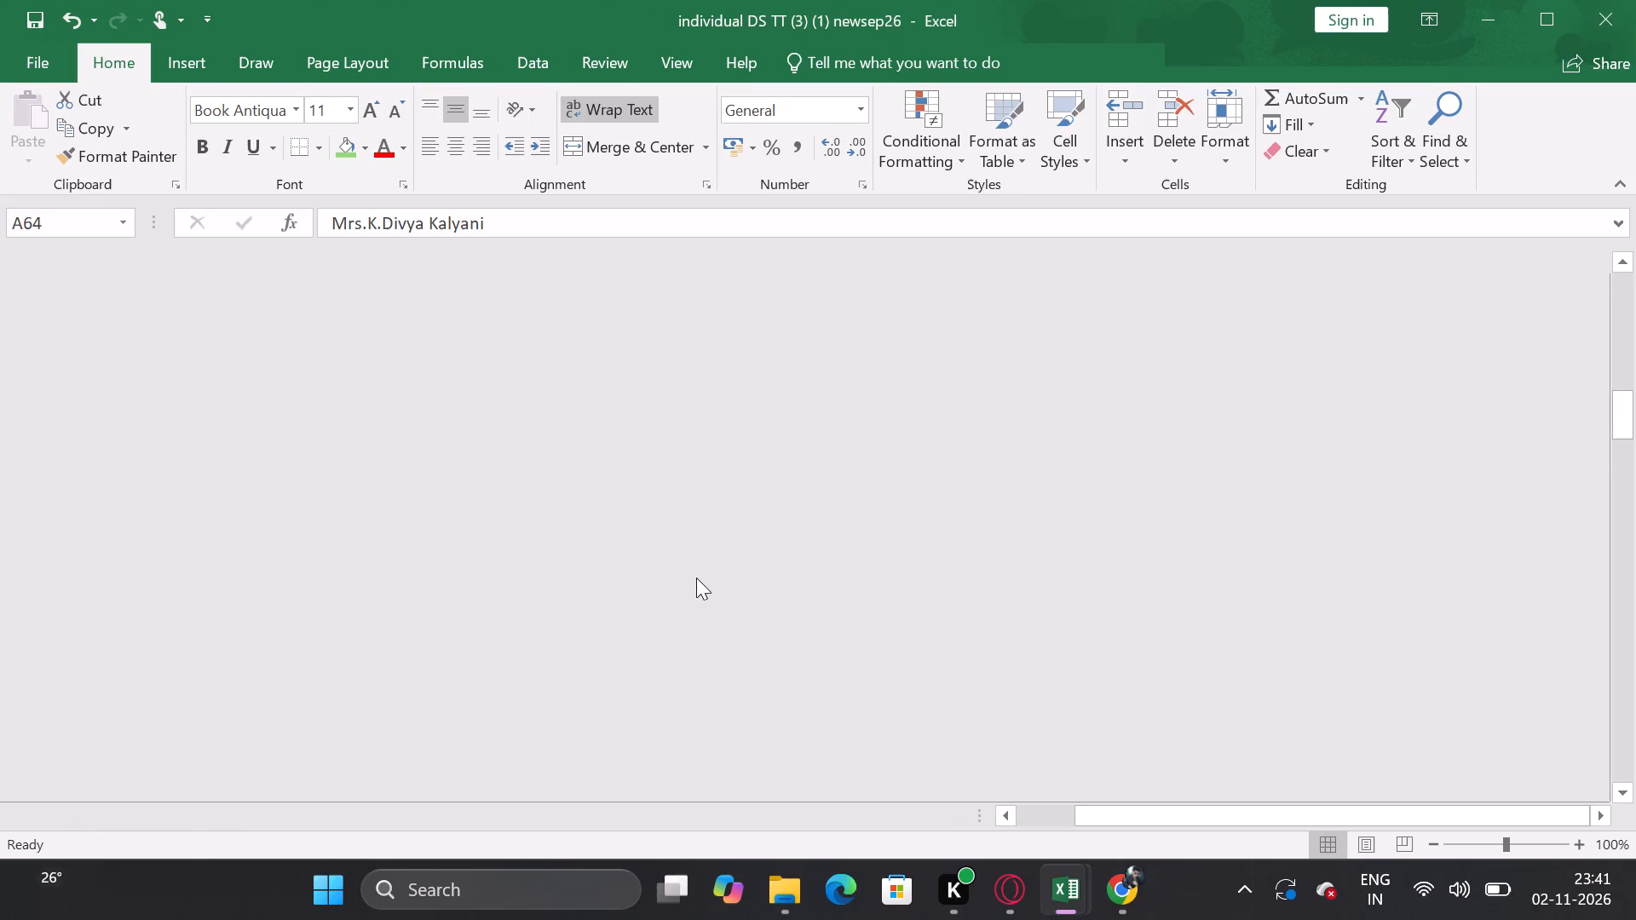
scroll(736, 529, "down", 5)
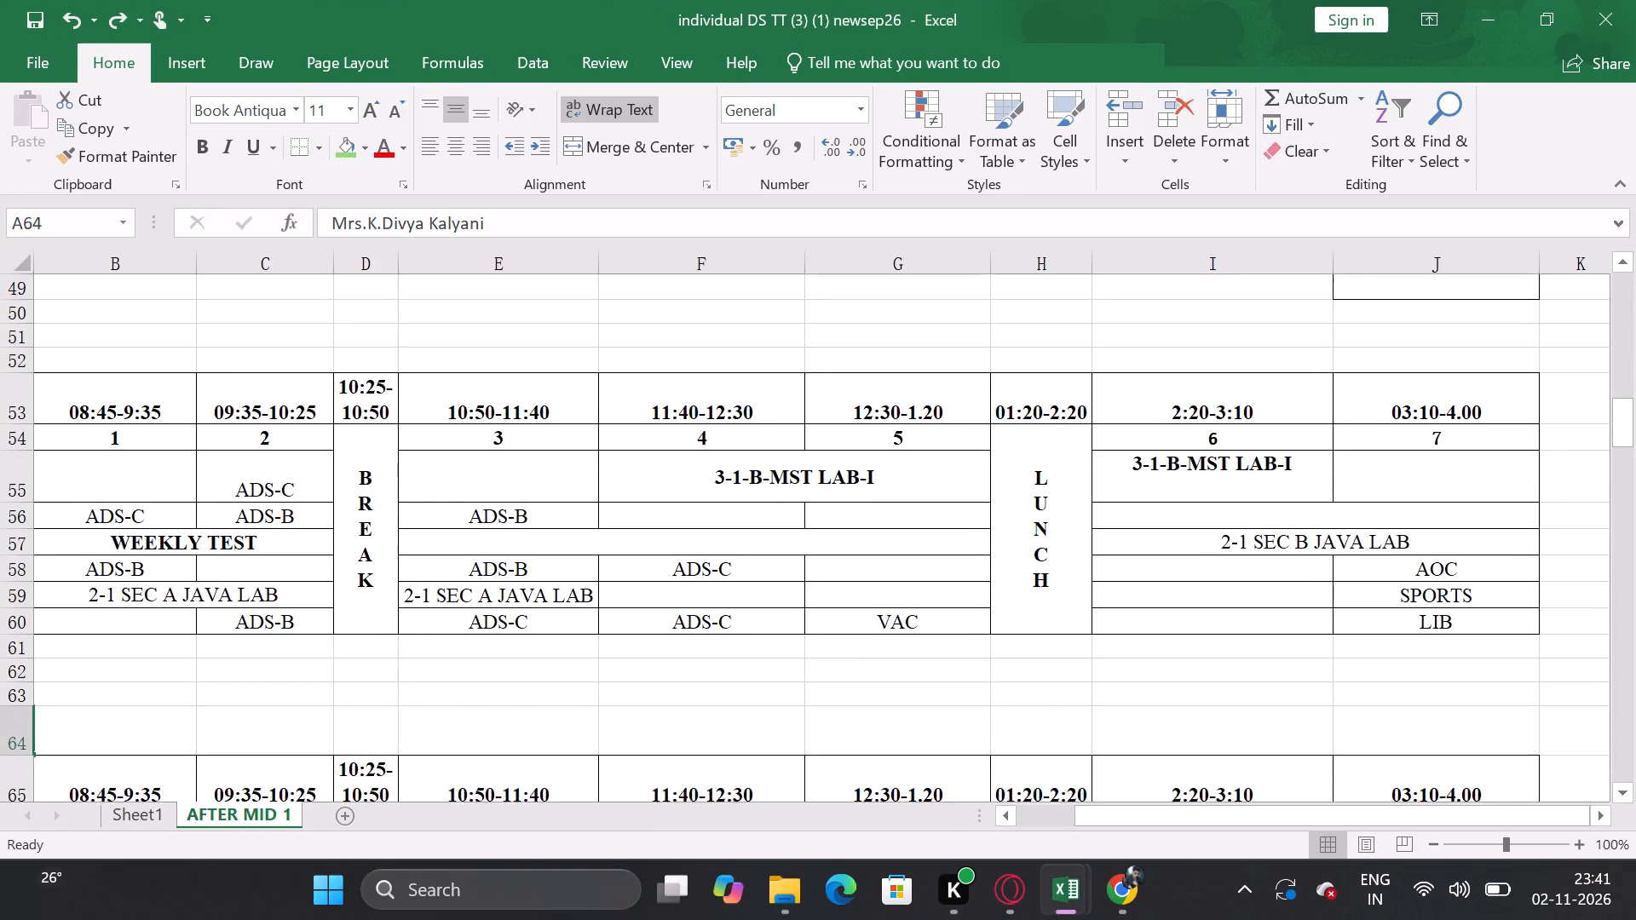
scroll(677, 537, "down", 5)
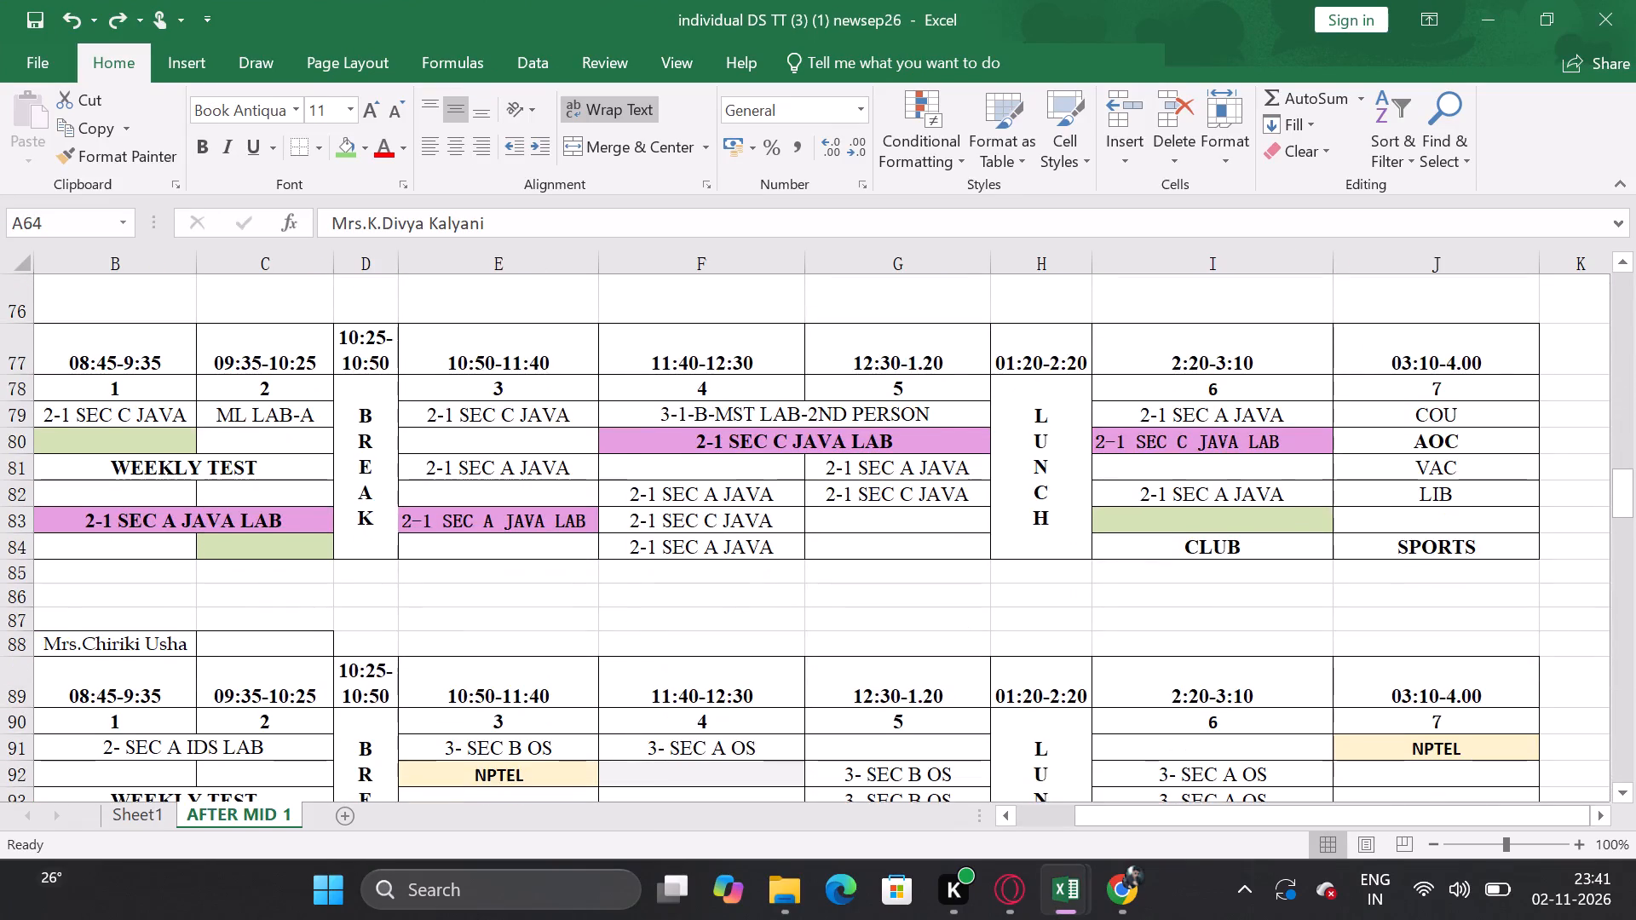
scroll(676, 548, "down", 2)
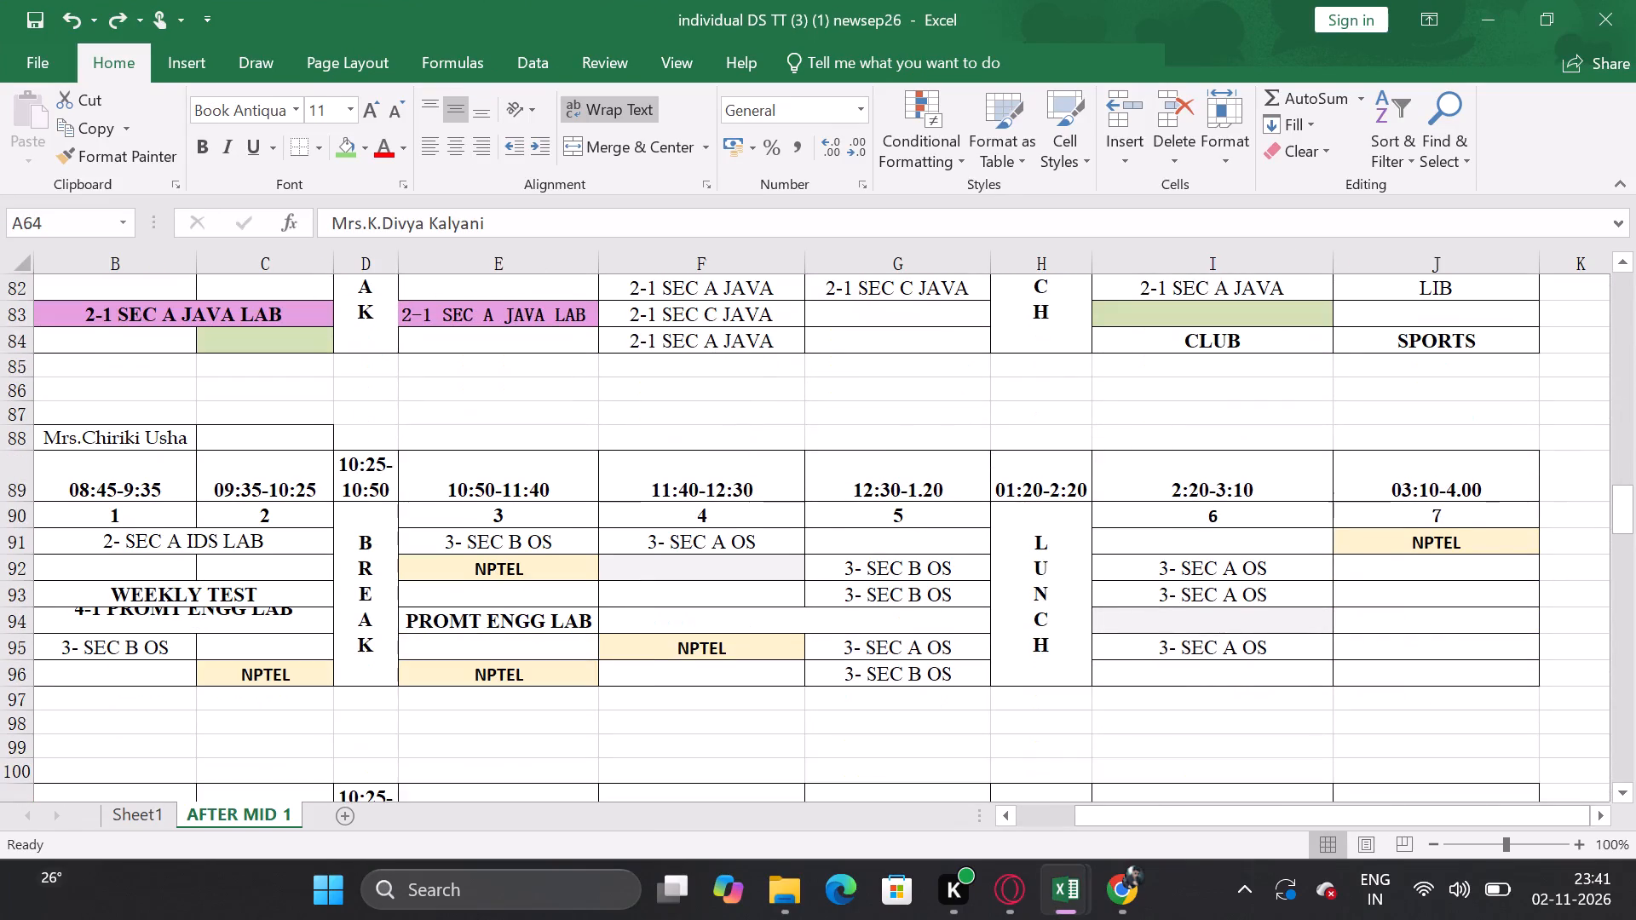
scroll(680, 549, "down", 4)
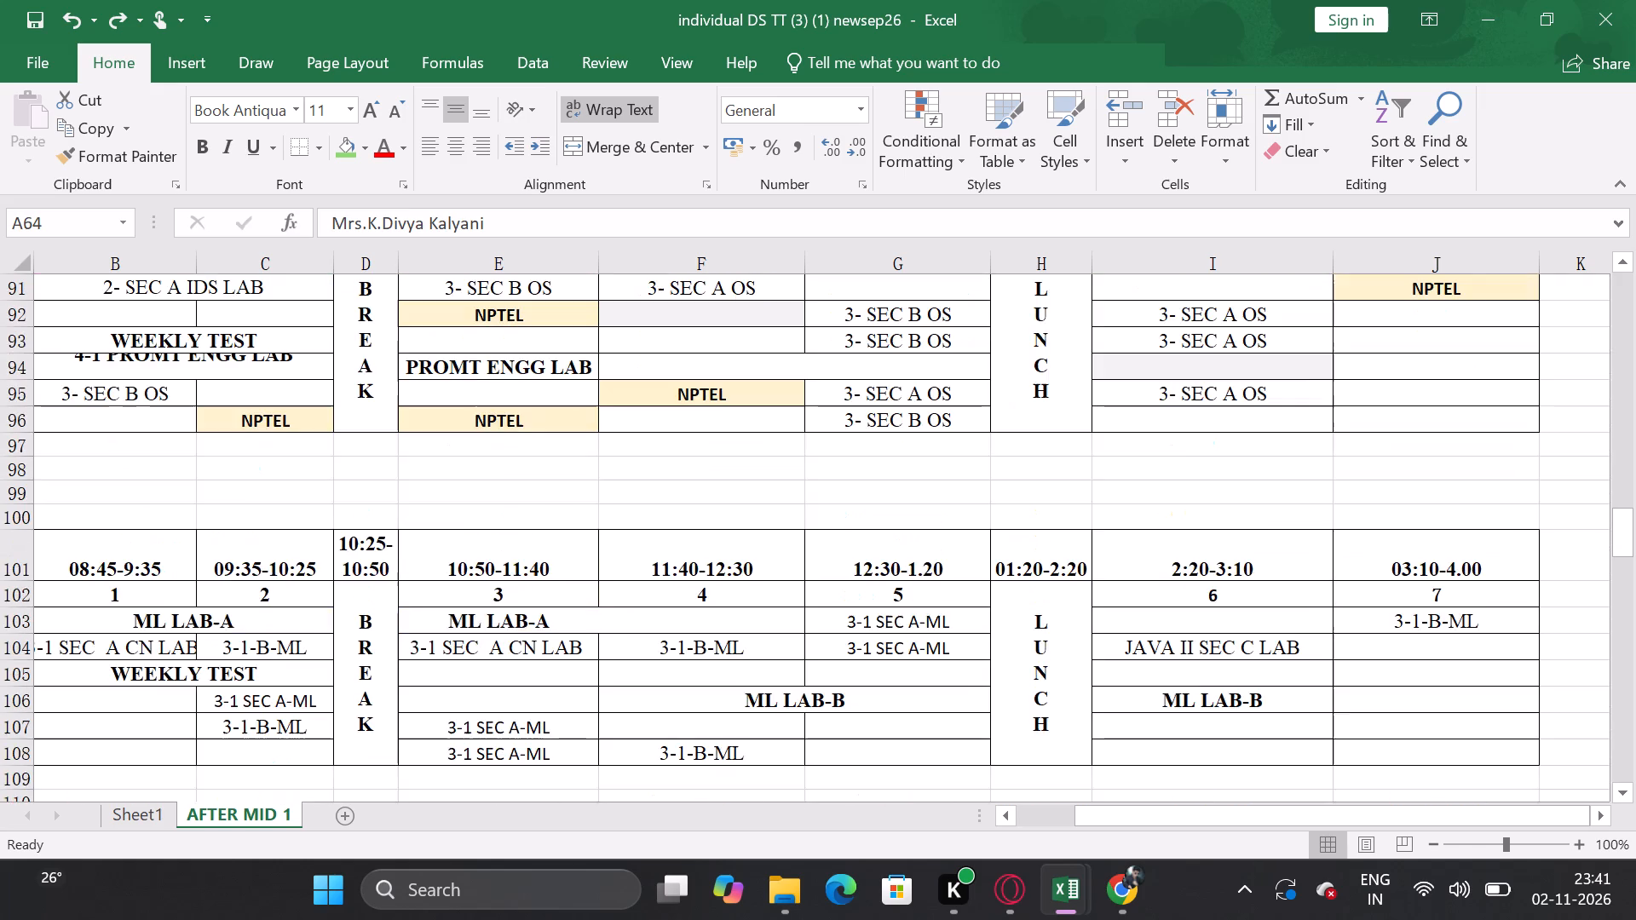
scroll(680, 549, "down", 5)
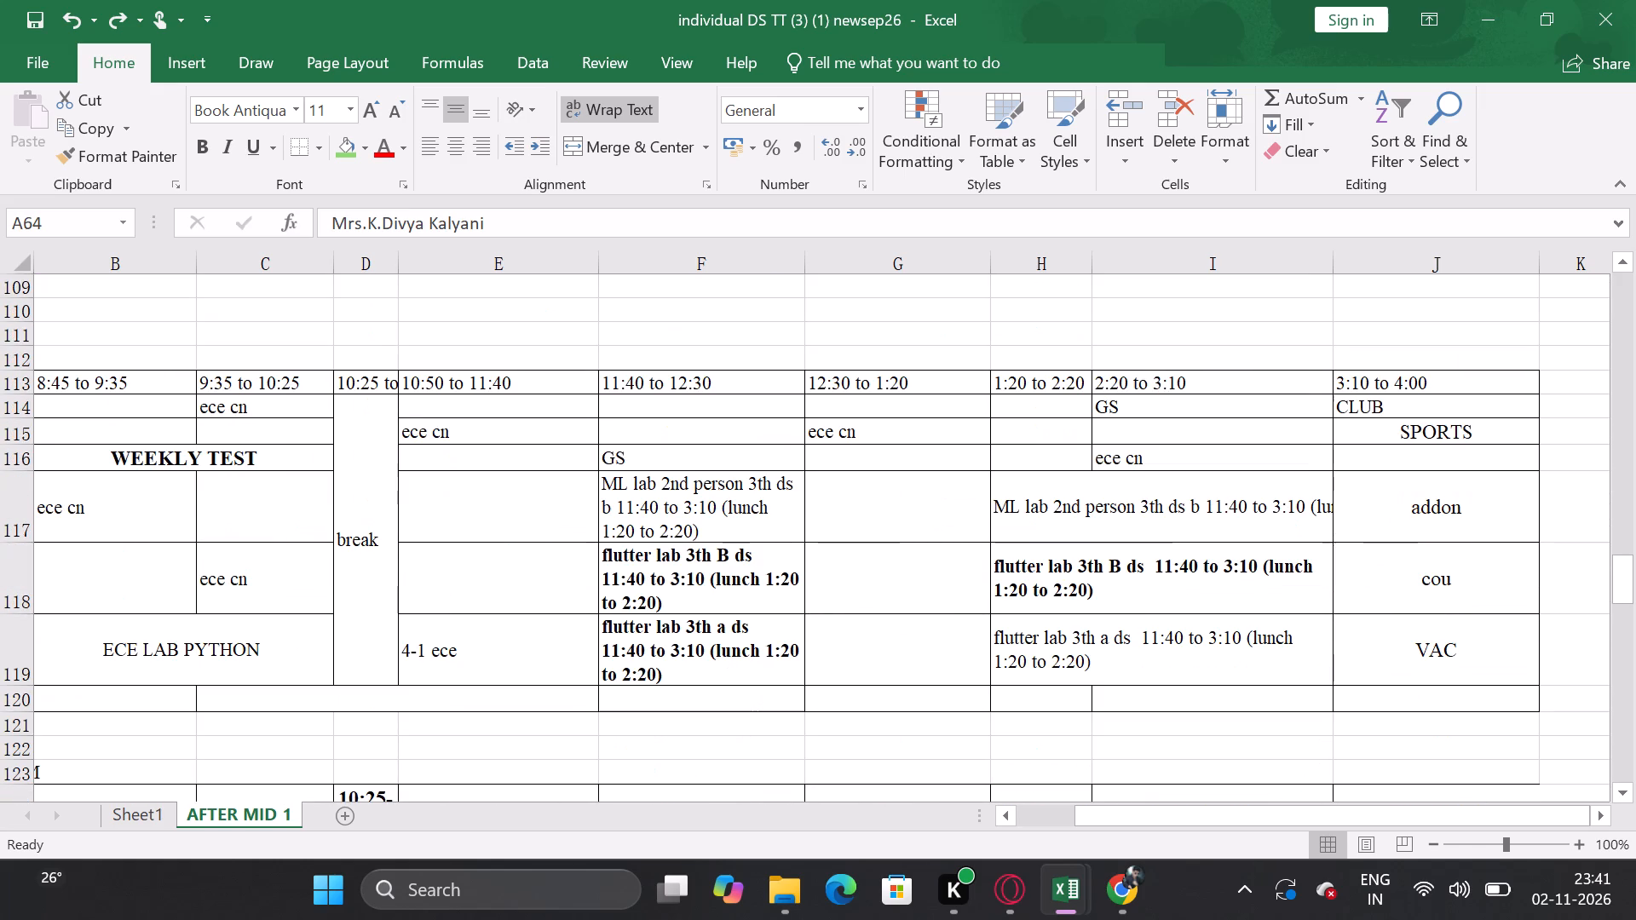
left_click_drag(1142, 817, 981, 824)
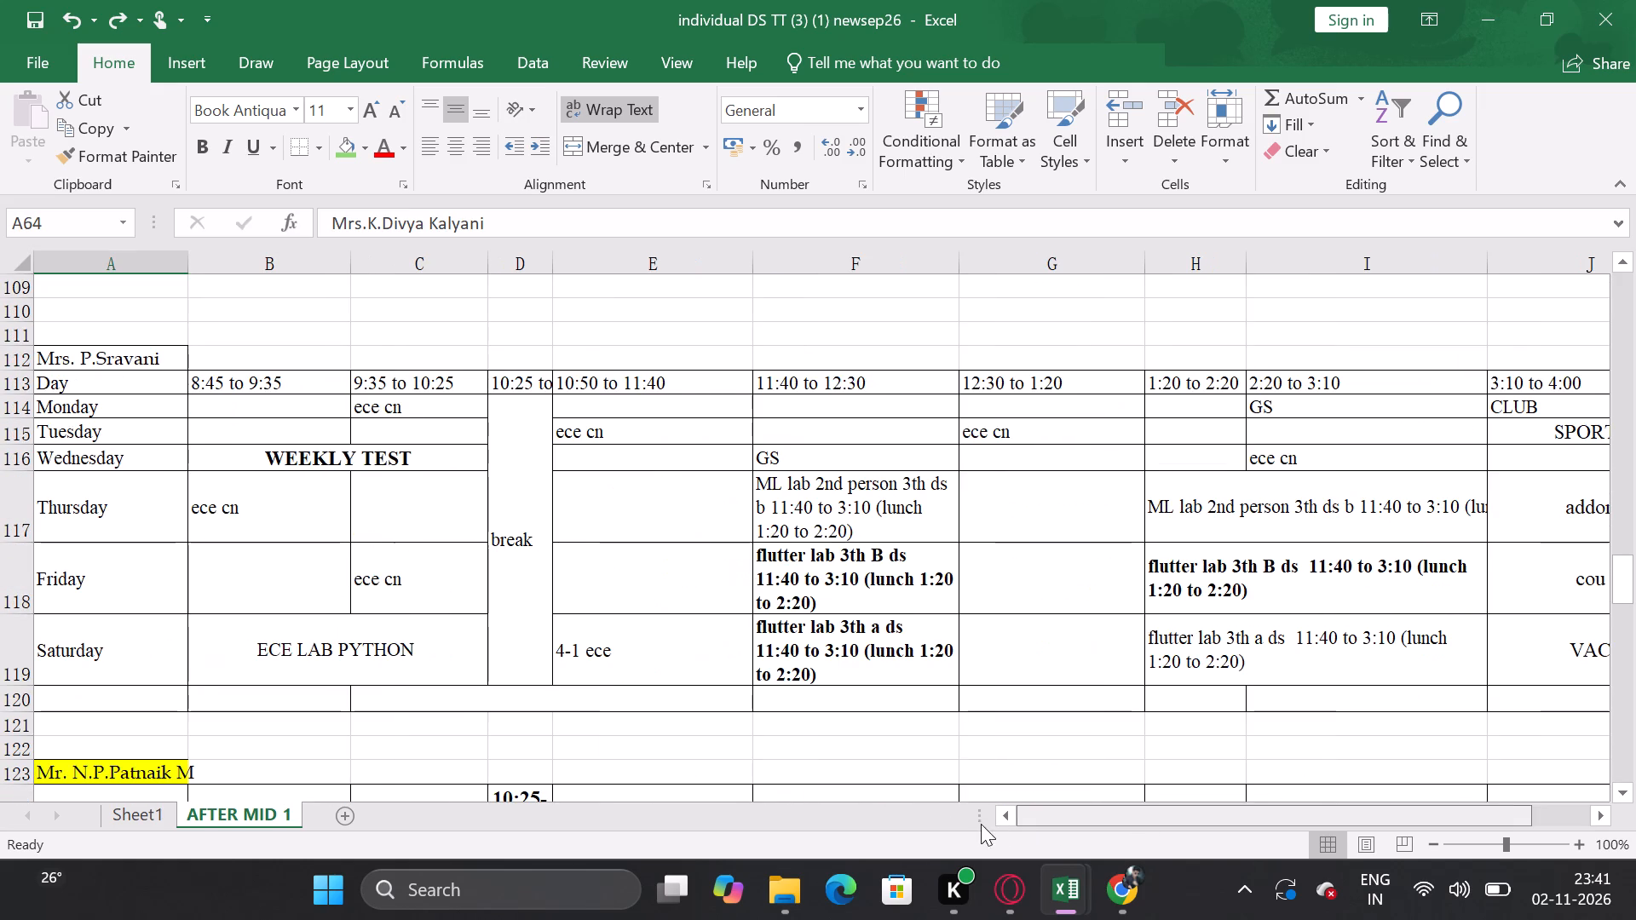
left_click_drag(981, 824, 943, 818)
Examine the remaining individual timetables on the AFTER MID 1 sheet, down to the teaching assistant's.
scroll(655, 595, "down", 5)
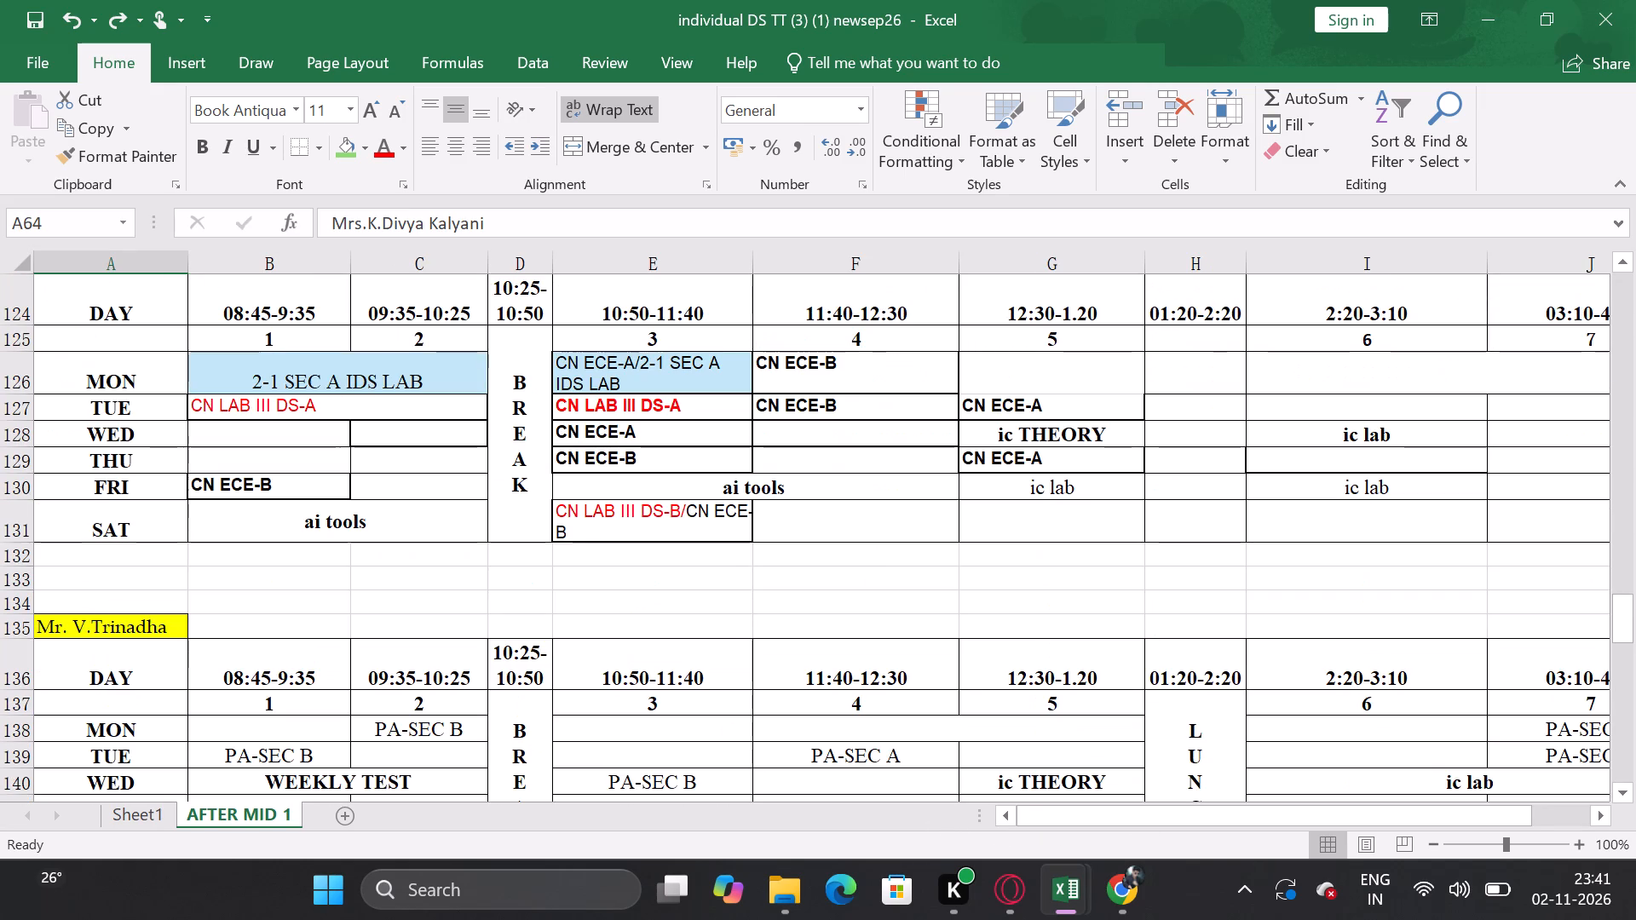
scroll(683, 594, "down", 5)
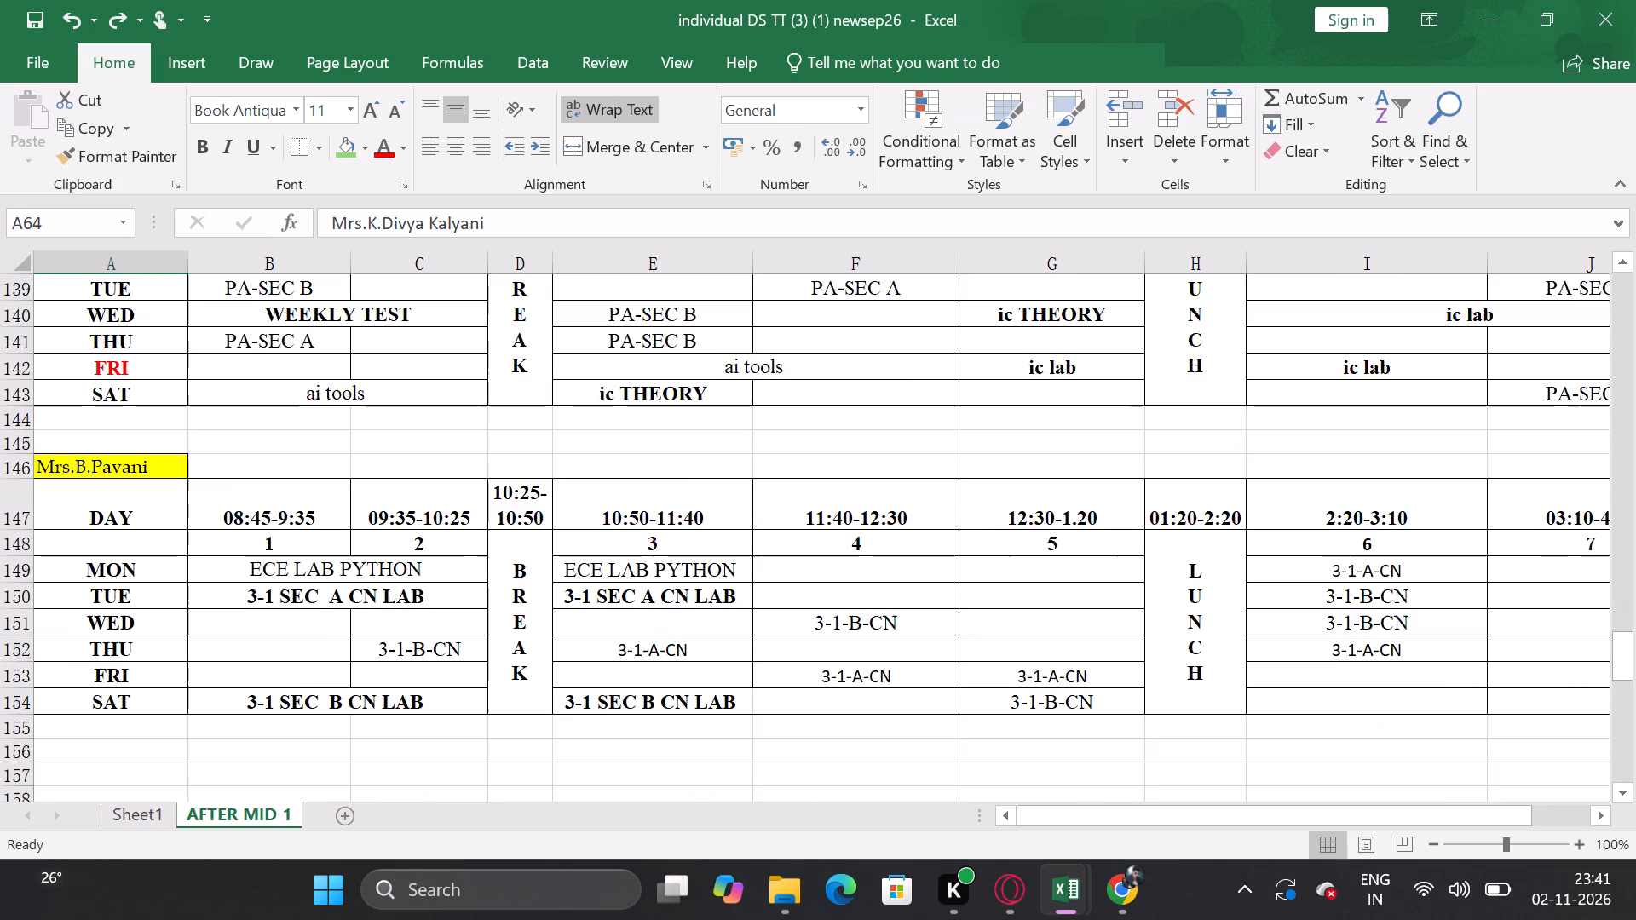
scroll(667, 592, "down", 6)
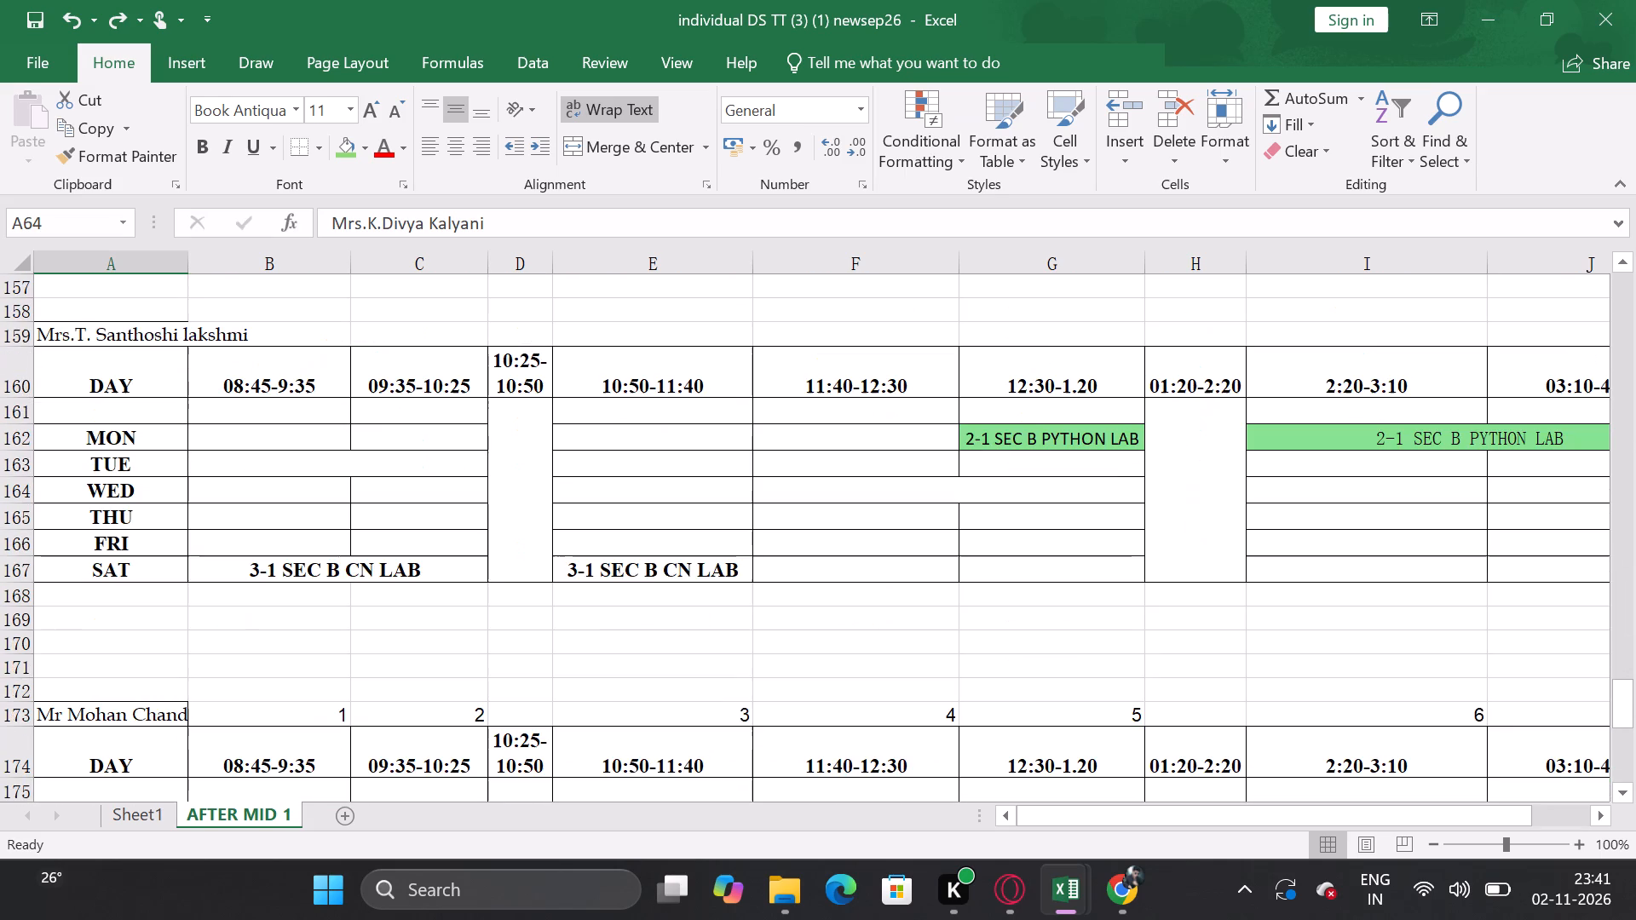
scroll(667, 604, "down", 1)
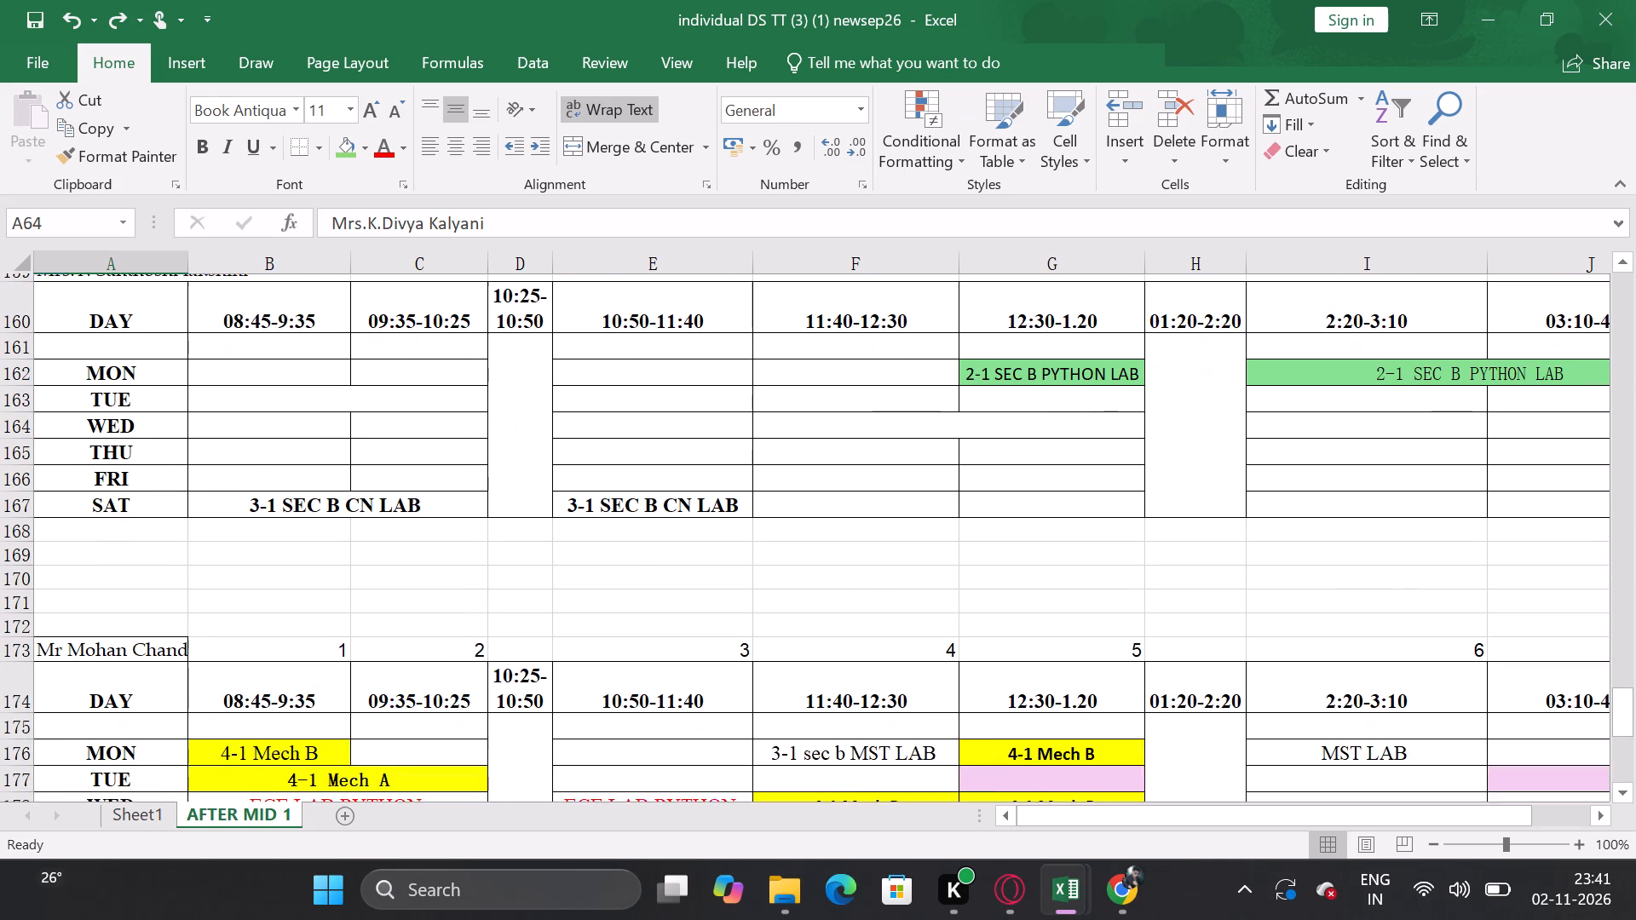
scroll(736, 530, "down", 2)
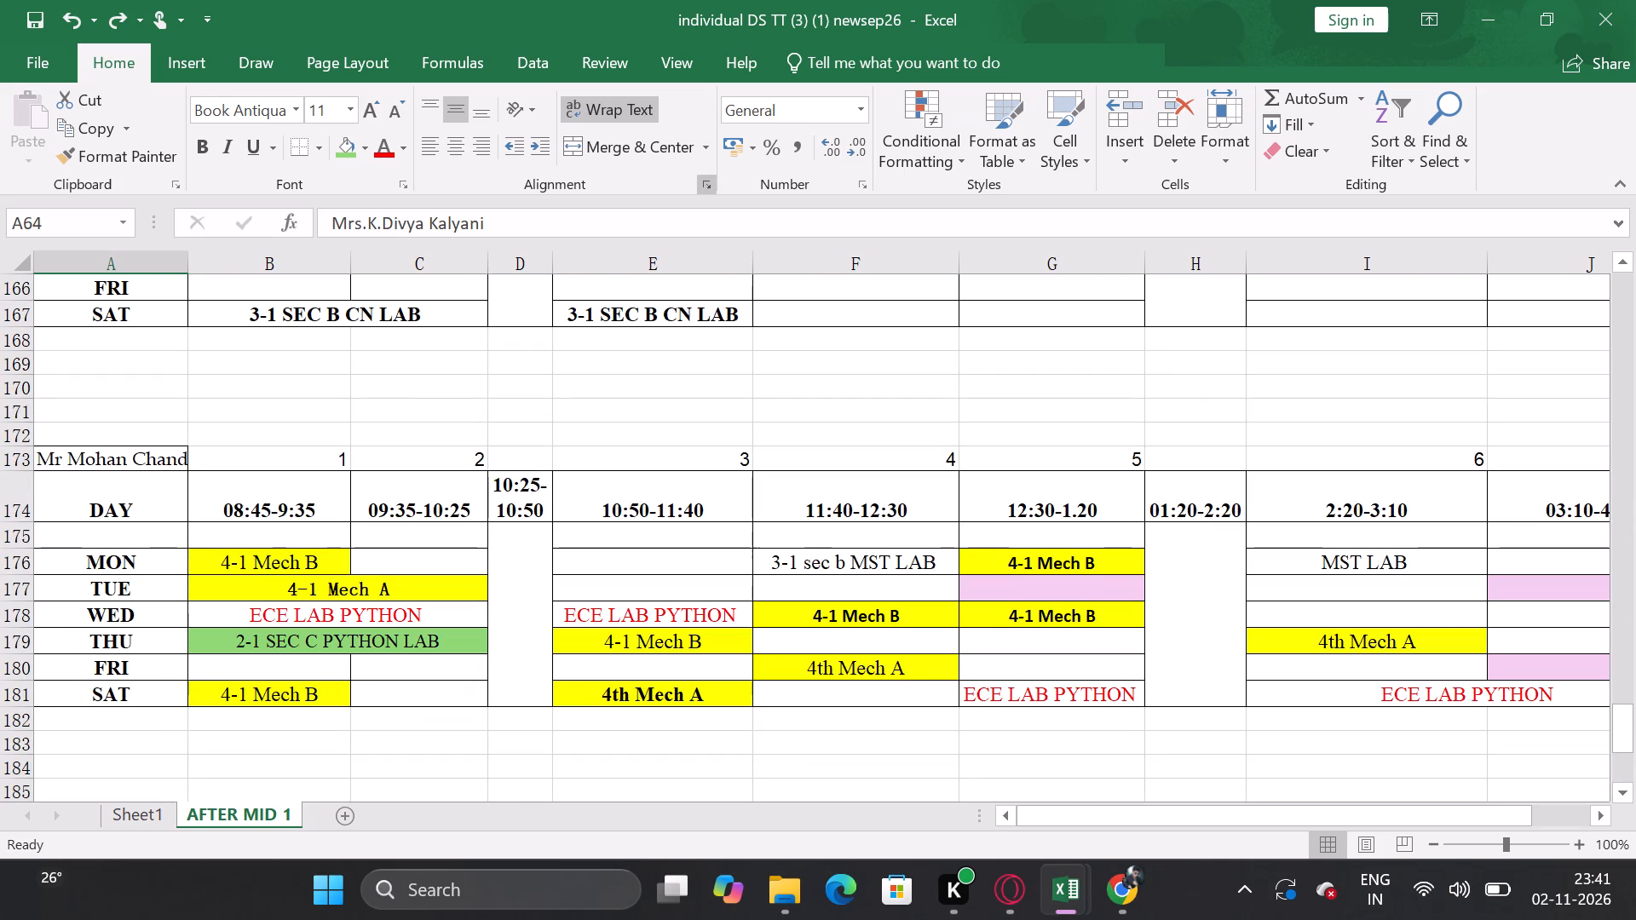
scroll(900, 508, "down", 3)
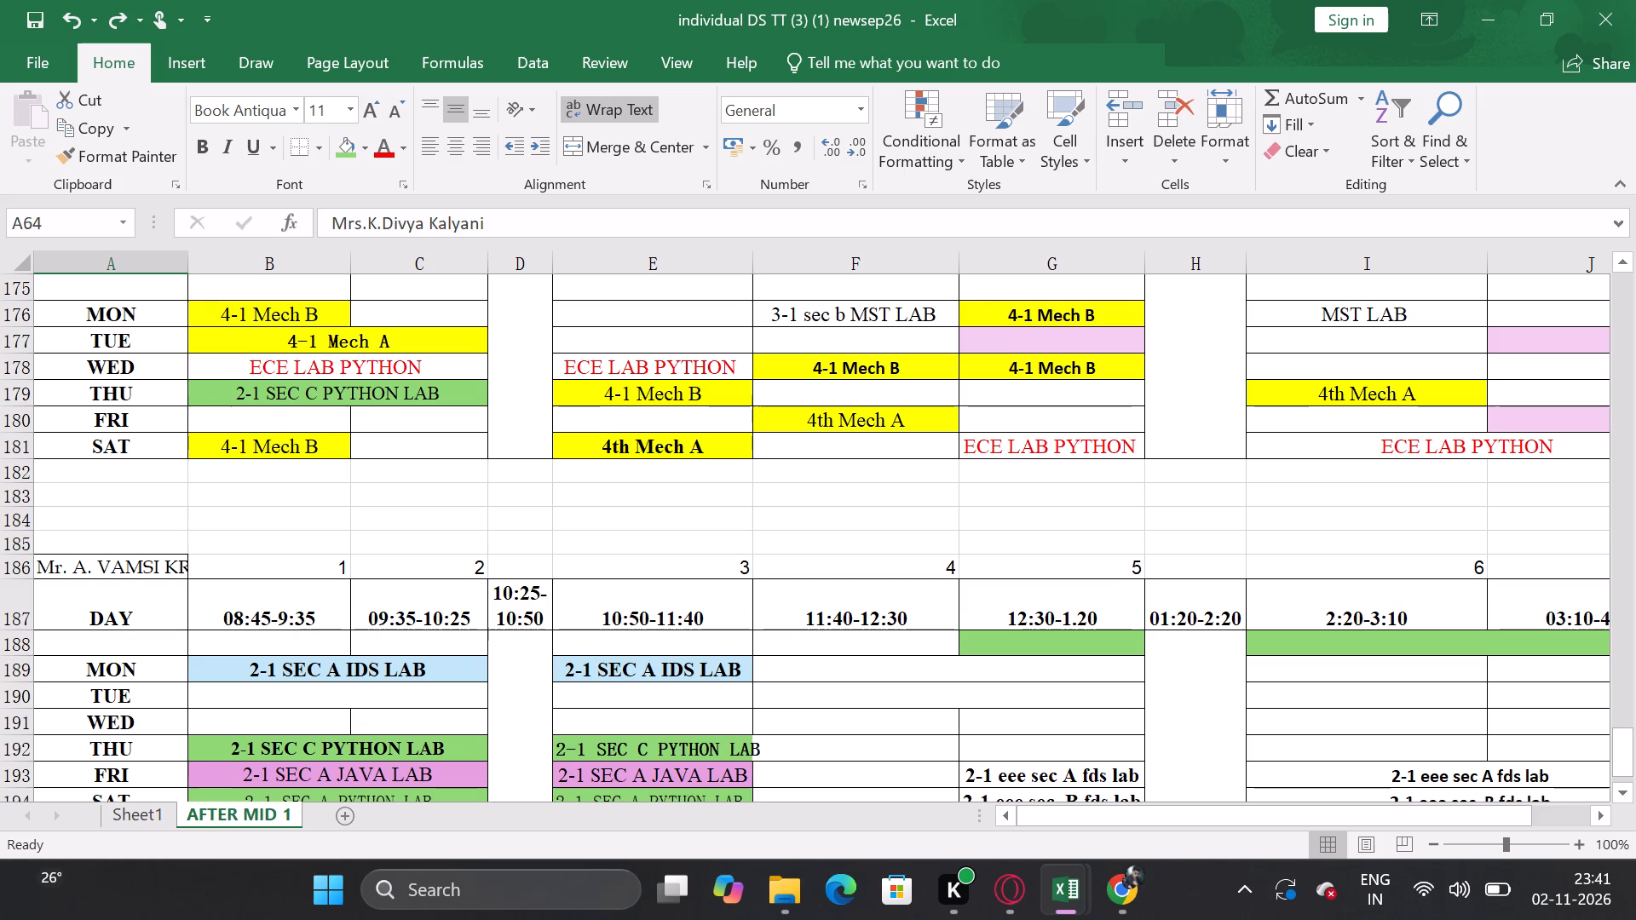
scroll(777, 578, "down", 1)
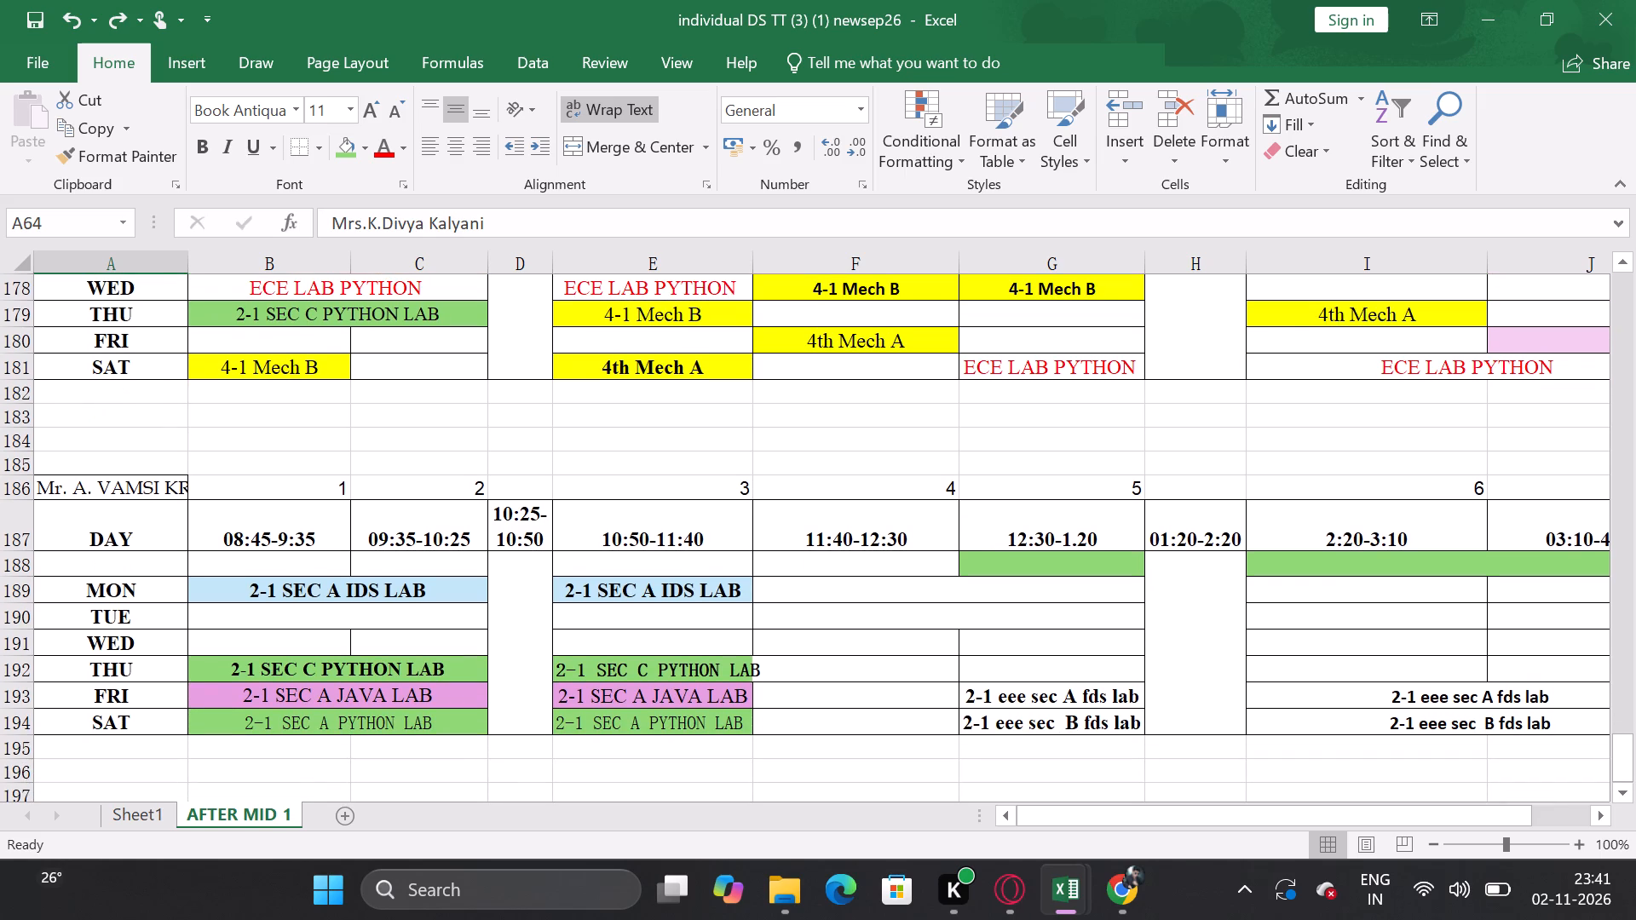
Return to the III-I DS_MID-II invigilation list and clear the teaching assistant's 06-11-2026 duty in cell F19.
left_click(1056, 892)
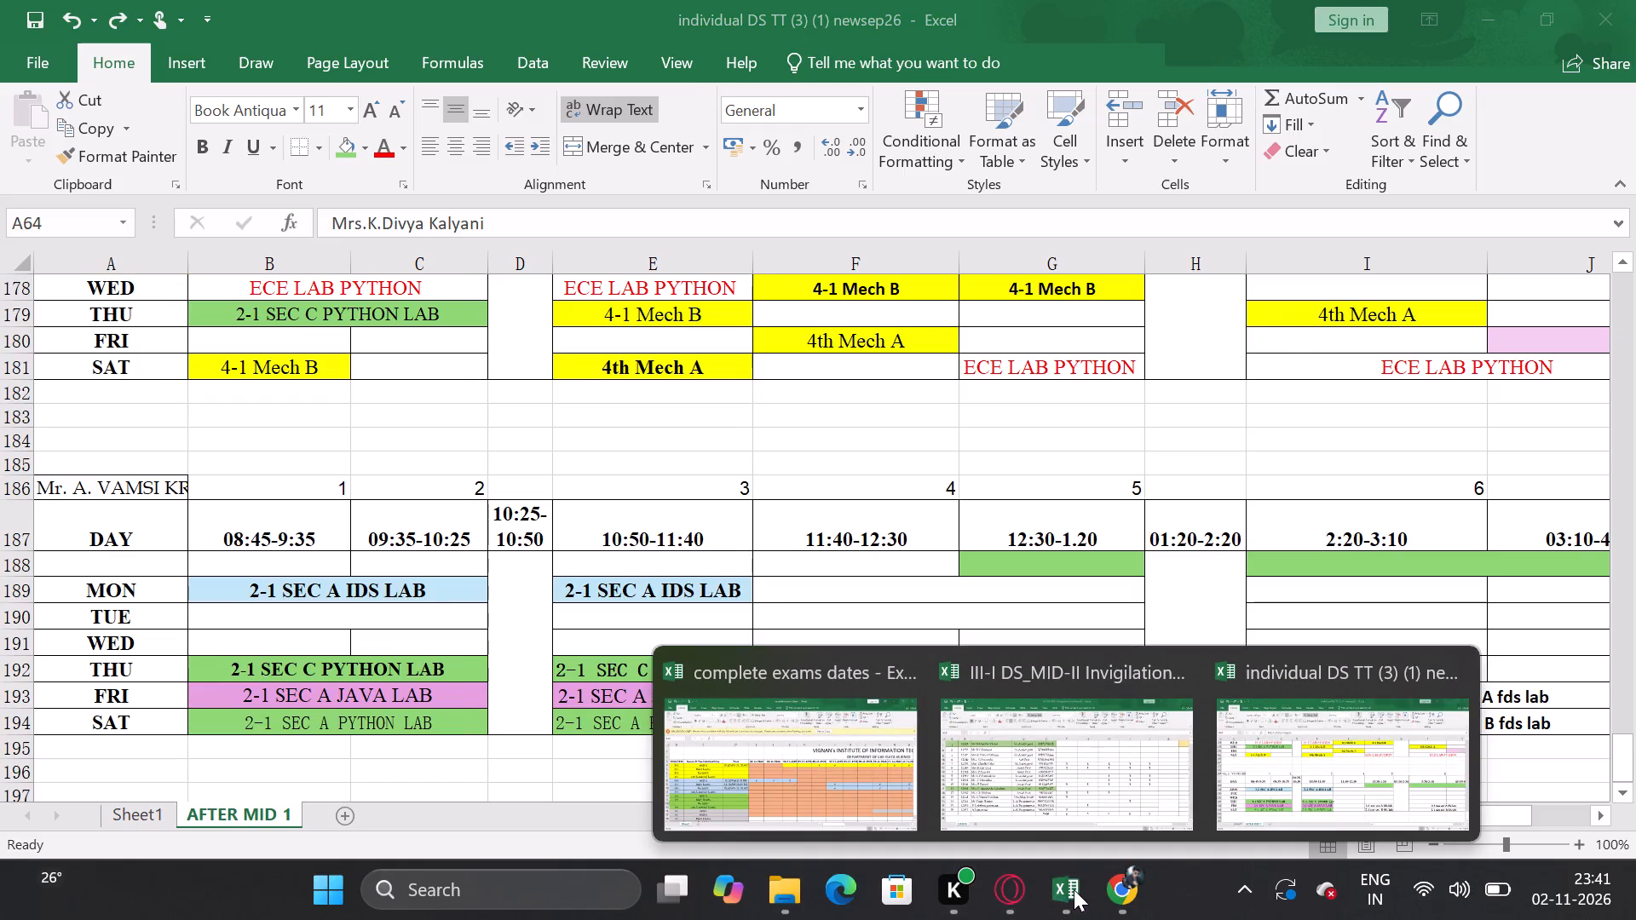
left_click(1147, 779)
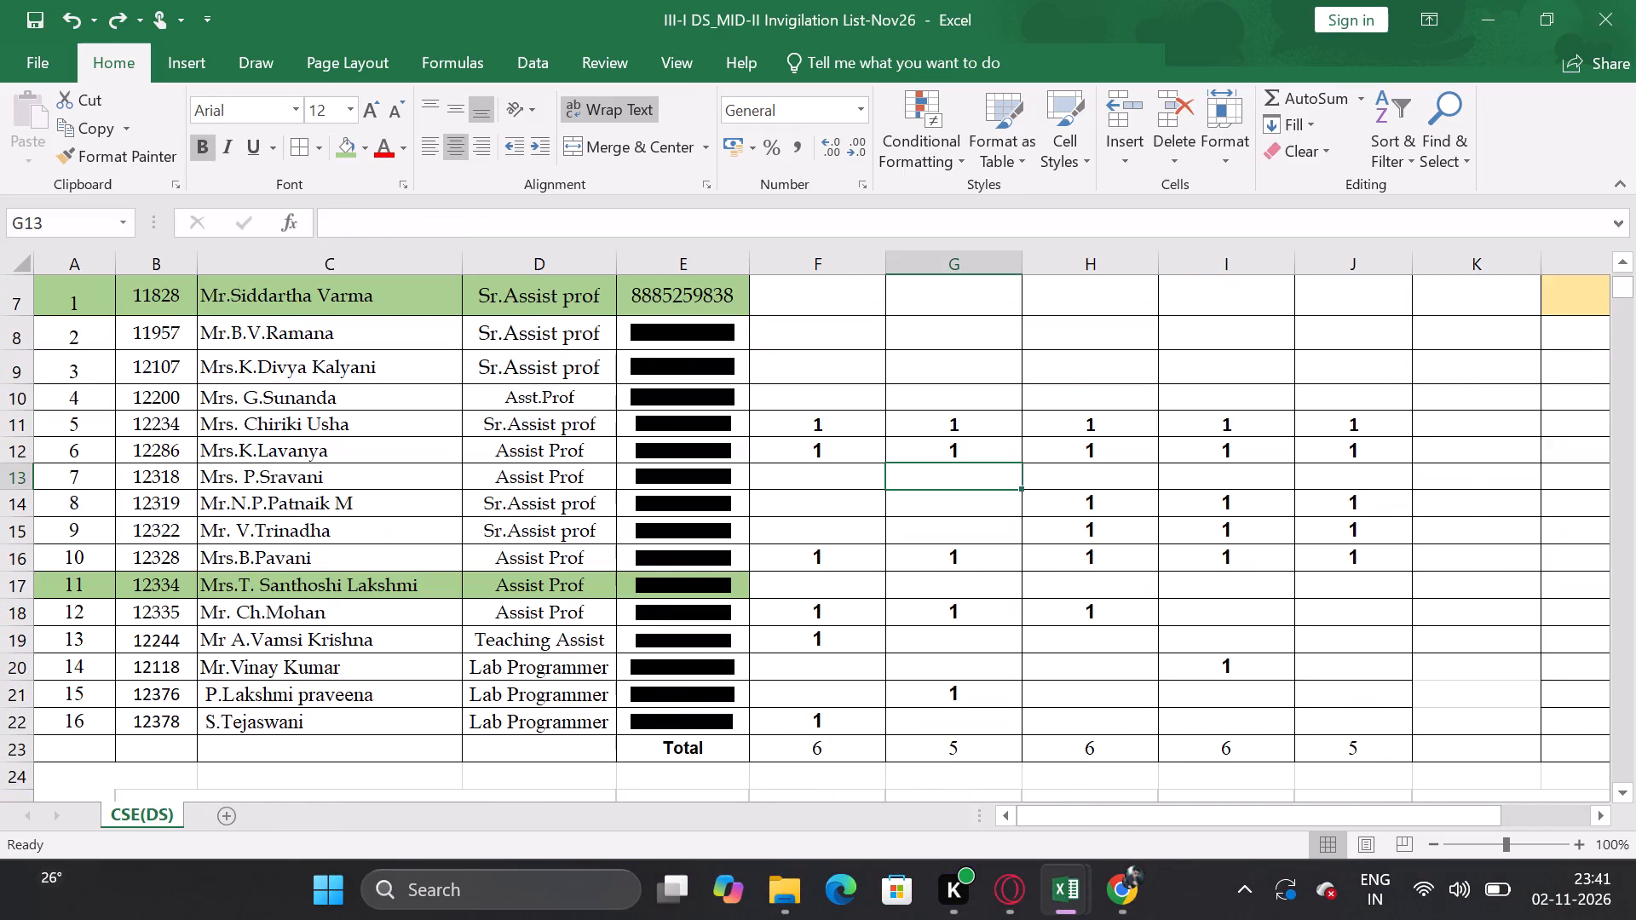
scroll(911, 653, "up", 2)
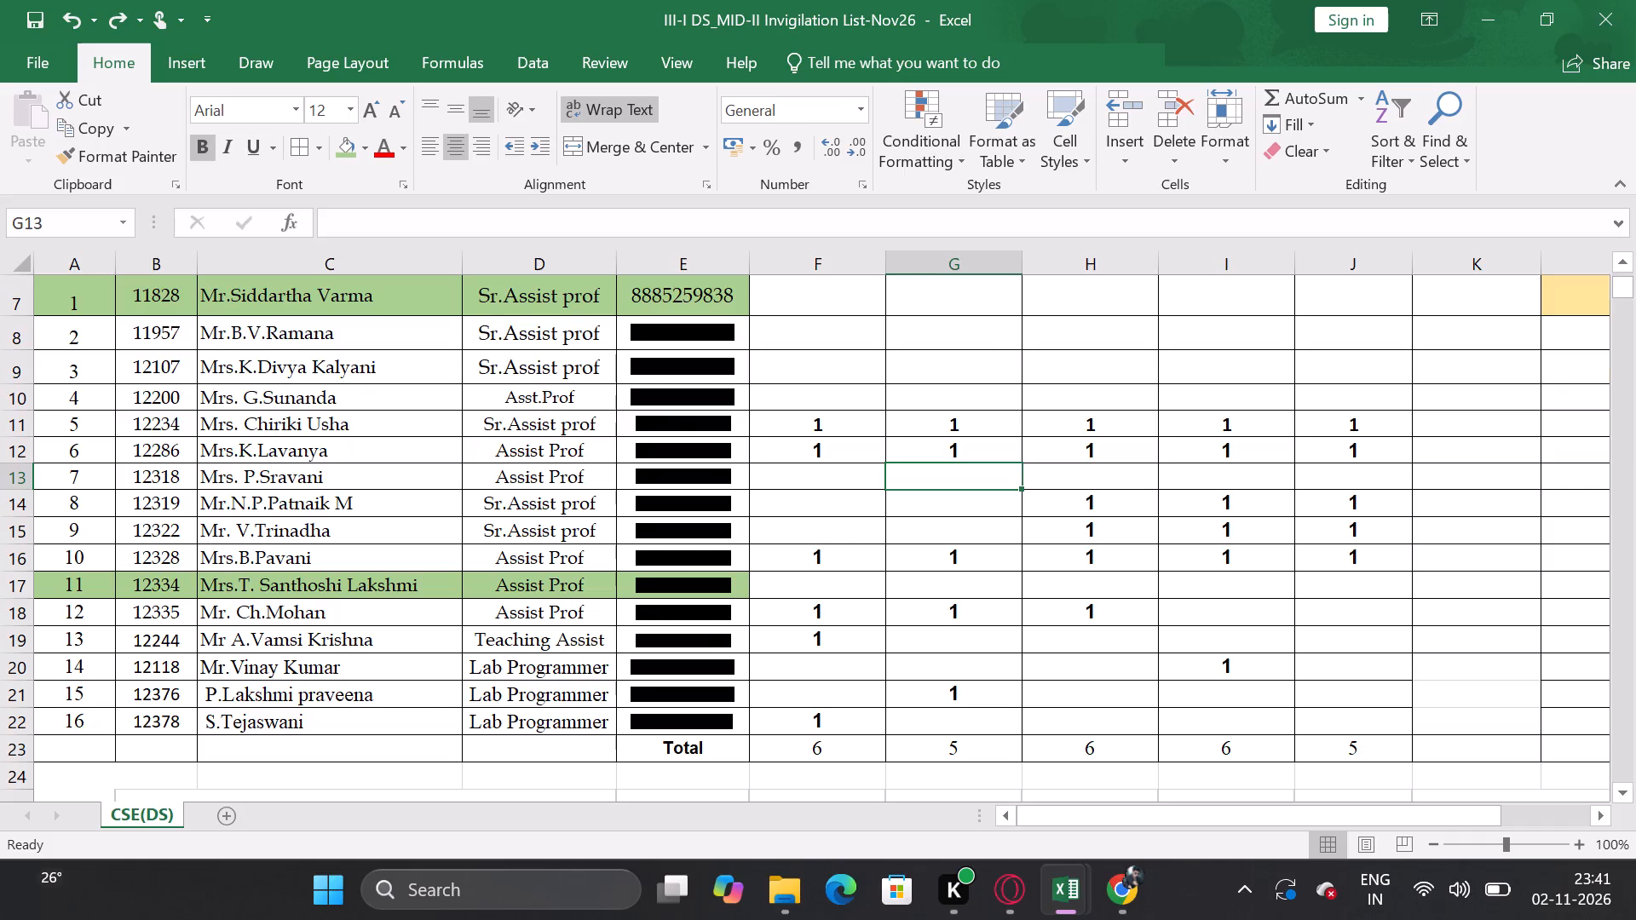
scroll(921, 652, "down", 2)
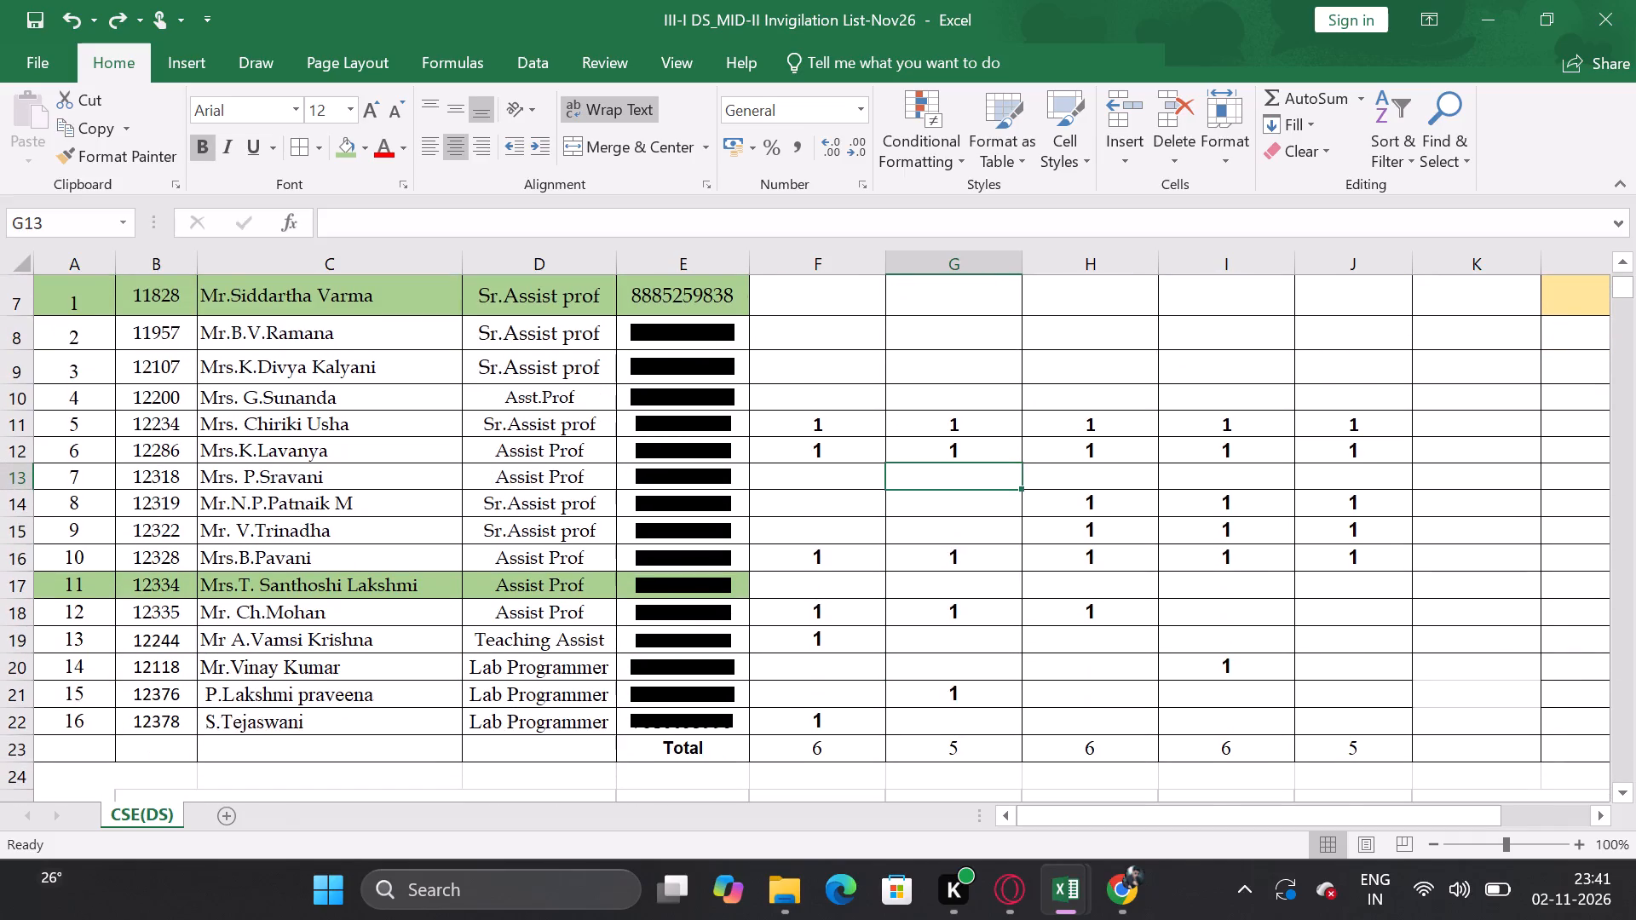
left_click(818, 644)
key("Delete")
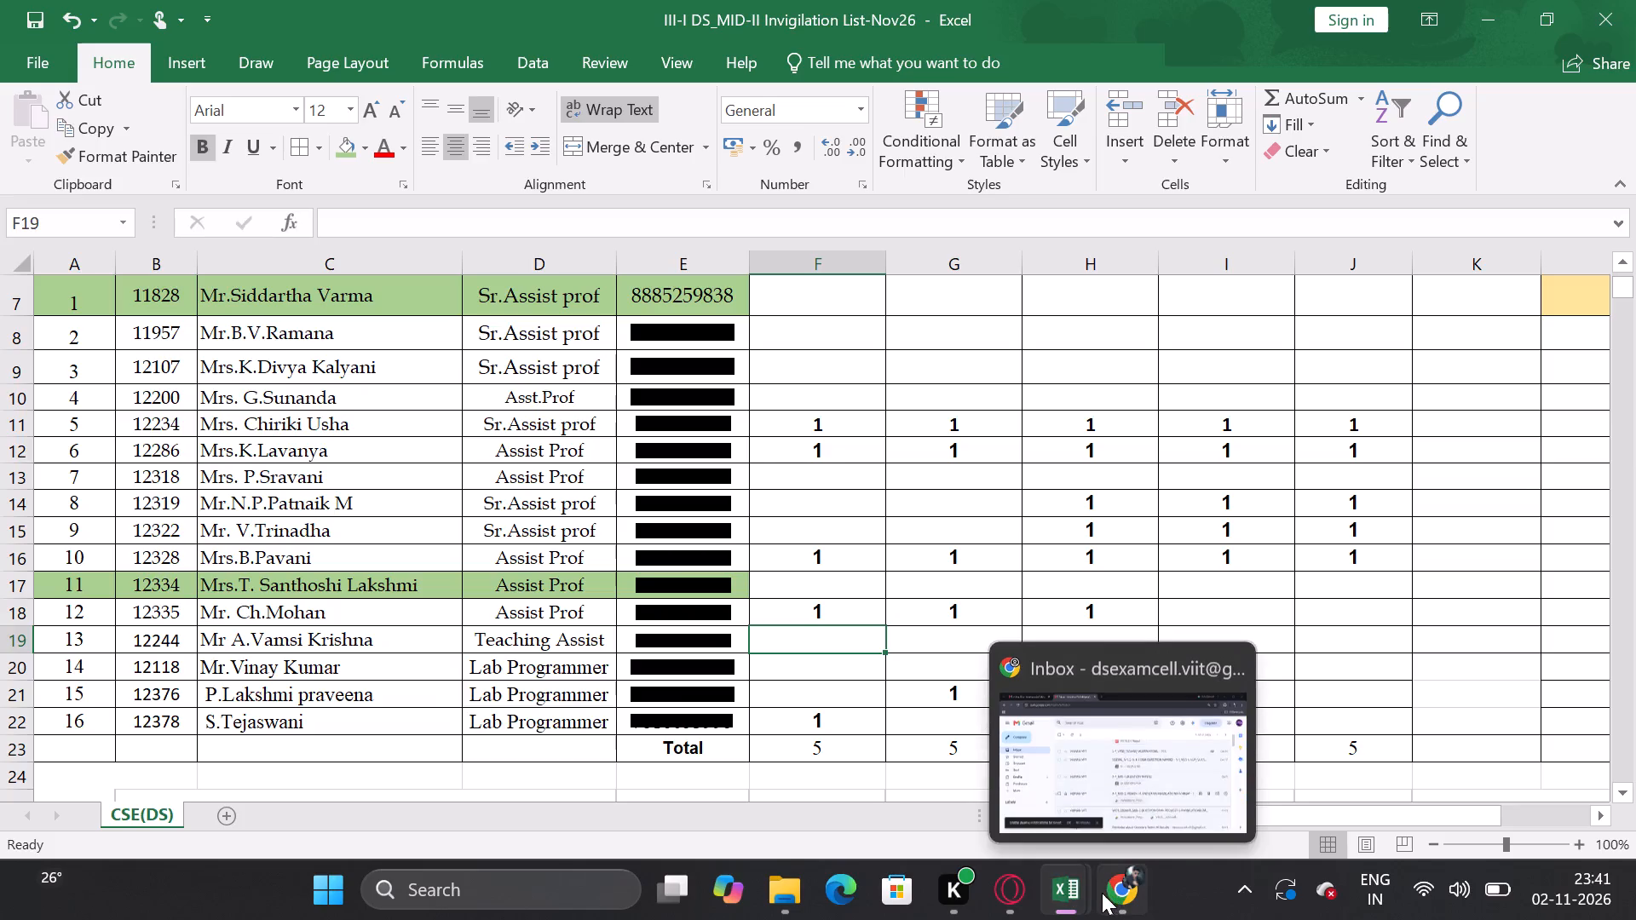
Recheck the individual timetables workbook, and review the invigilation list's duties and daily totals against the exam dates.
left_click(1066, 893)
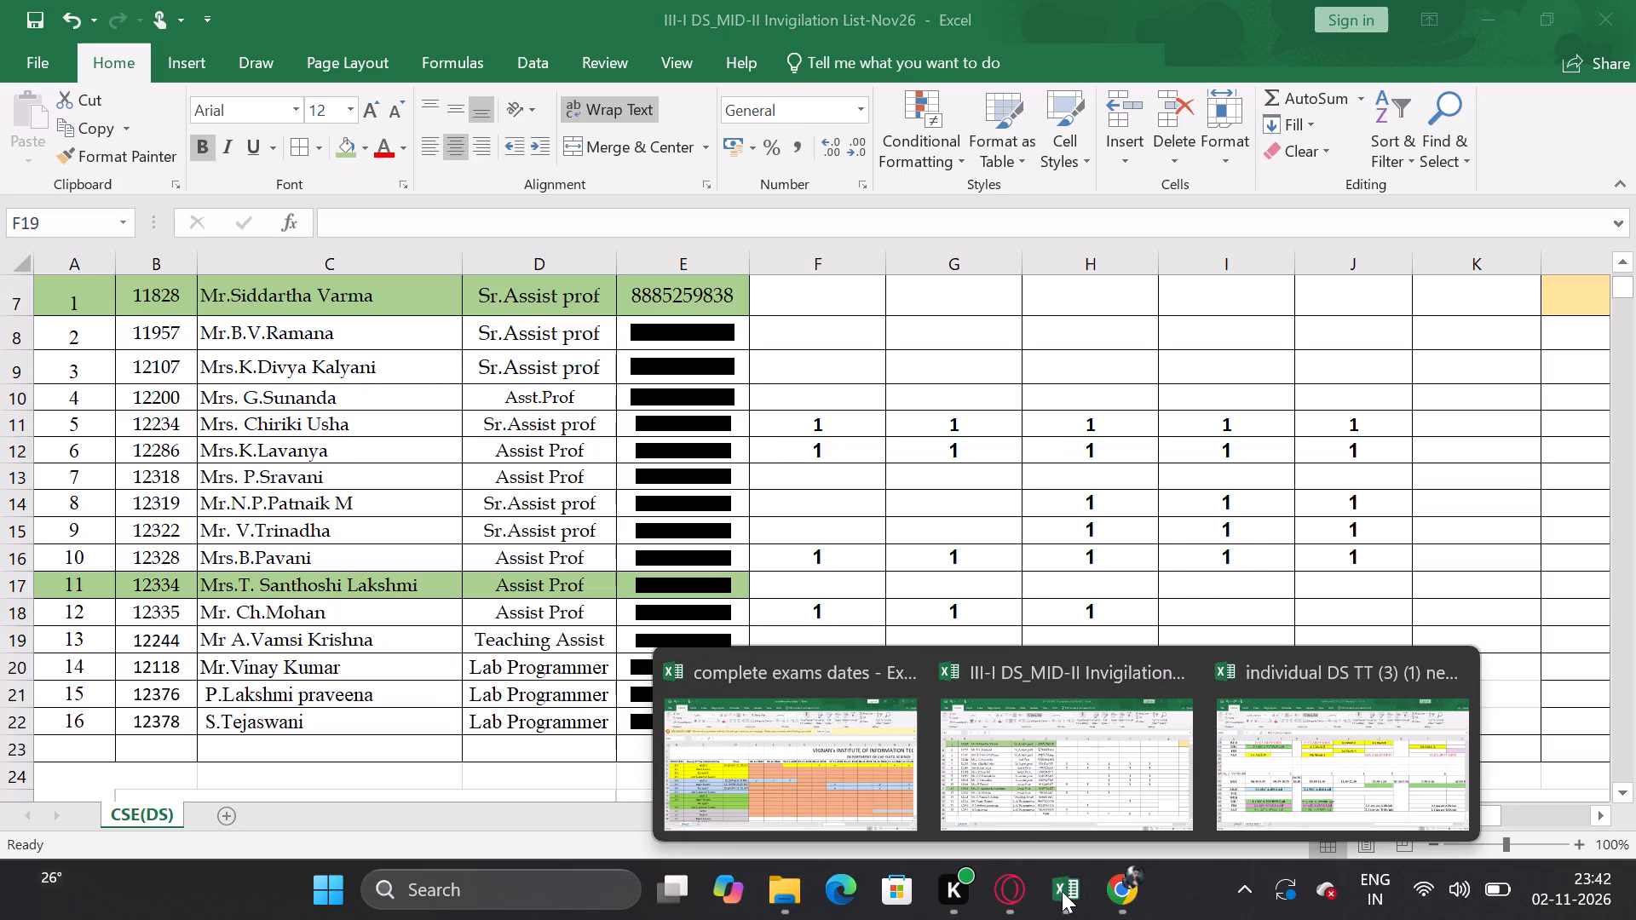
left_click(1328, 756)
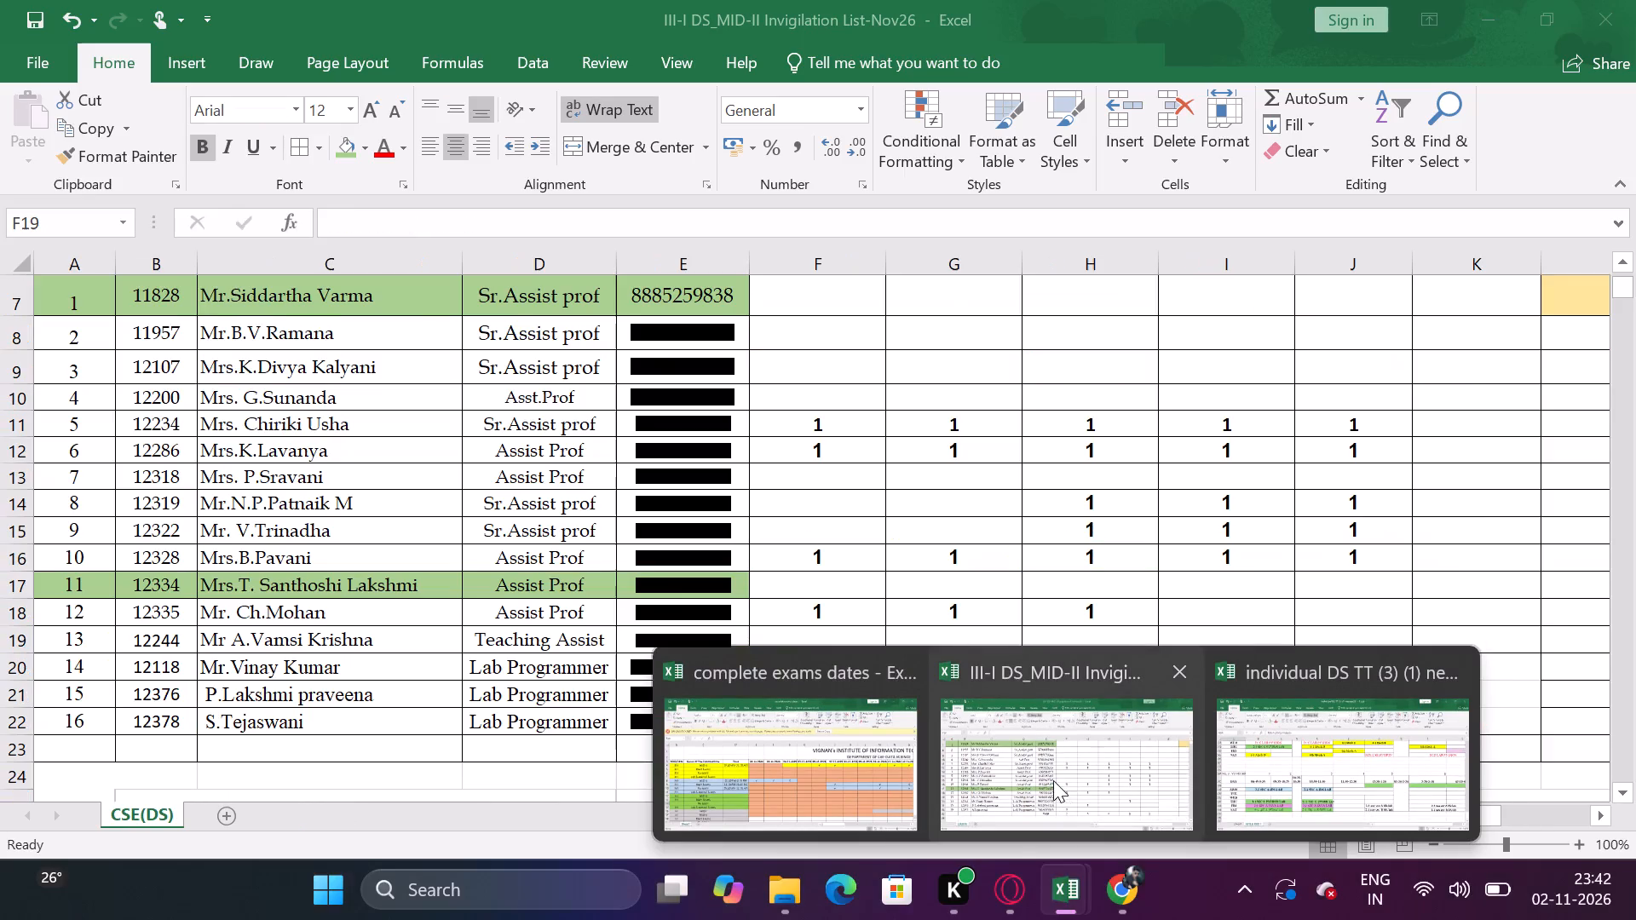
left_click(1053, 780)
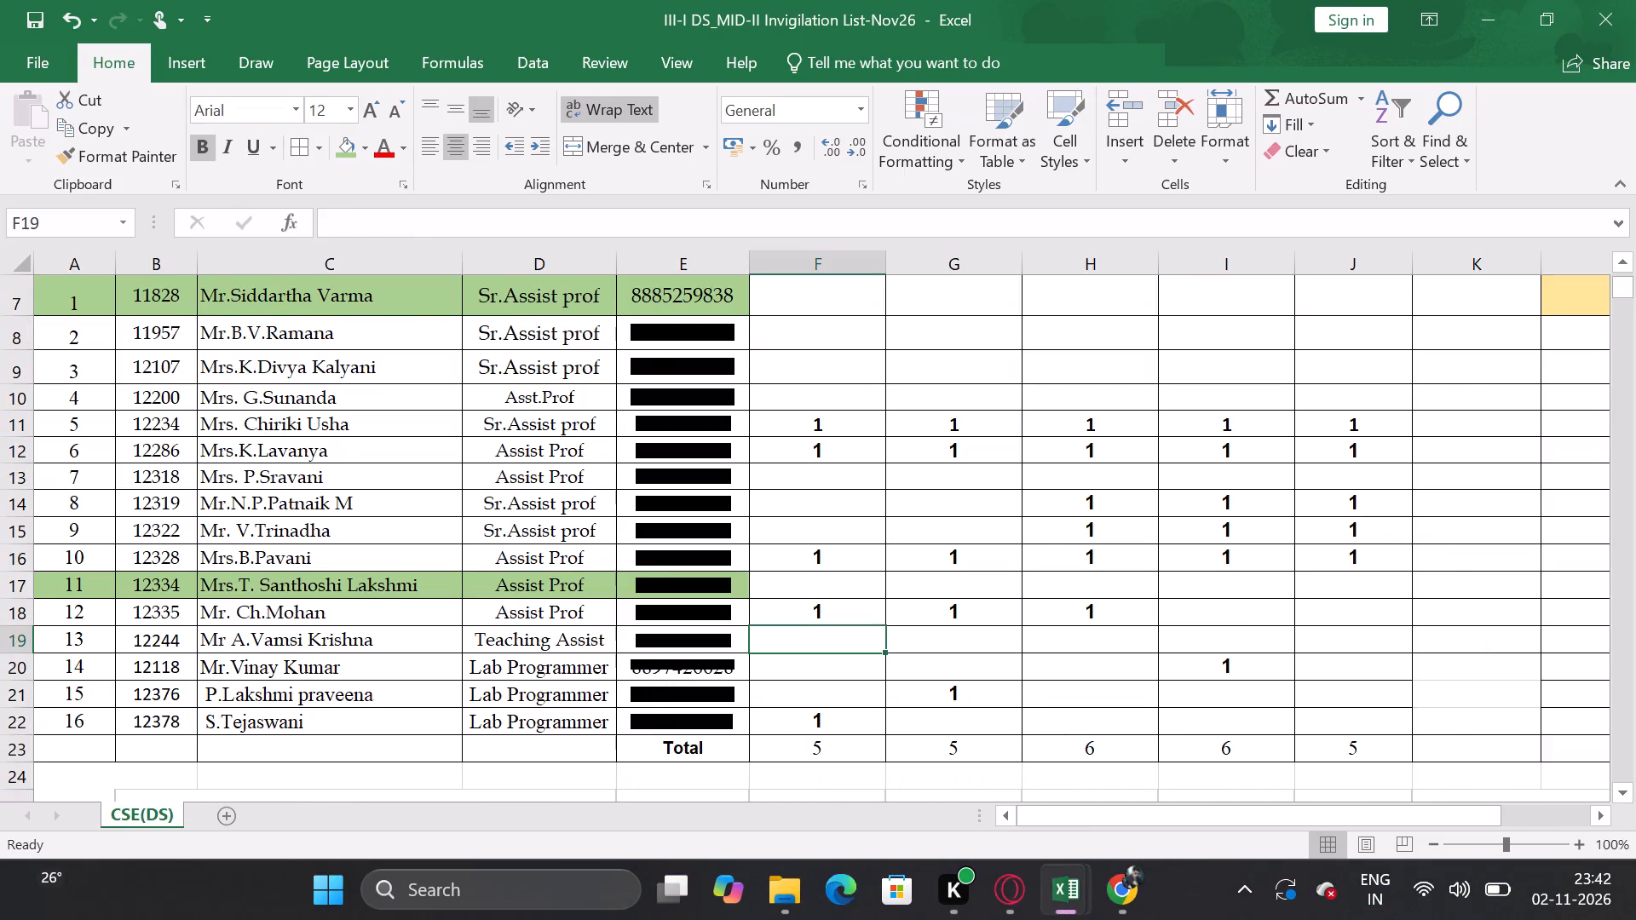
scroll(731, 709, "up", 3)
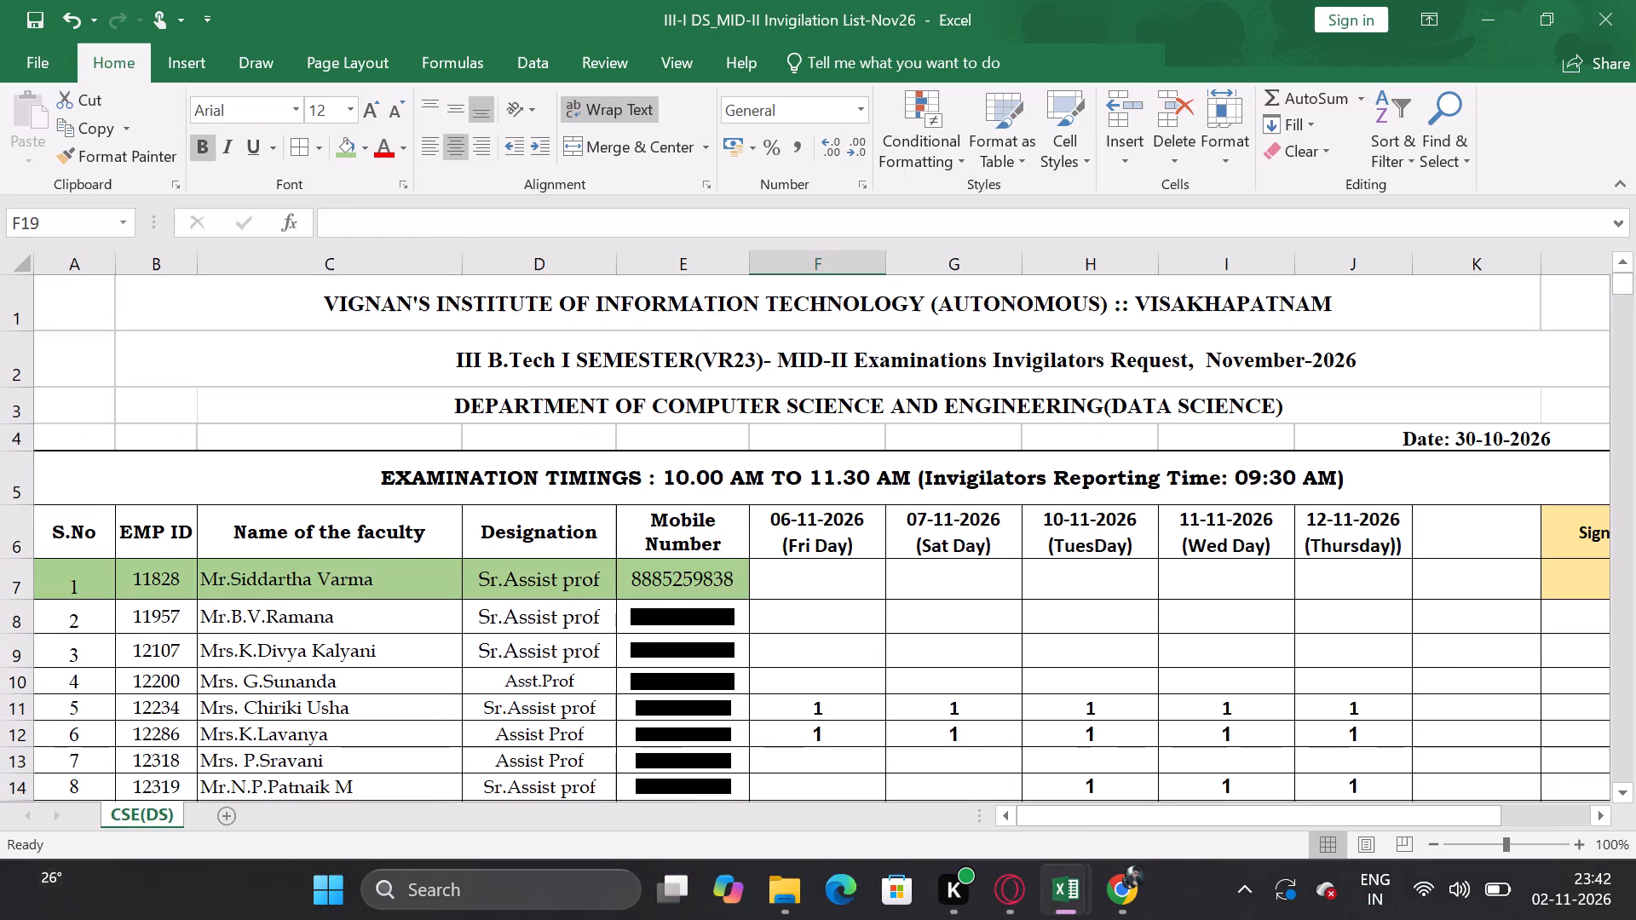
scroll(873, 750, "down", 1)
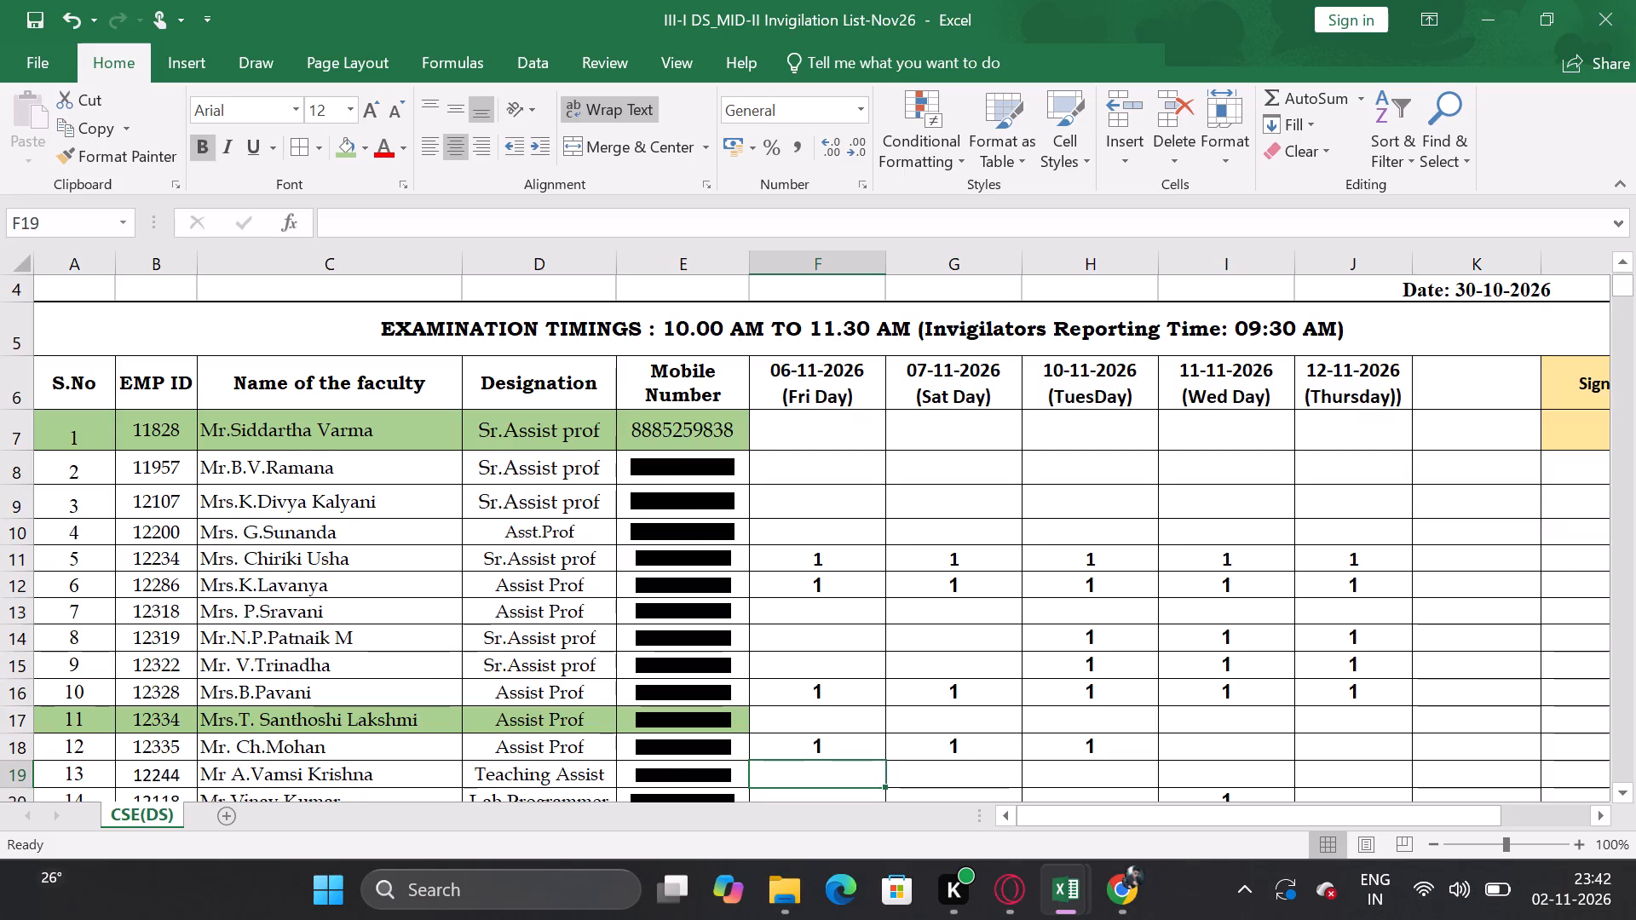
scroll(1120, 425, "down", 1)
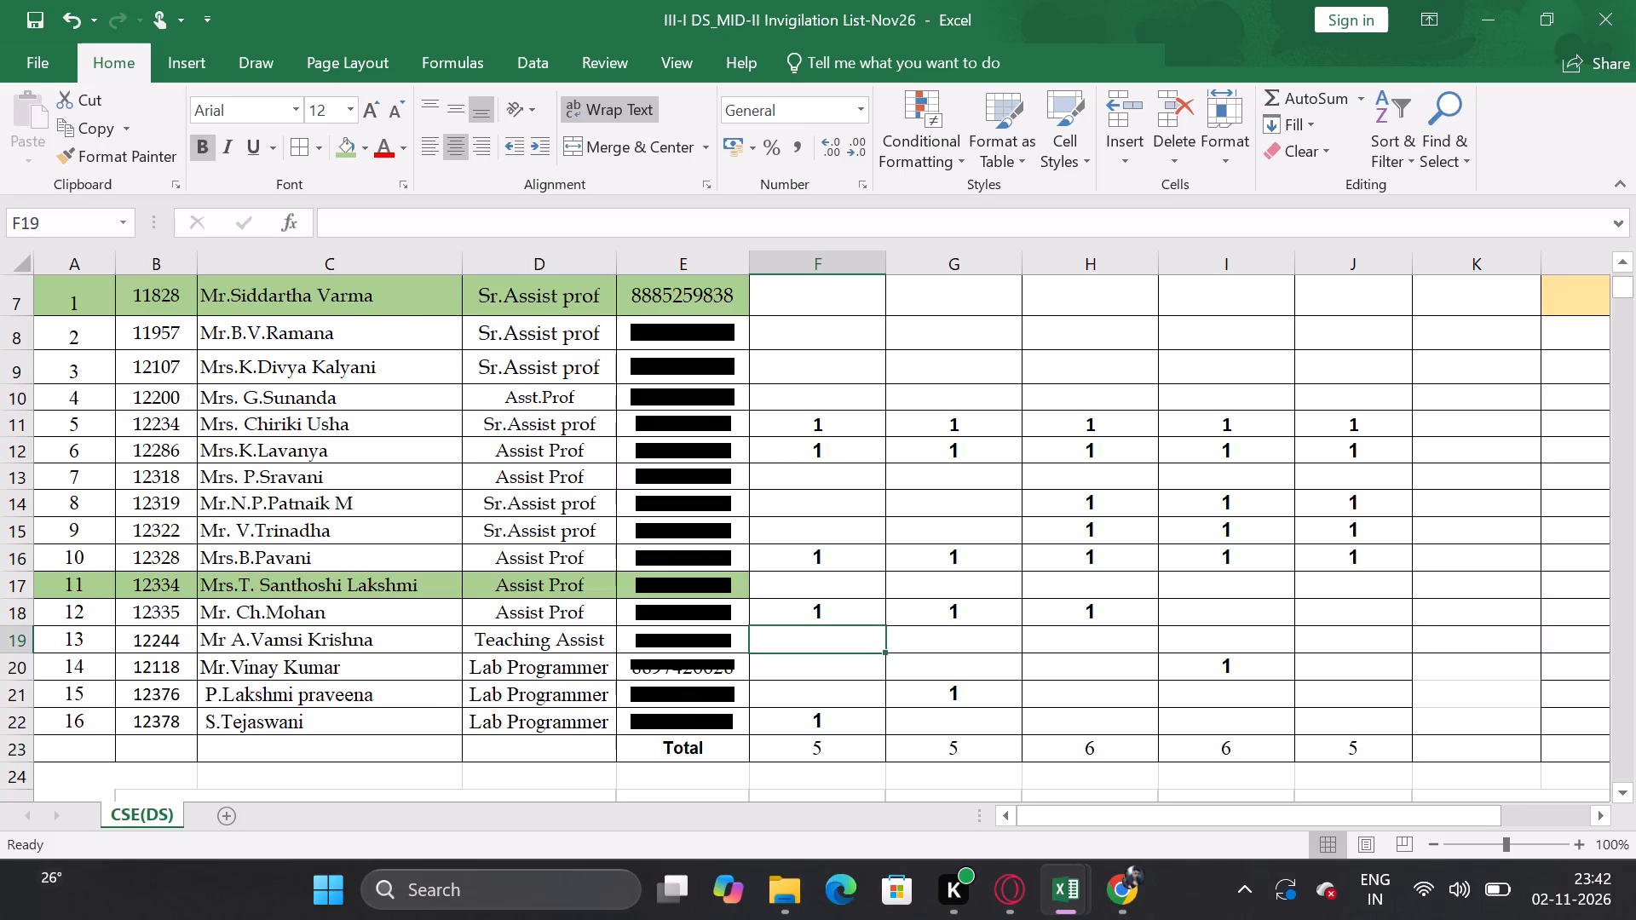
scroll(1118, 651, "up", 1)
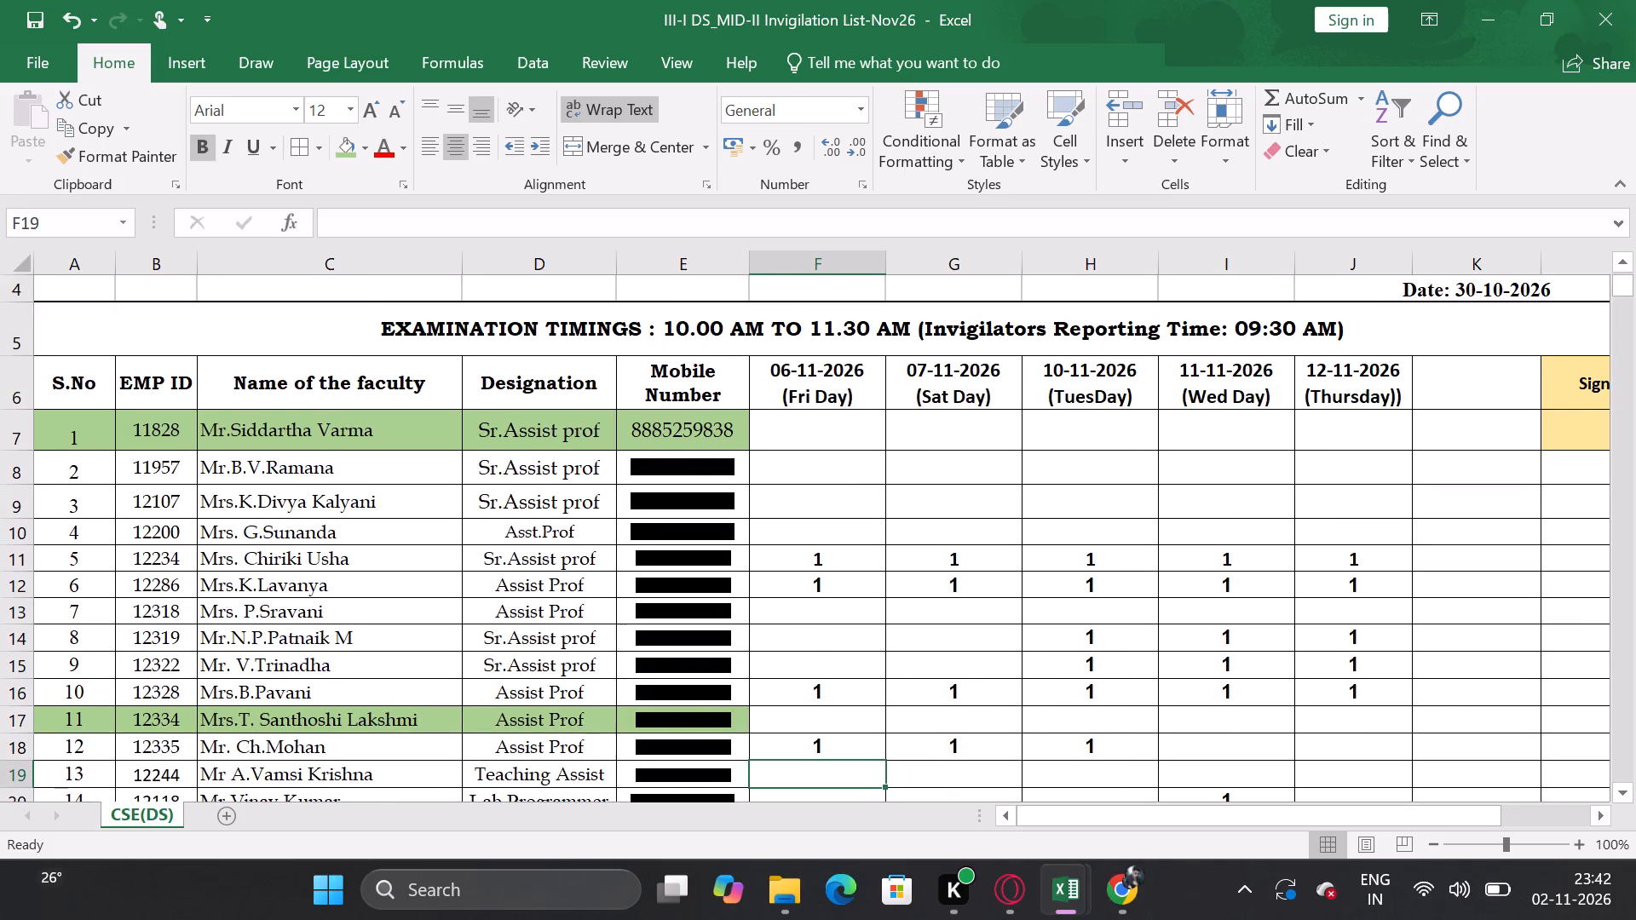
scroll(1110, 537, "down", 2)
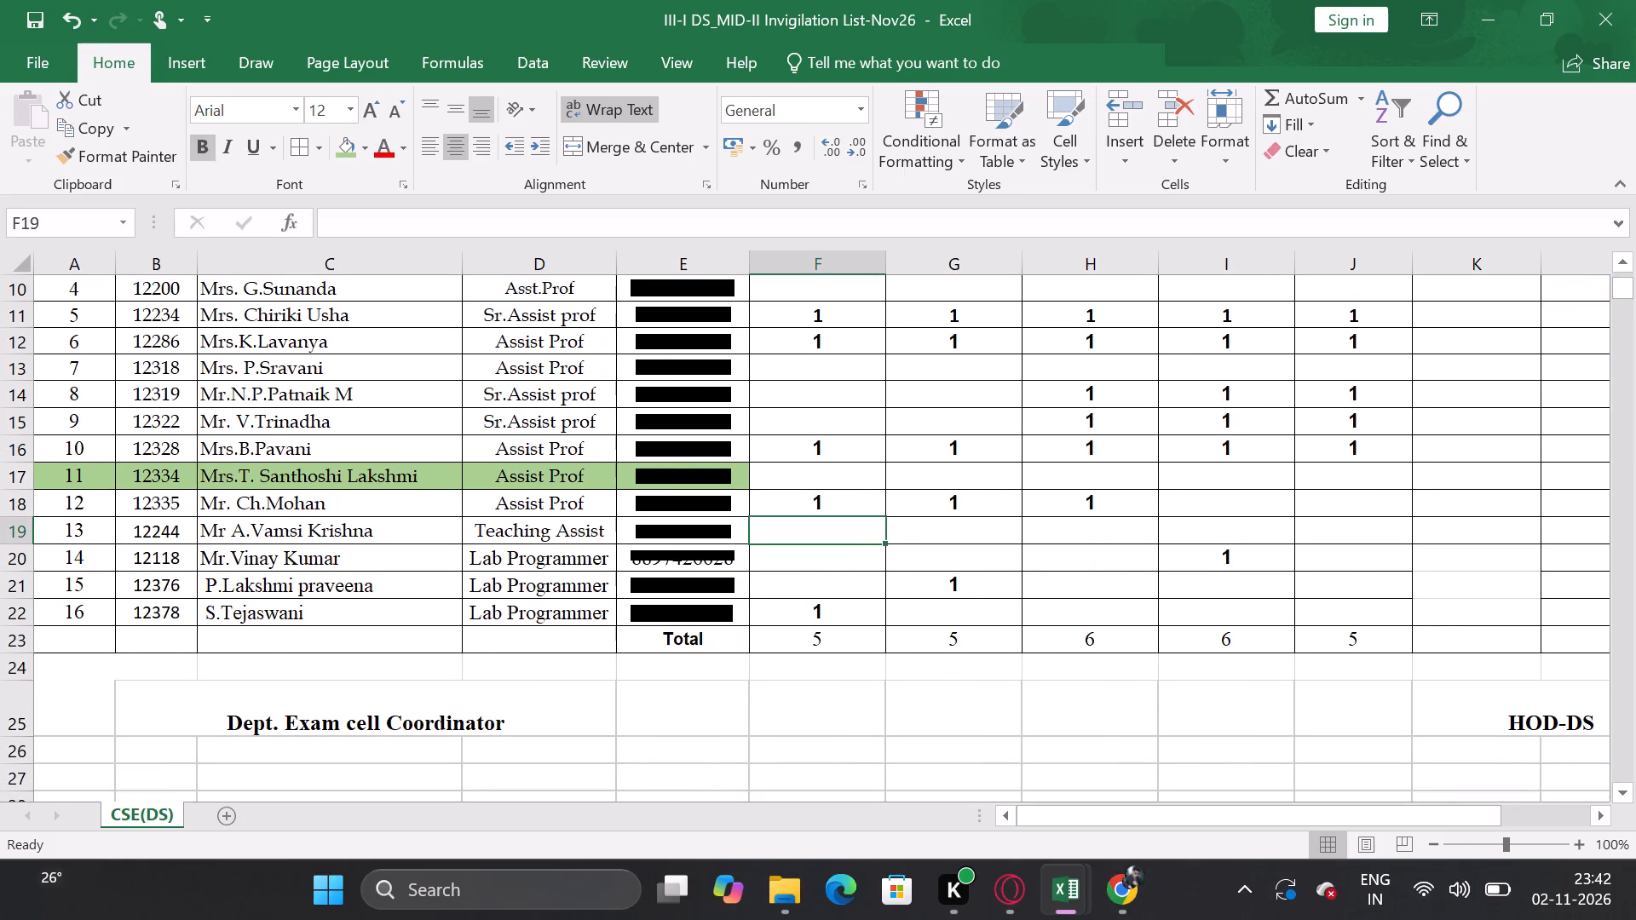
scroll(1132, 558, "up", 2)
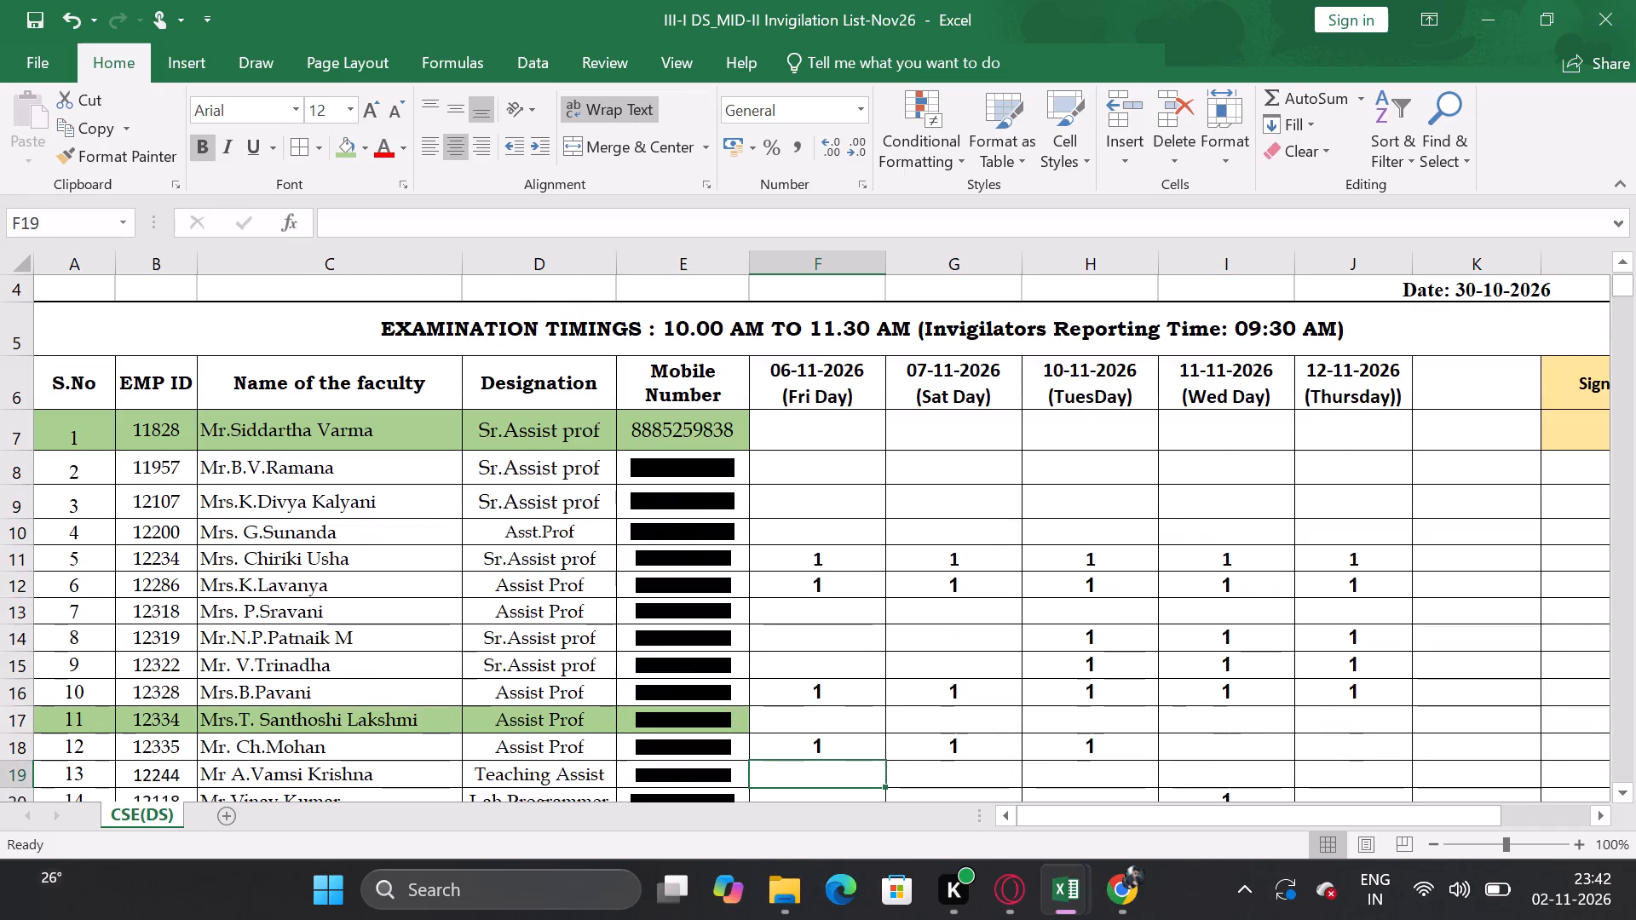
scroll(1127, 561, "down", 1, "ctrl")
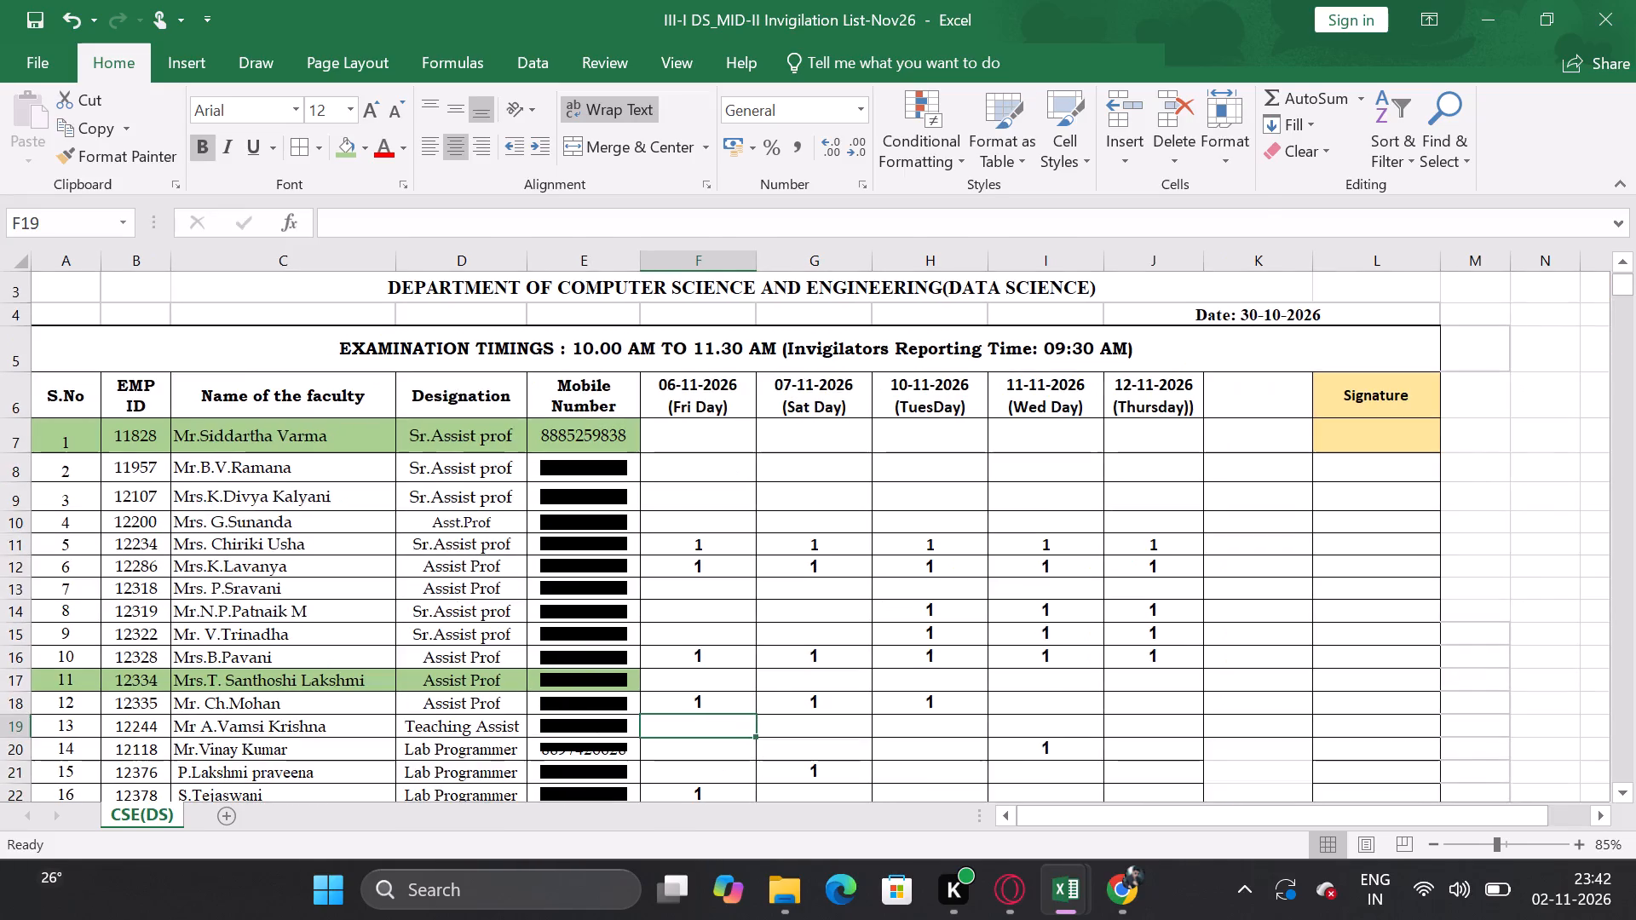
scroll(1127, 571, "down", 1)
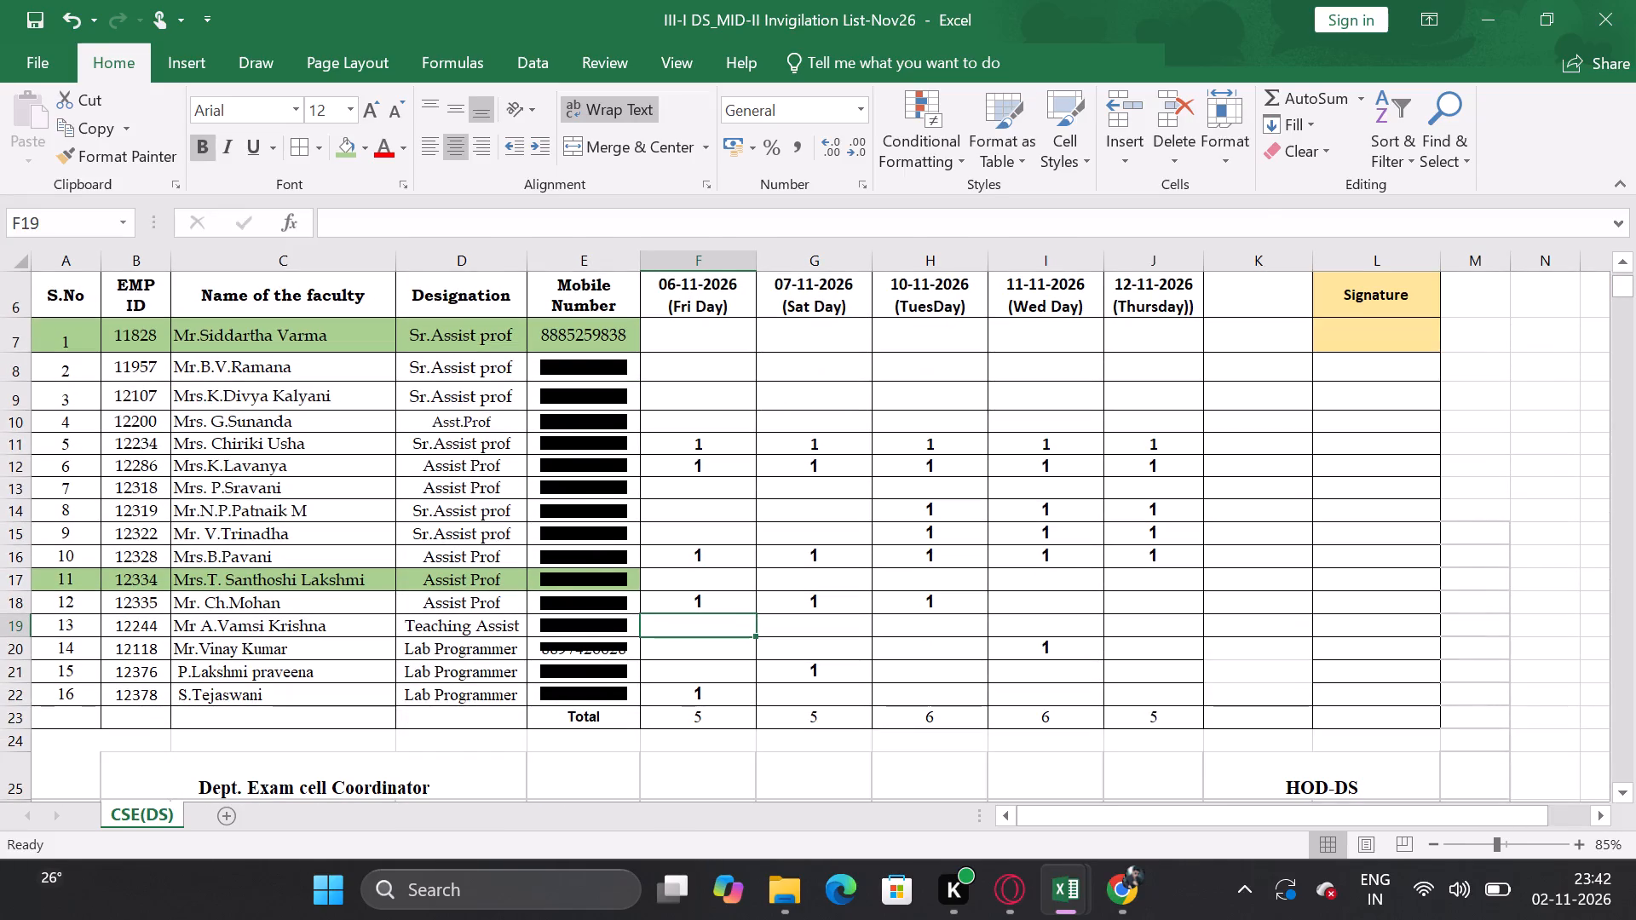
Assign the teaching assistant invigilation duties on 10-11-2026 and 11-11-2026 by entering 1 in cells H19 and I19.
left_click(938, 626)
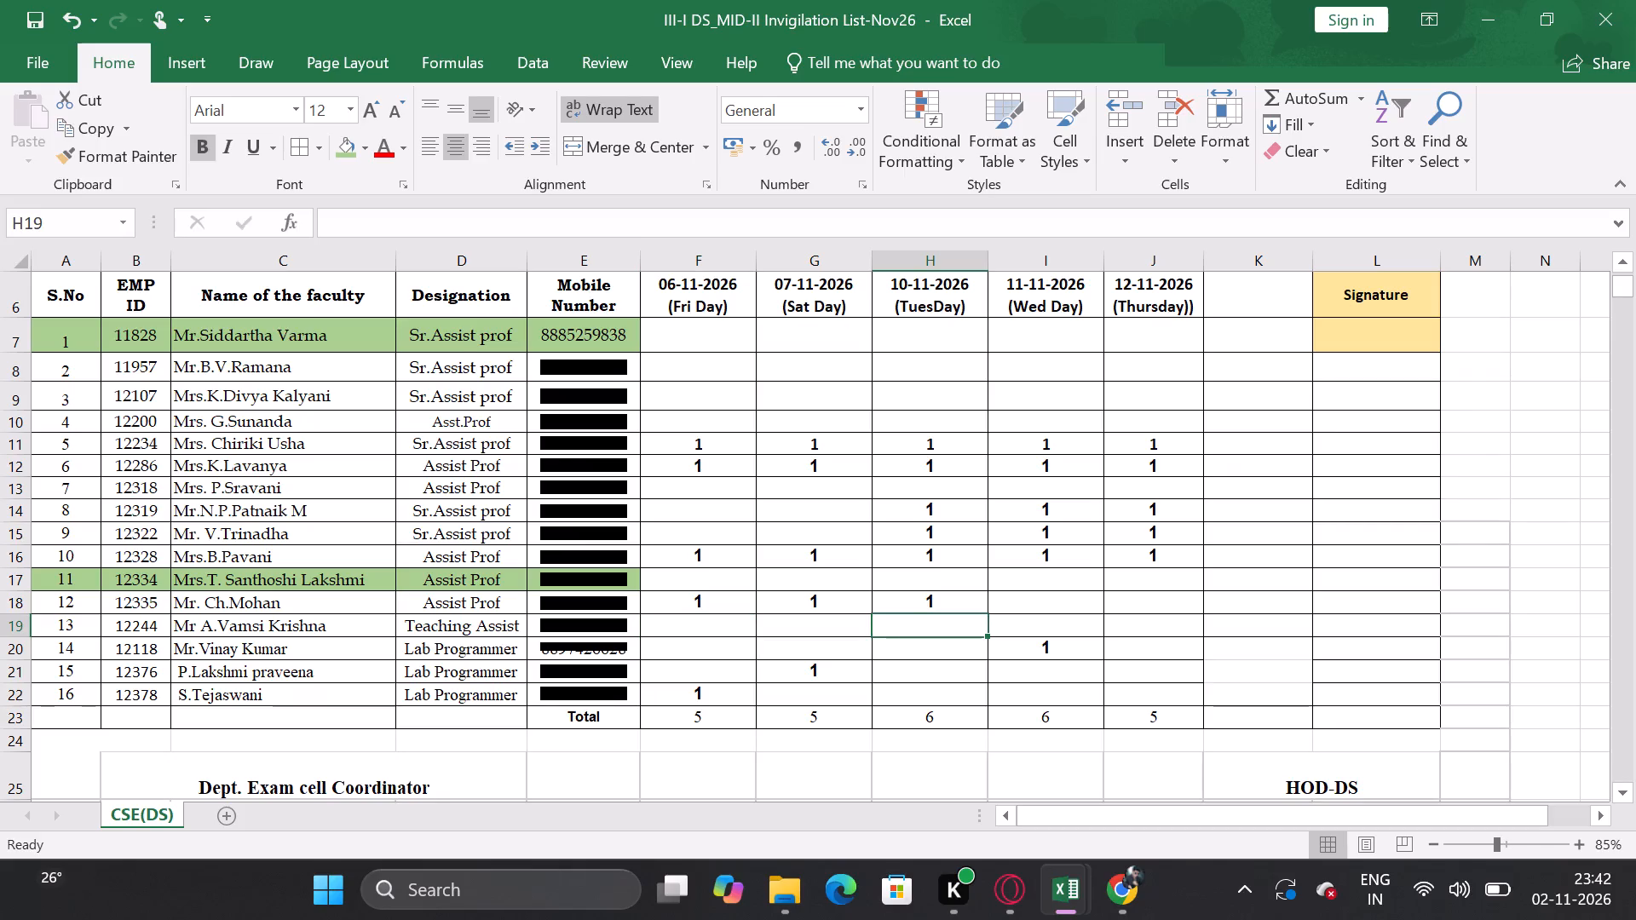
key("1")
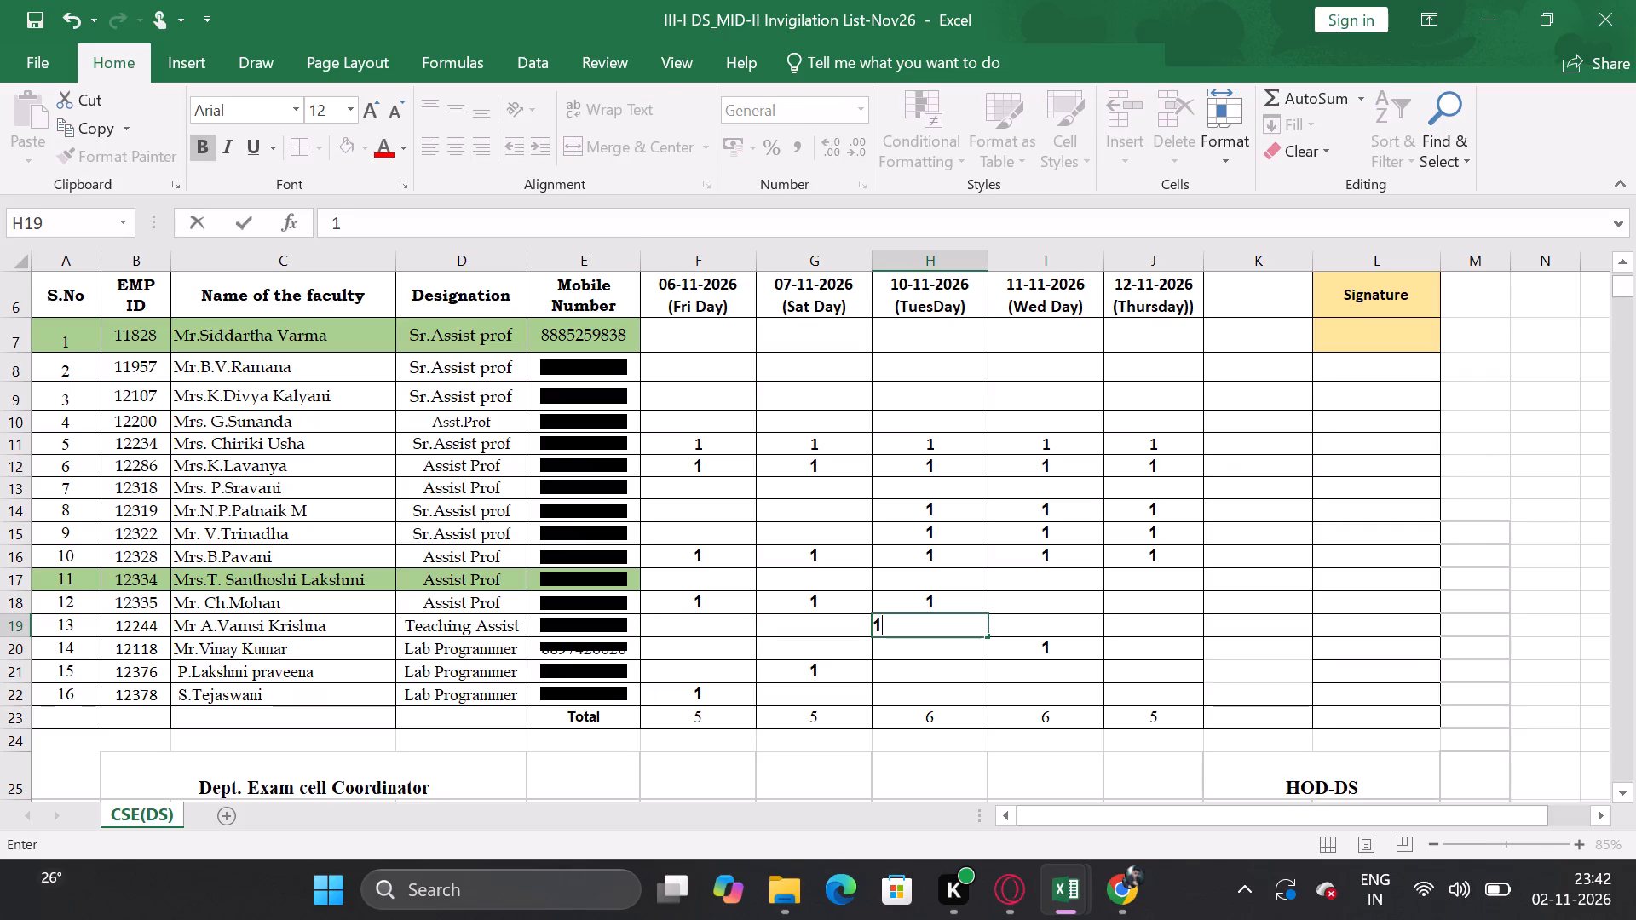
left_click(1303, 664)
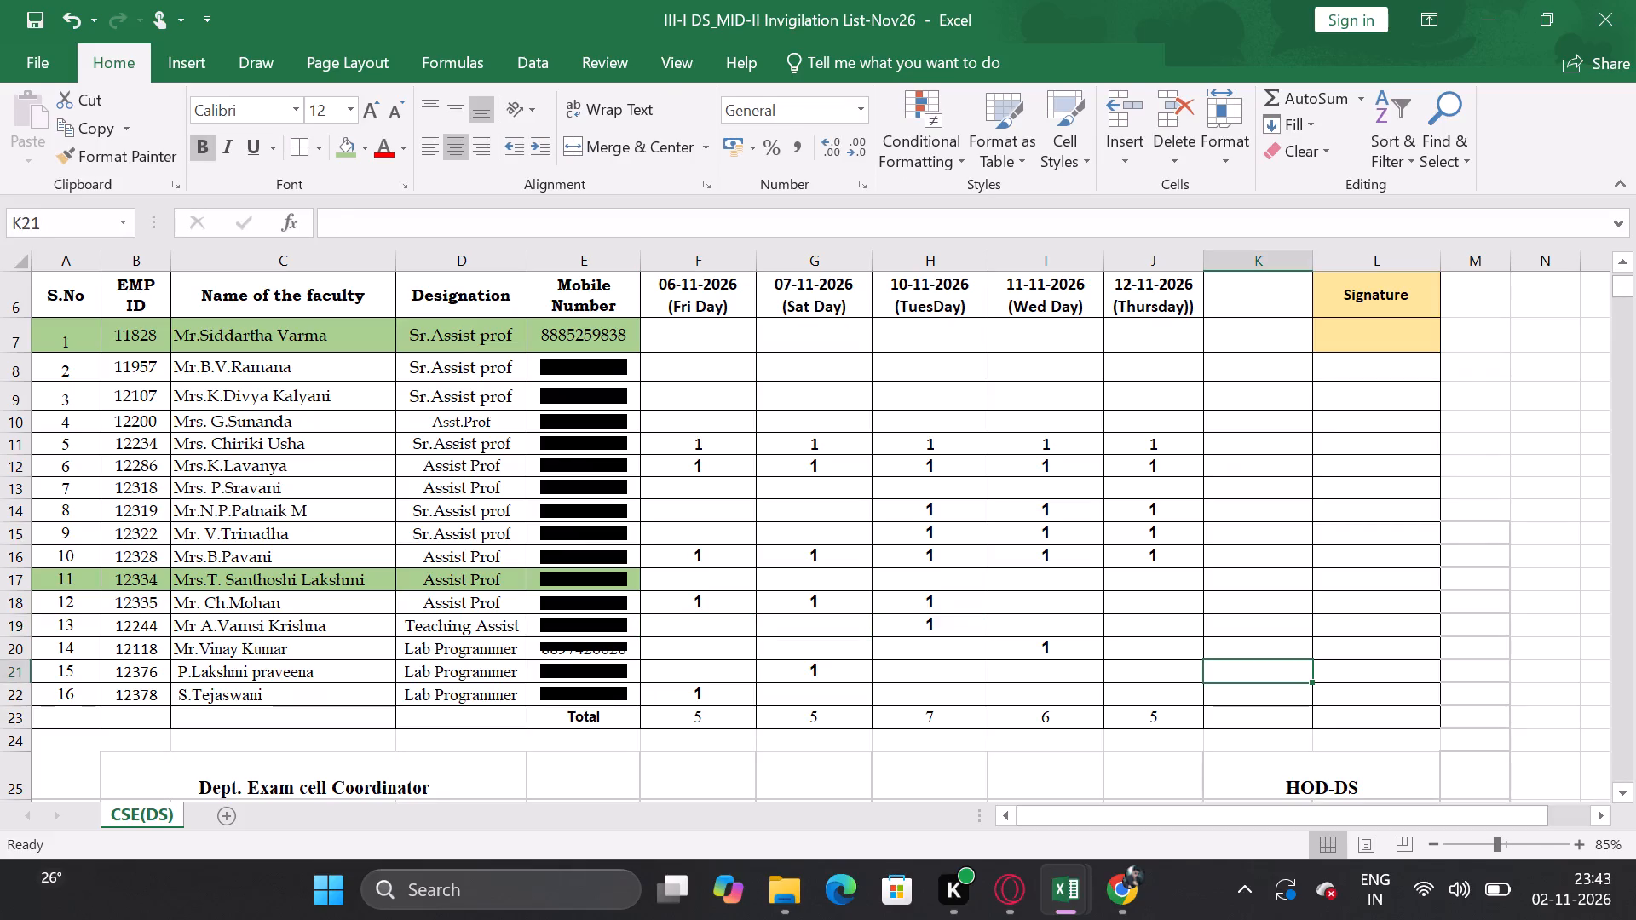
left_click(1069, 630)
key("1")
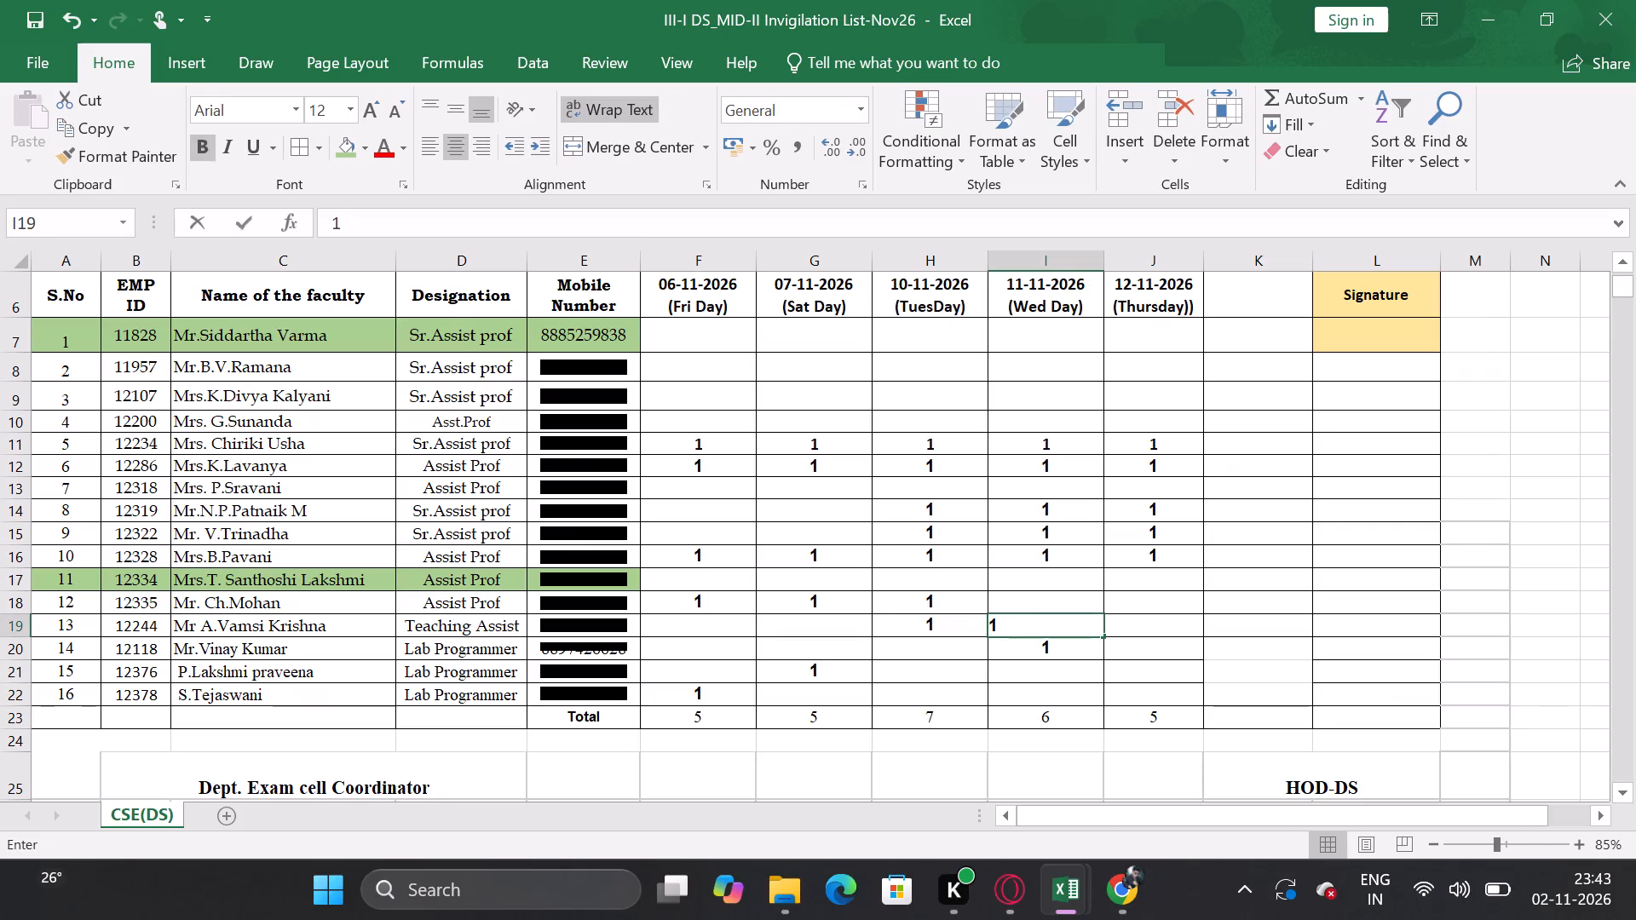
left_click(1317, 646)
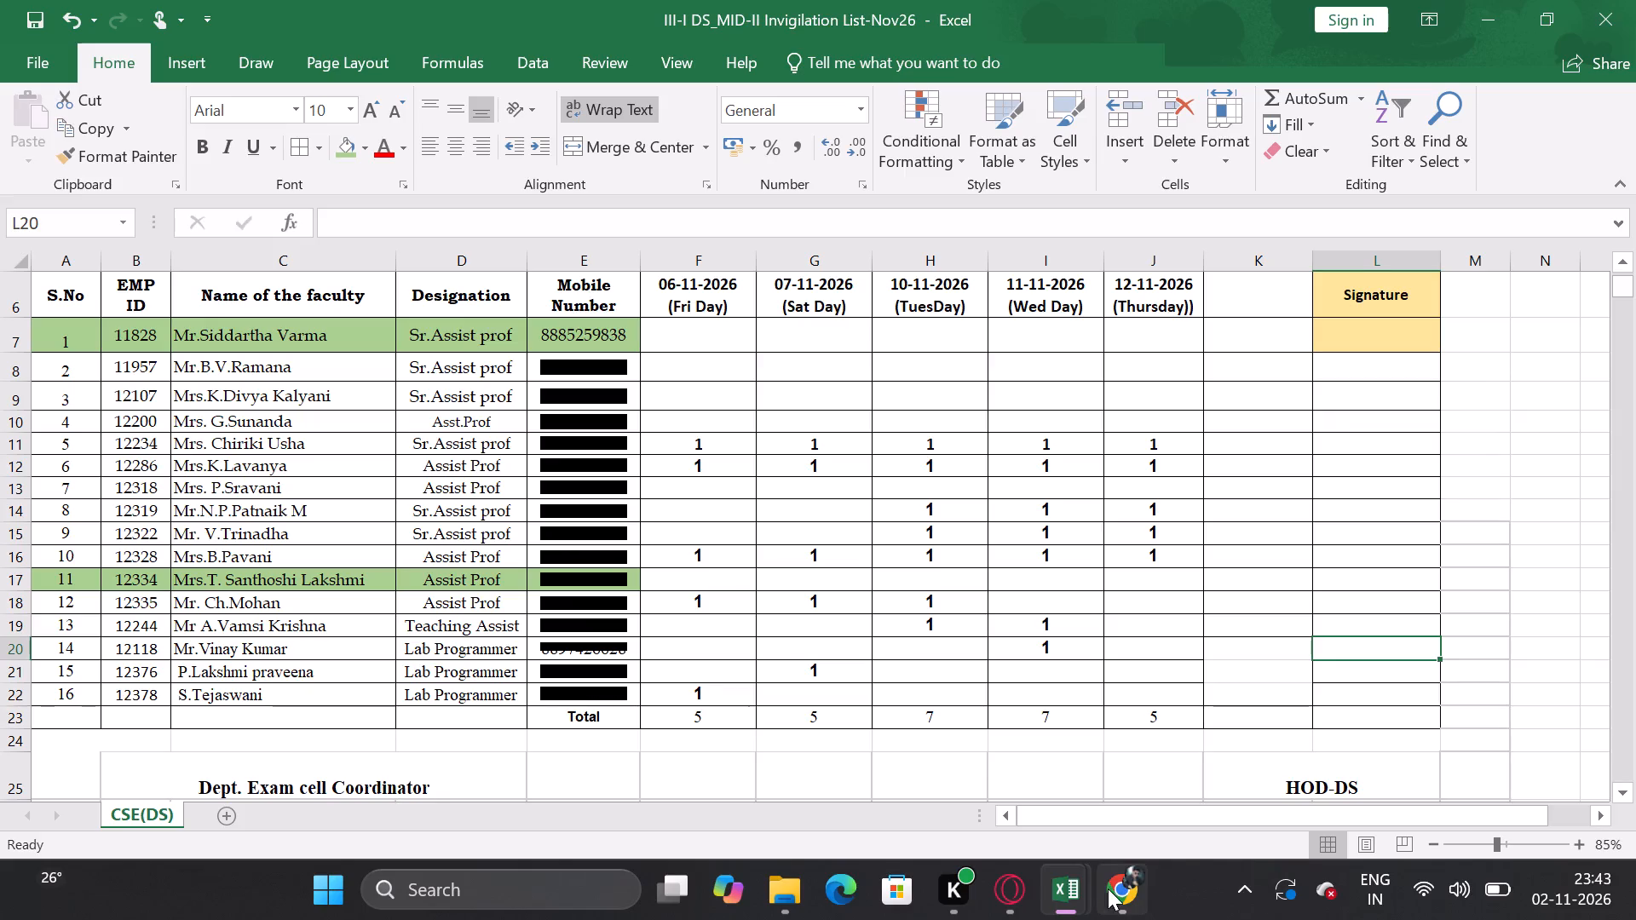
left_click(1078, 892)
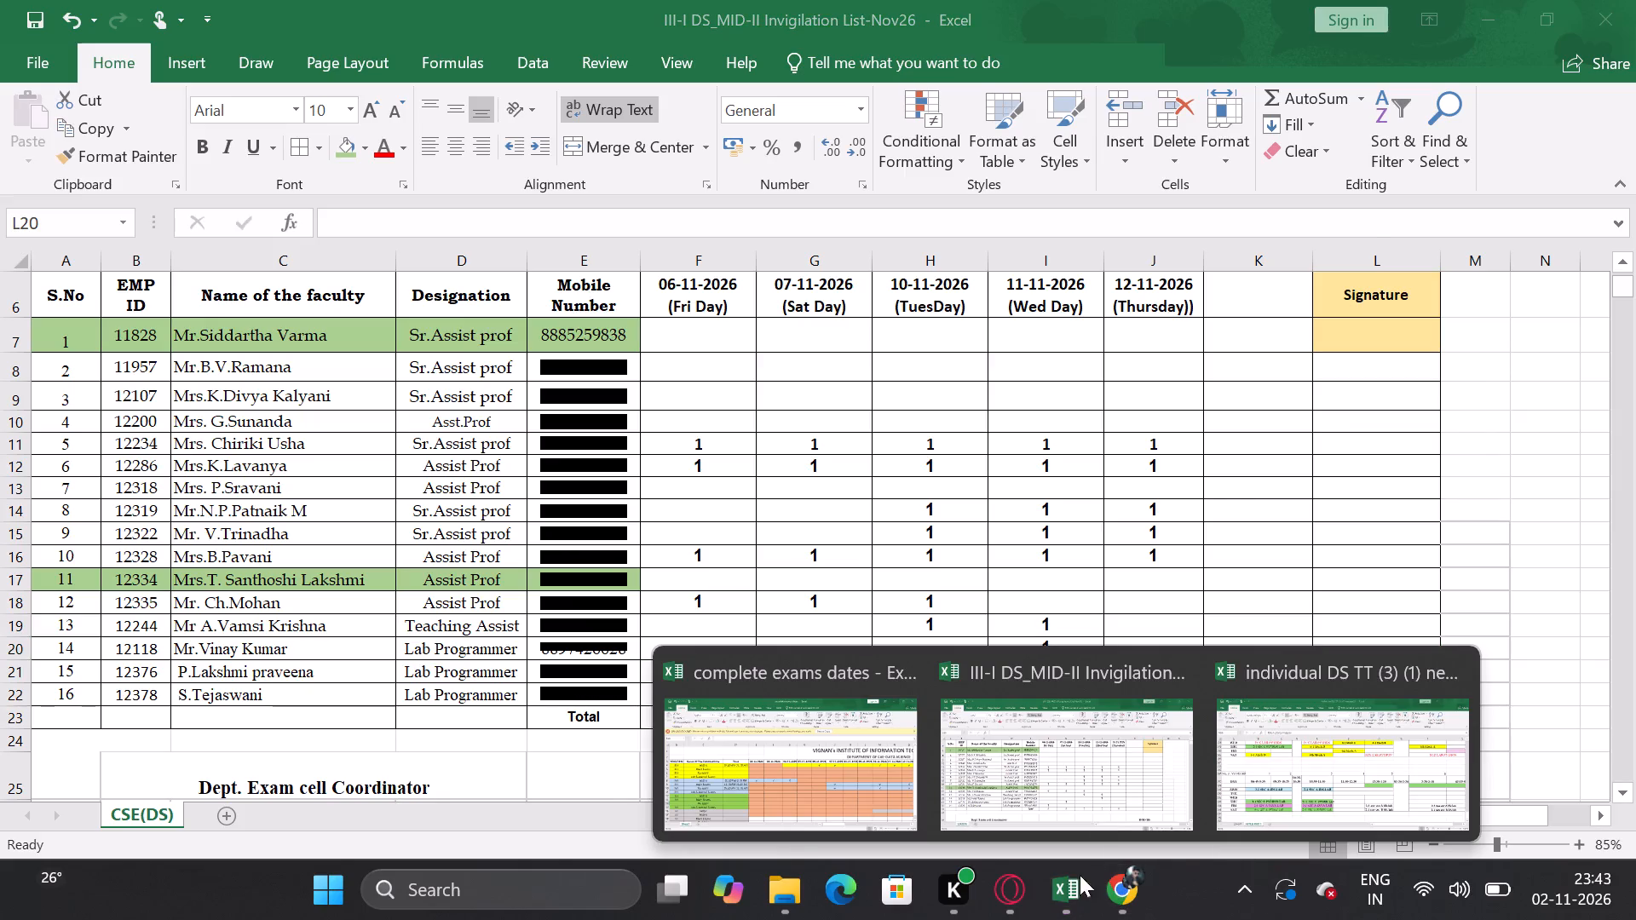
left_click(1113, 787)
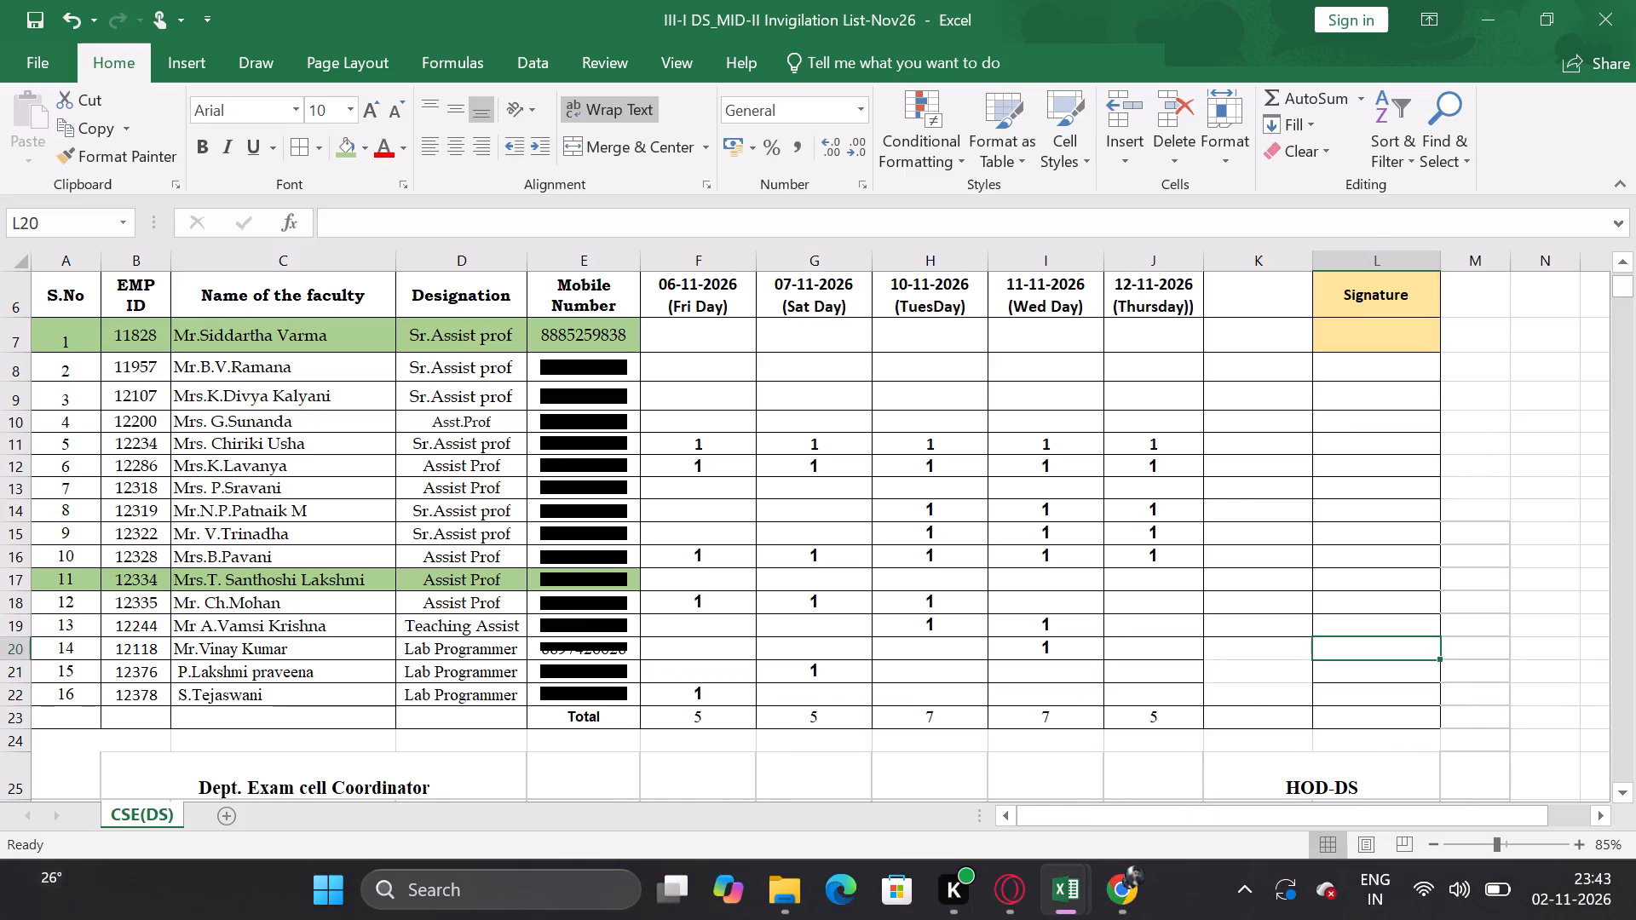
left_click(1074, 894)
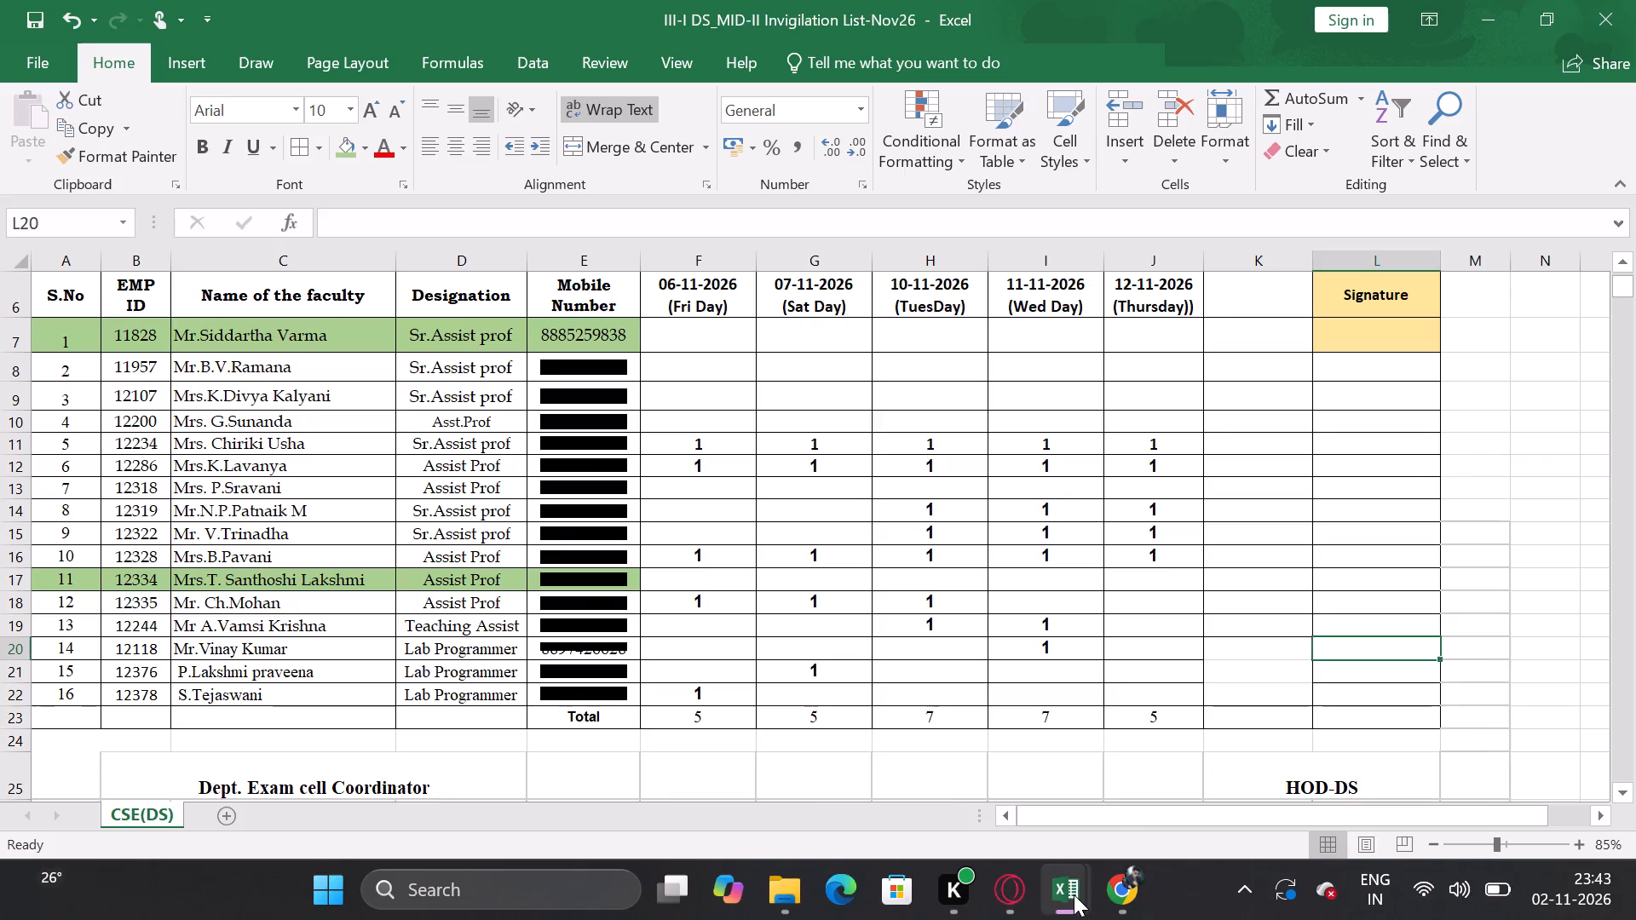
left_click(1084, 791)
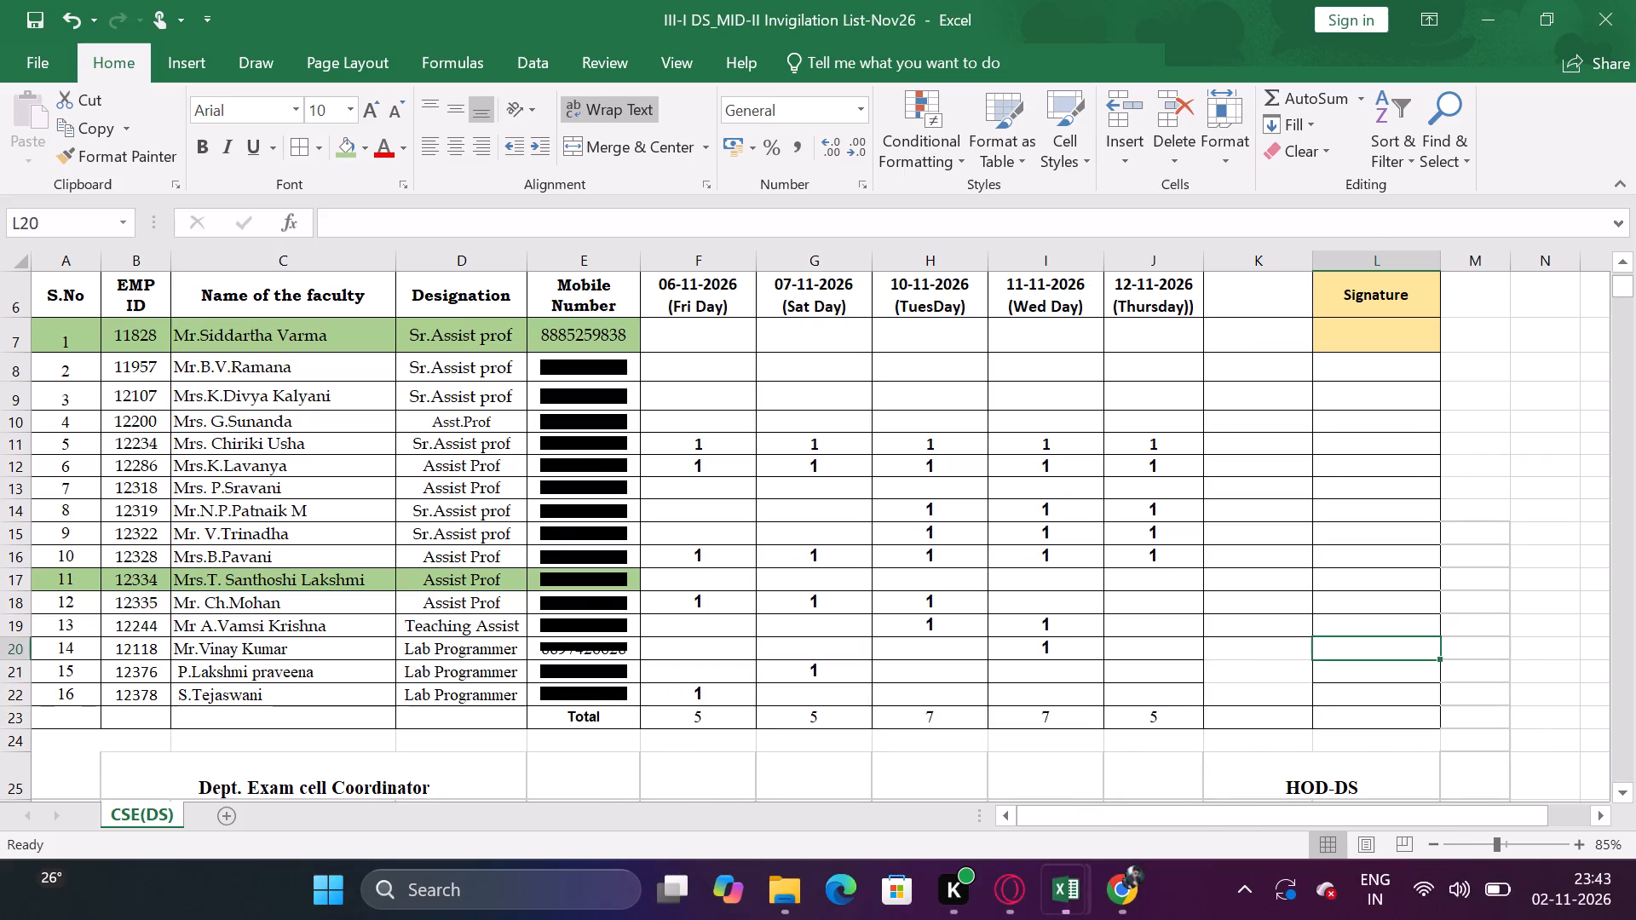
left_click(1074, 889)
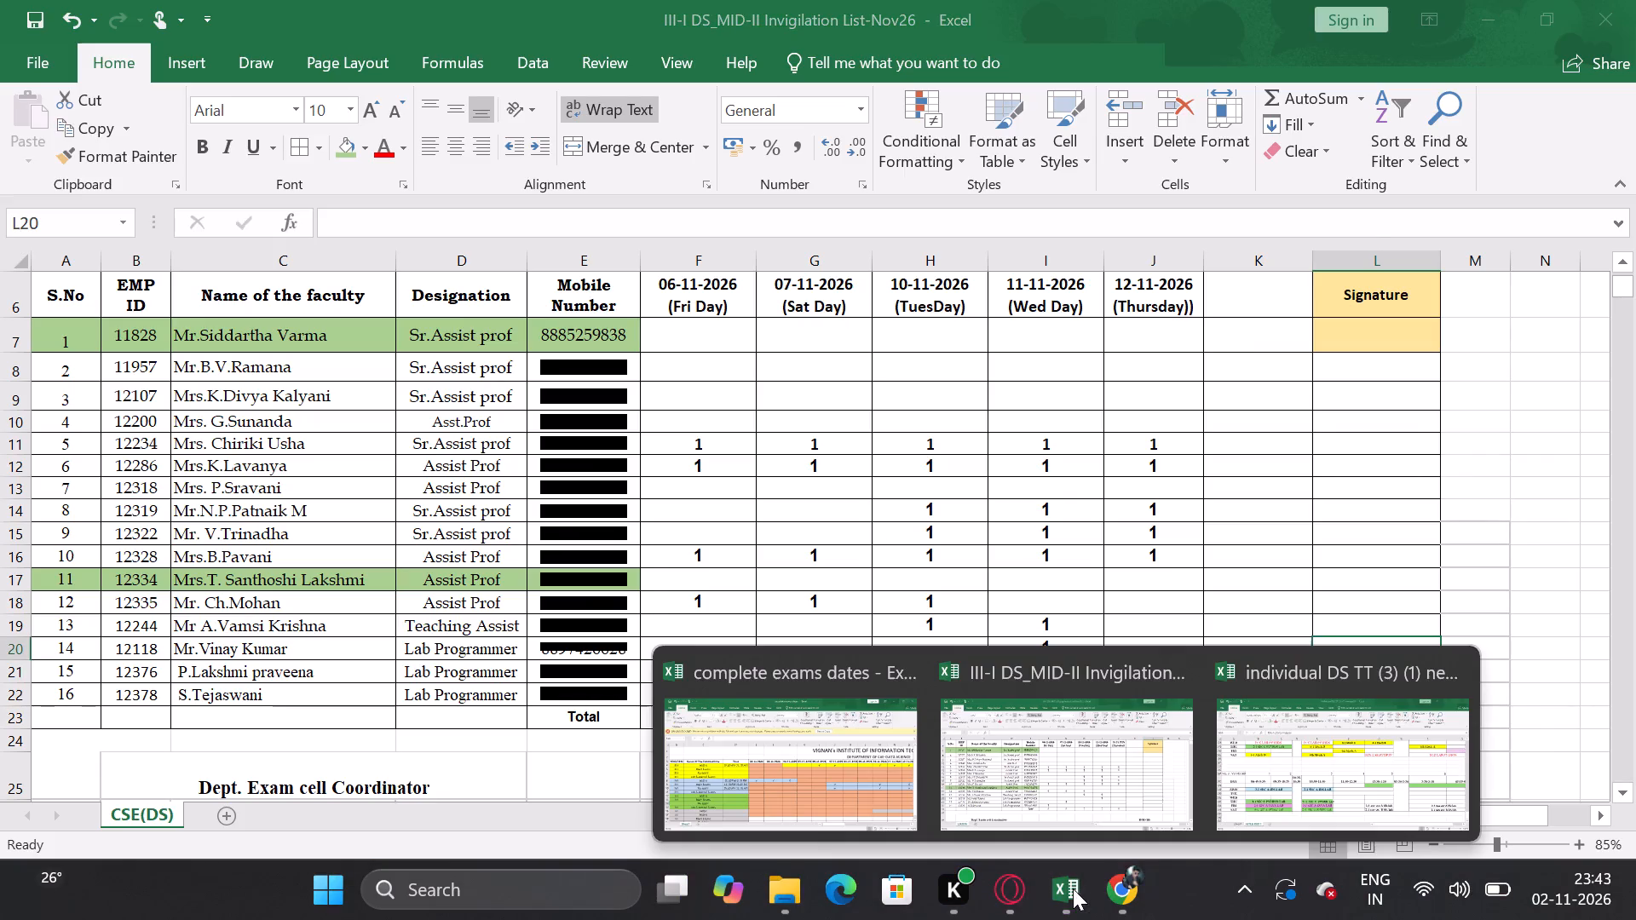
left_click(1288, 772)
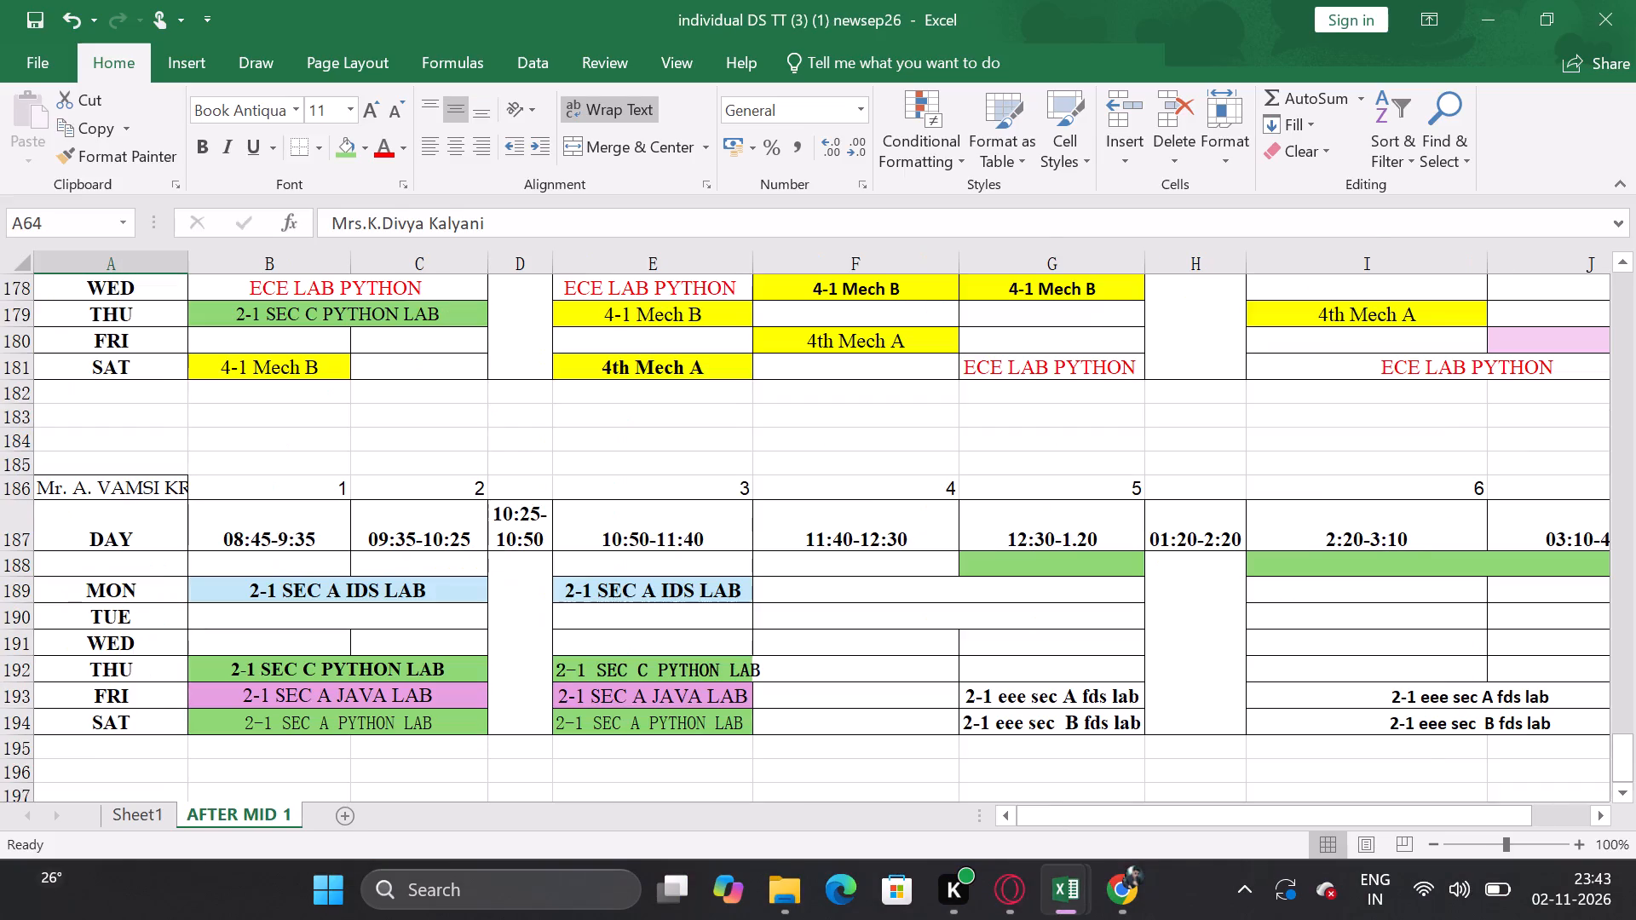
left_click(1478, 18)
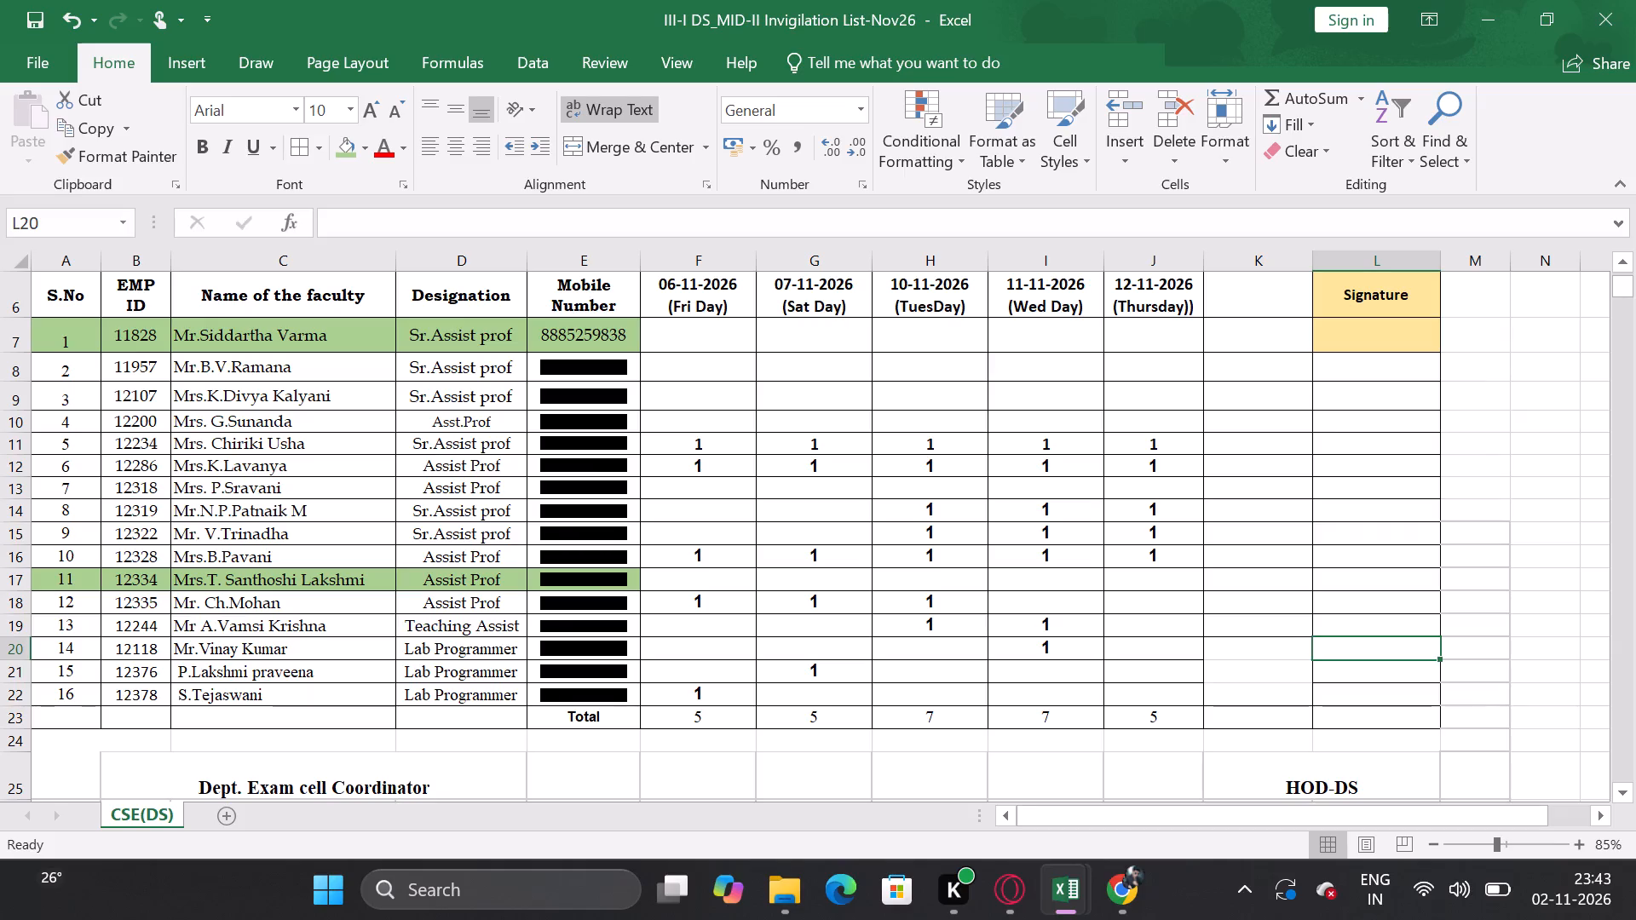
left_click(950, 444)
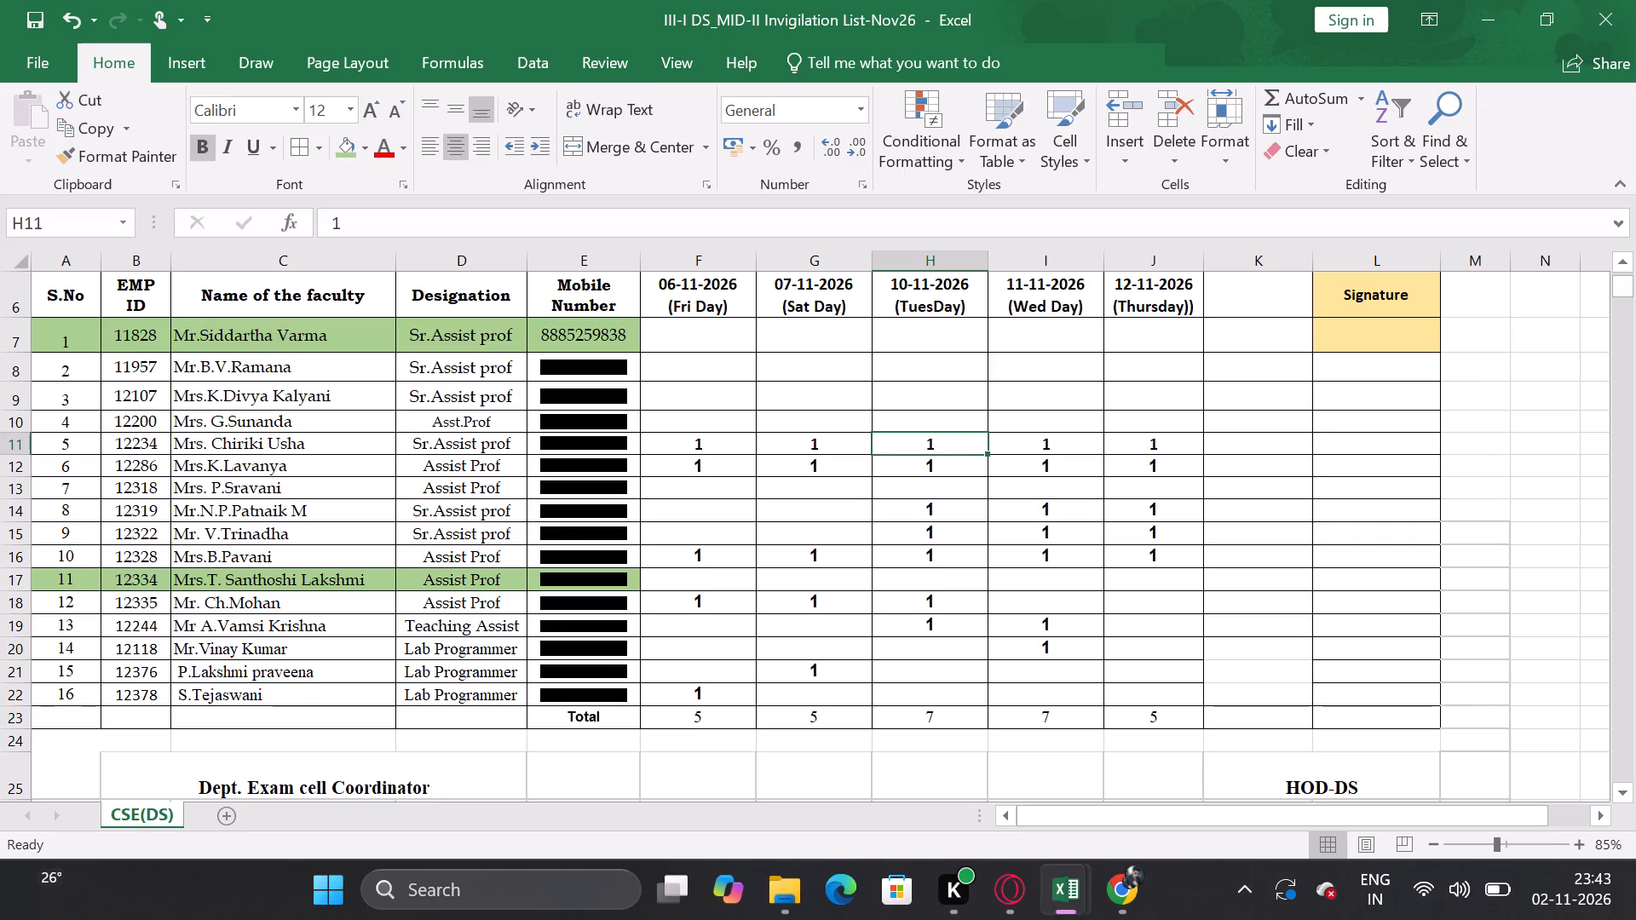
key("Delete")
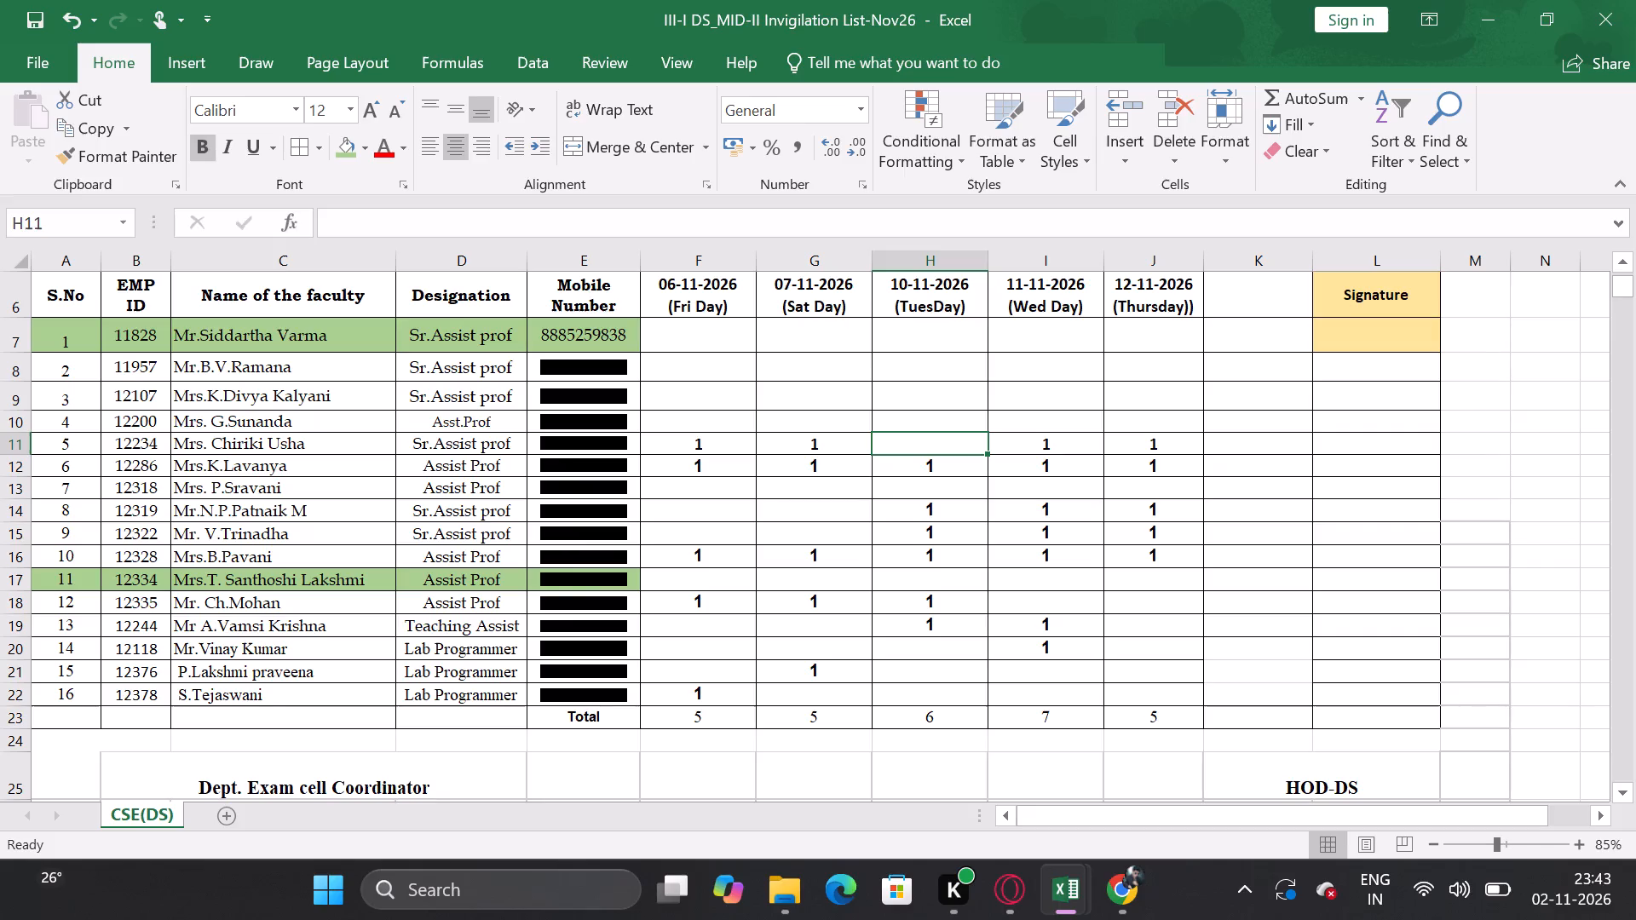
left_click(1055, 557)
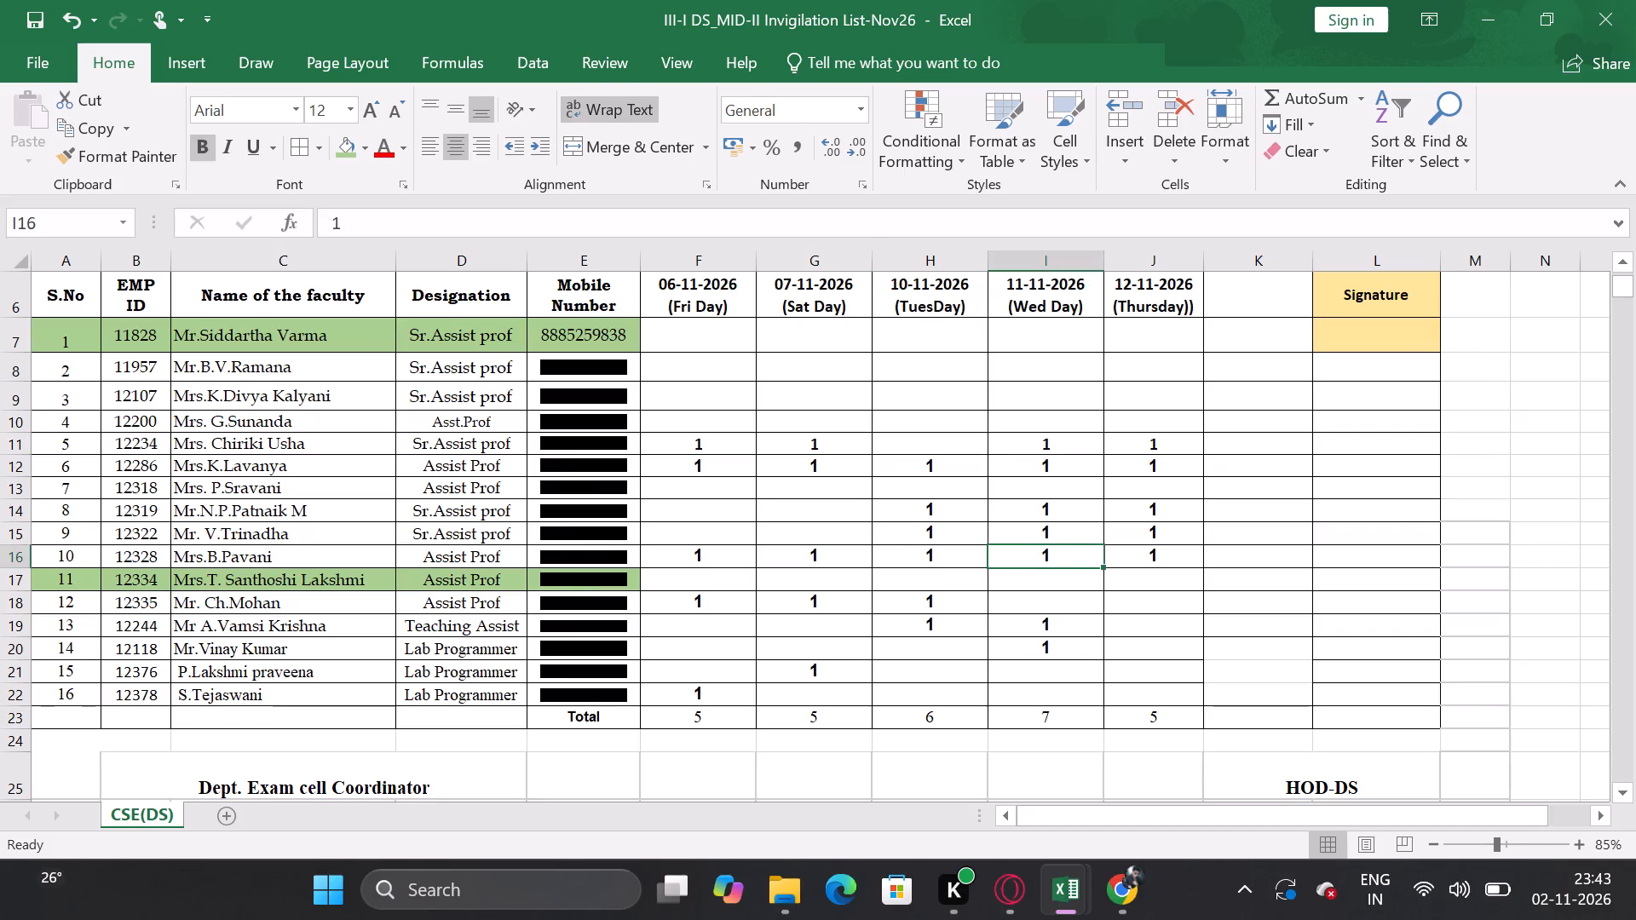
key("Delete")
left_click(1374, 619)
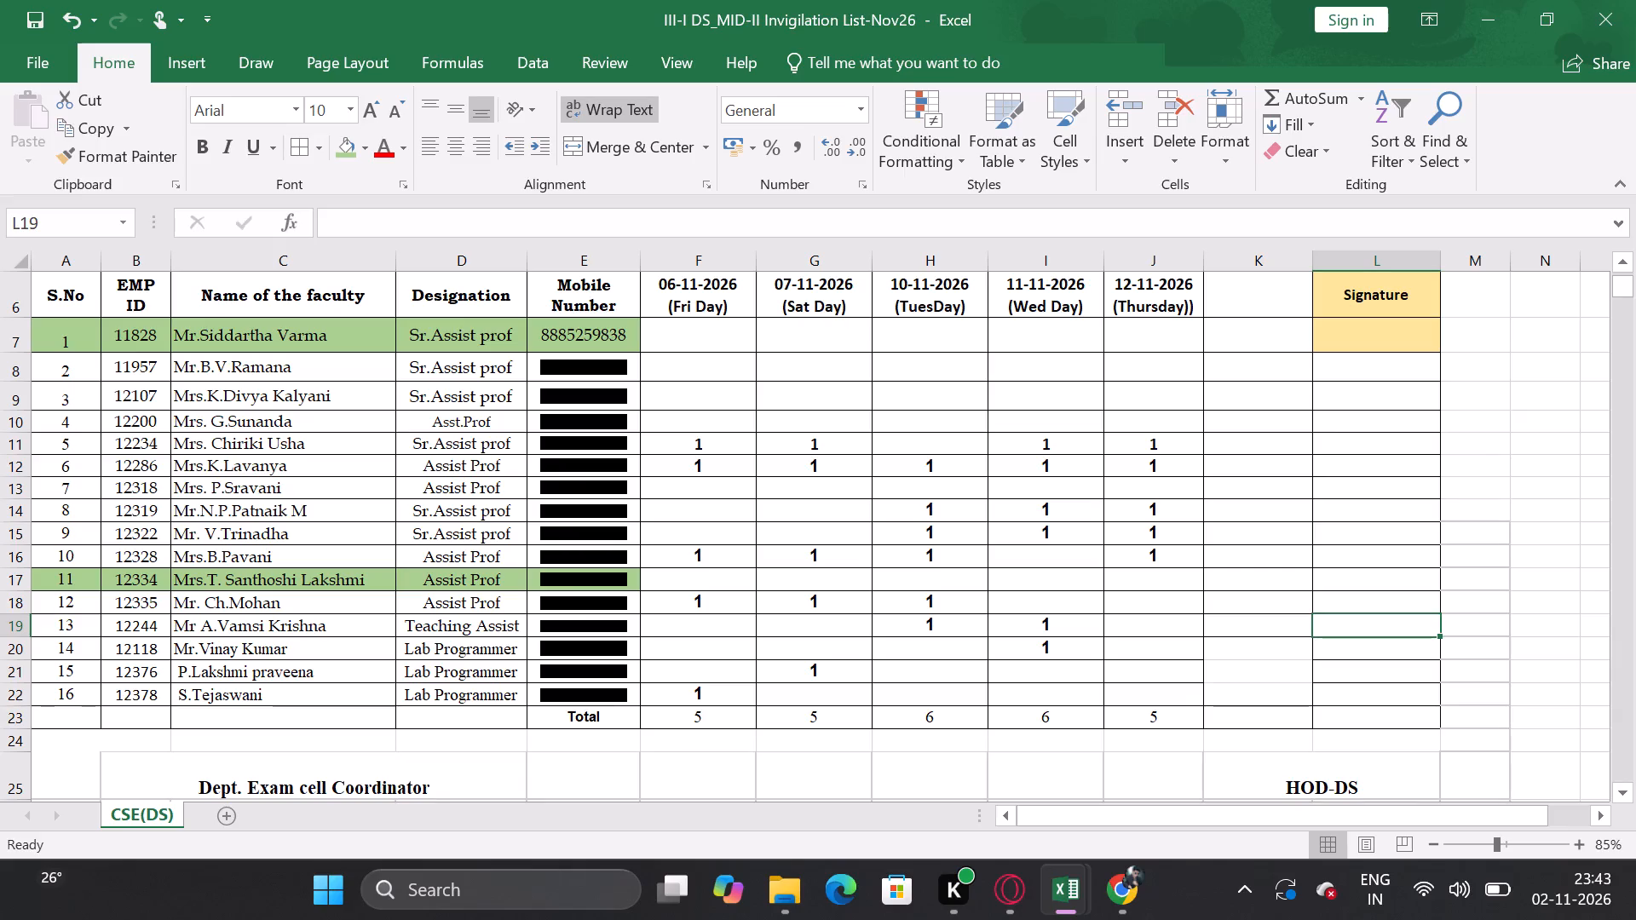
Check the last two individual timetables on the AFTER MID 1 sheet, including the teaching assistant's, and return to the invigilation list.
left_click(1060, 894)
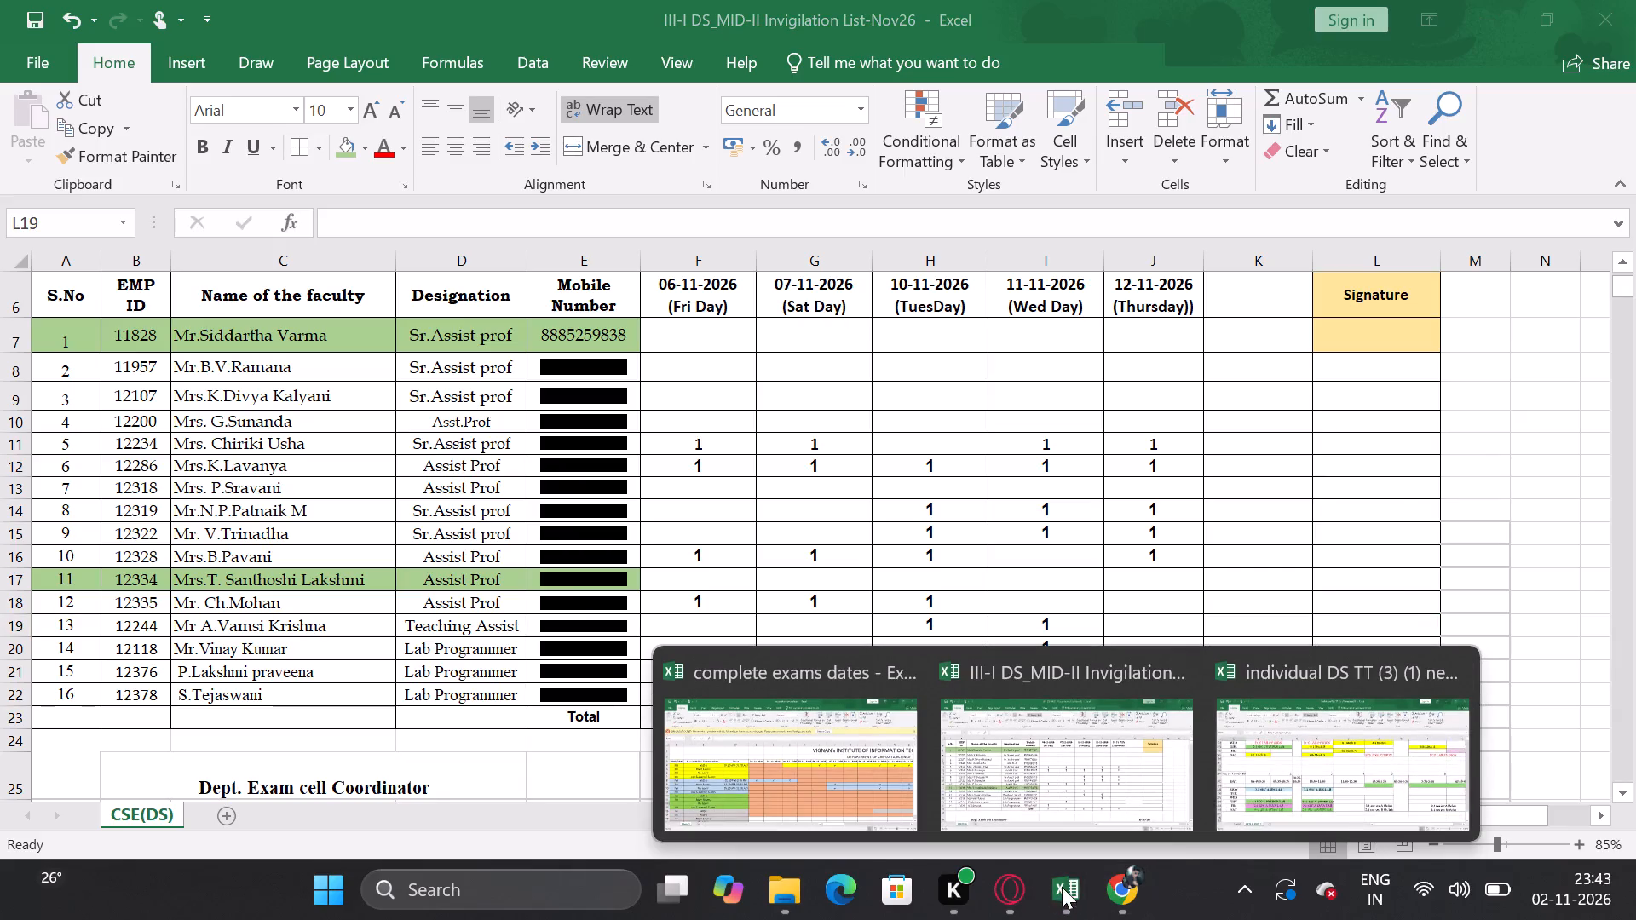
left_click(1291, 770)
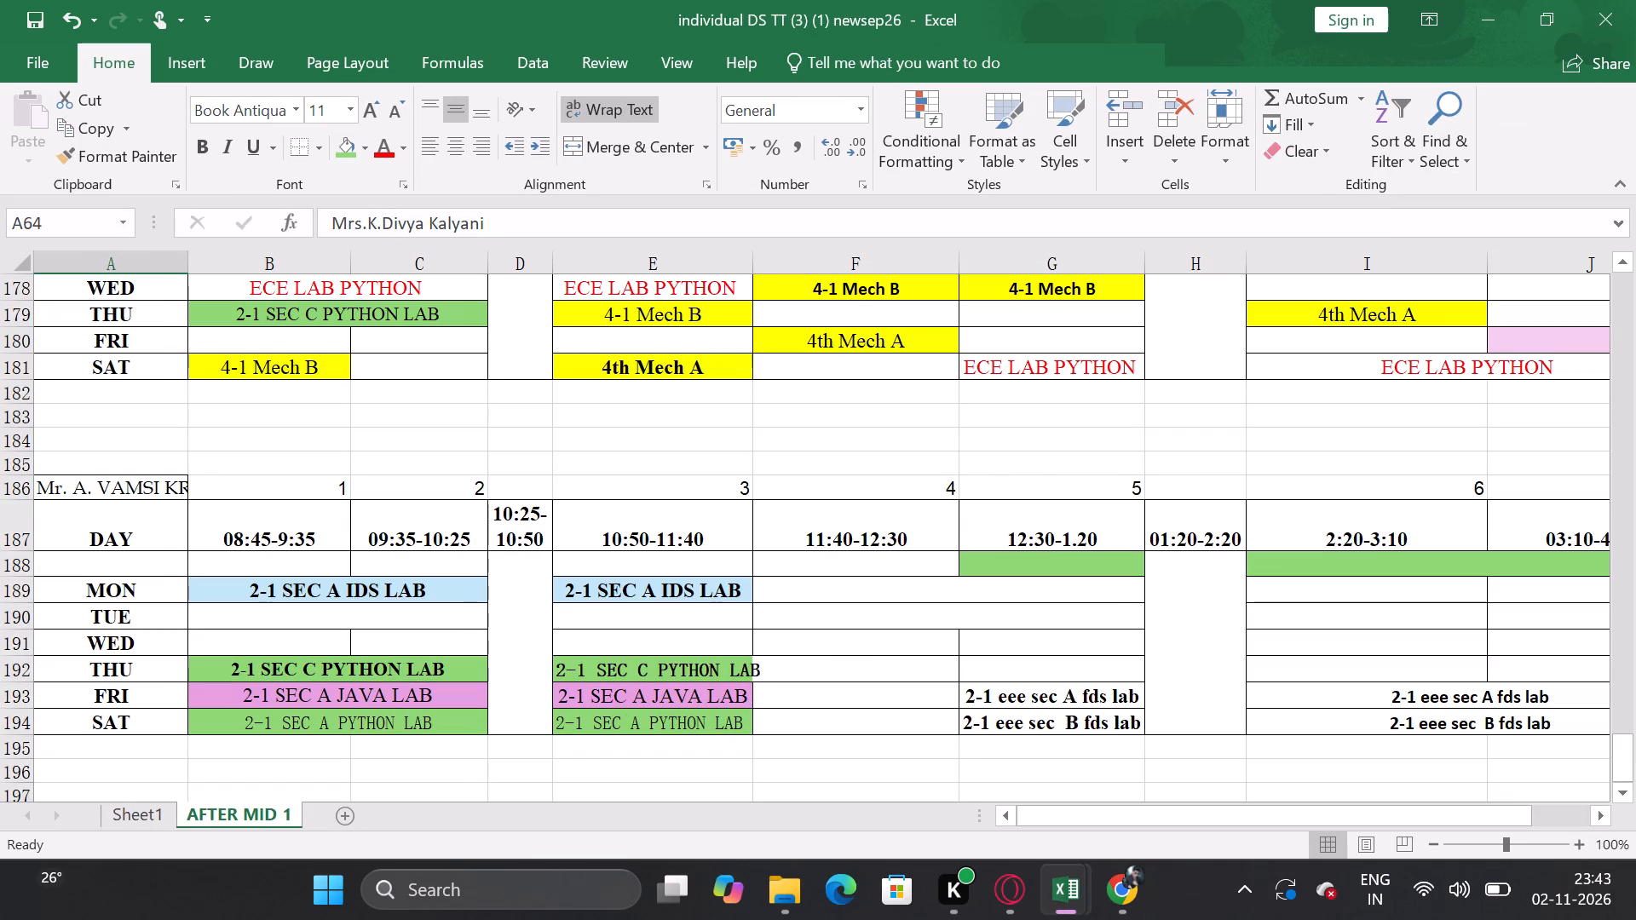
scroll(831, 649, "up", 2)
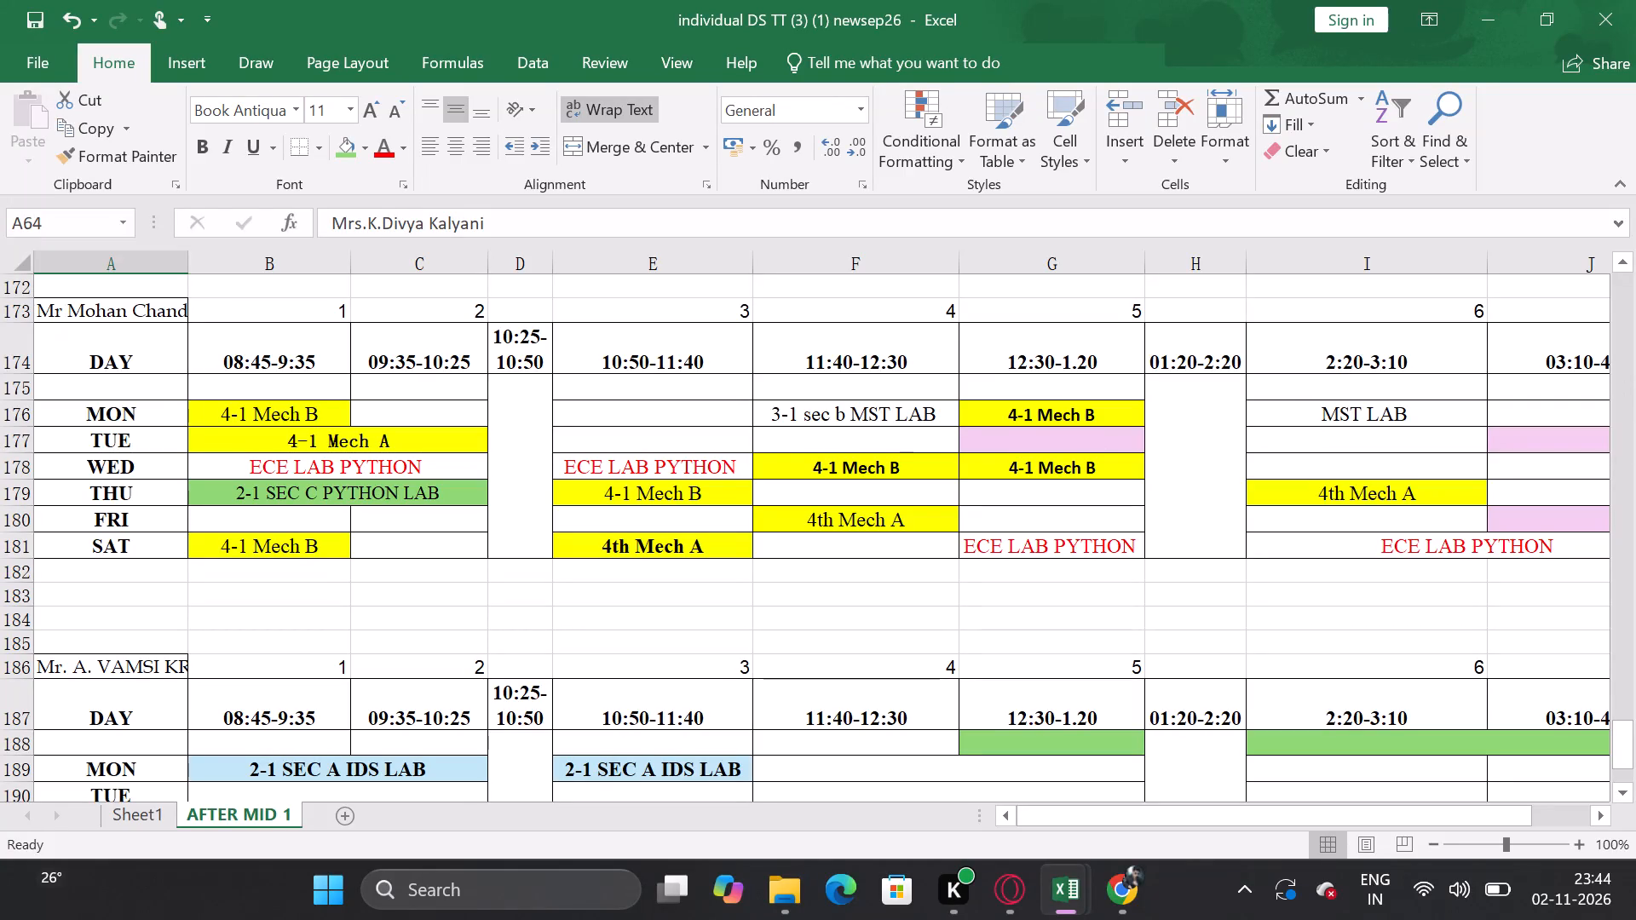
left_click(1486, 13)
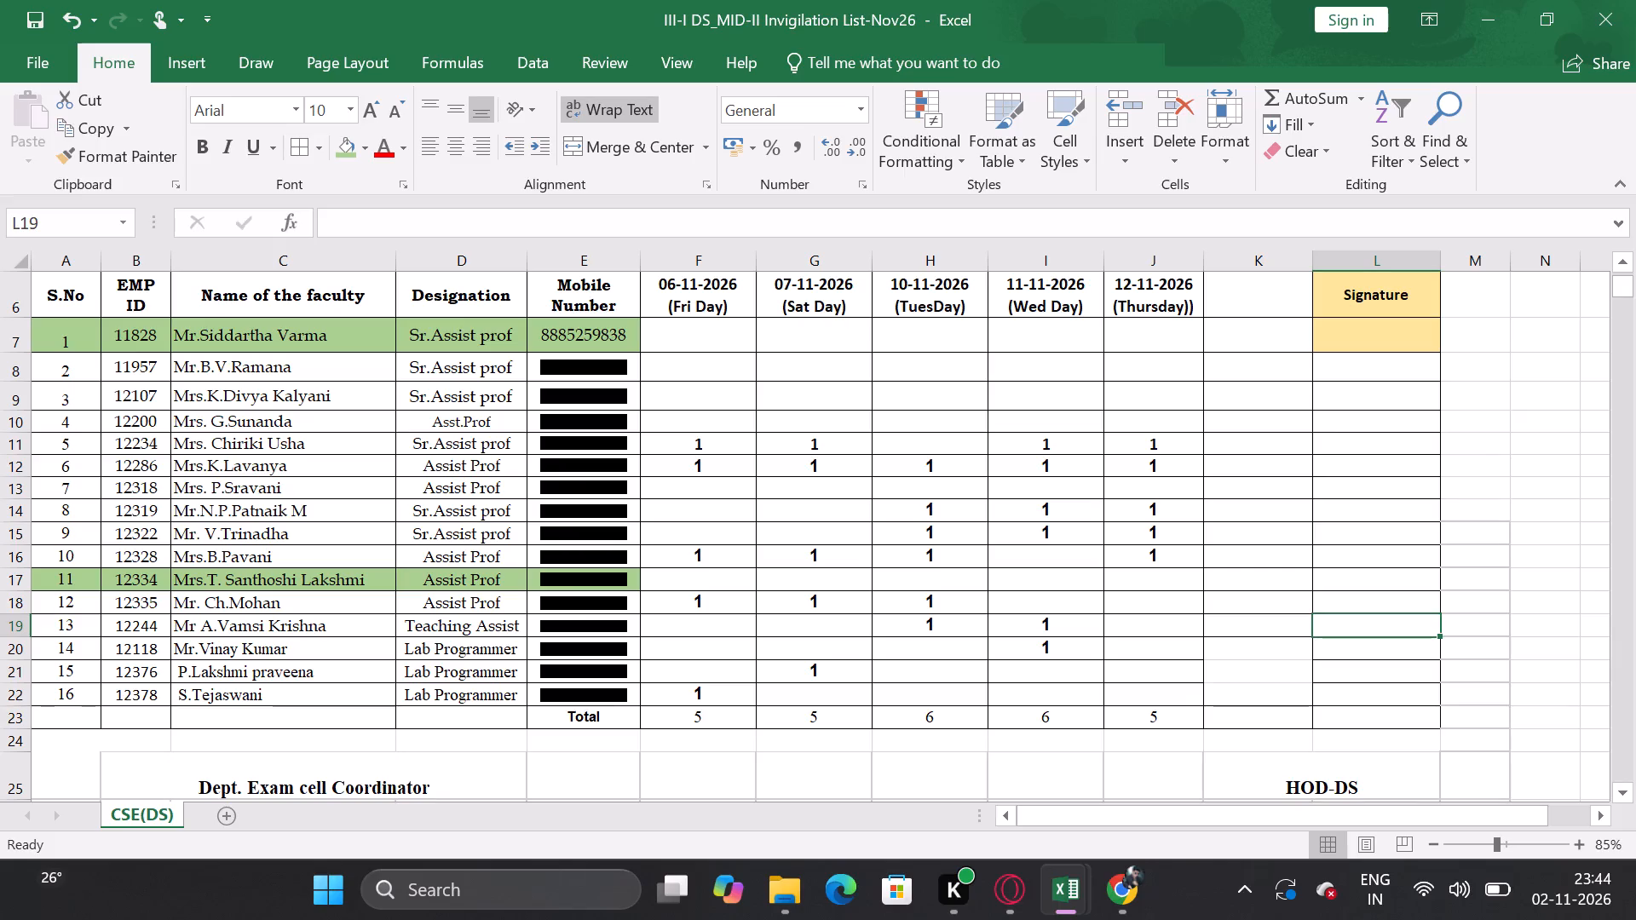
Examine the individual timetables on the AFTER MID 1 sheet again, from the twelfth faculty member's back up to the seventh's.
left_click(1074, 881)
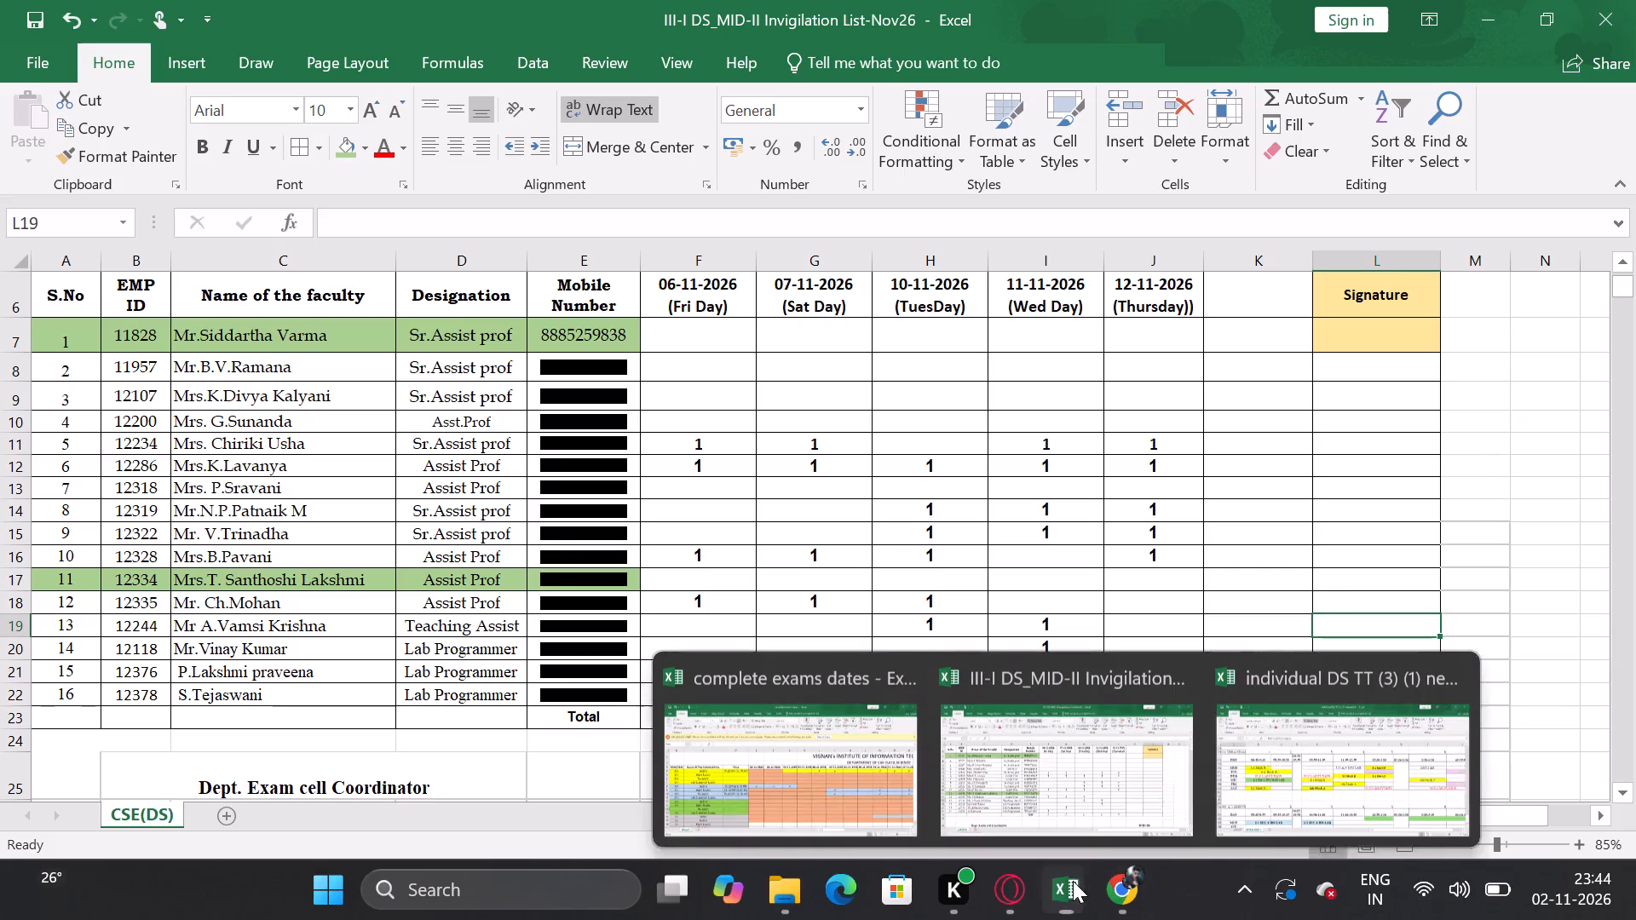
left_click(1285, 787)
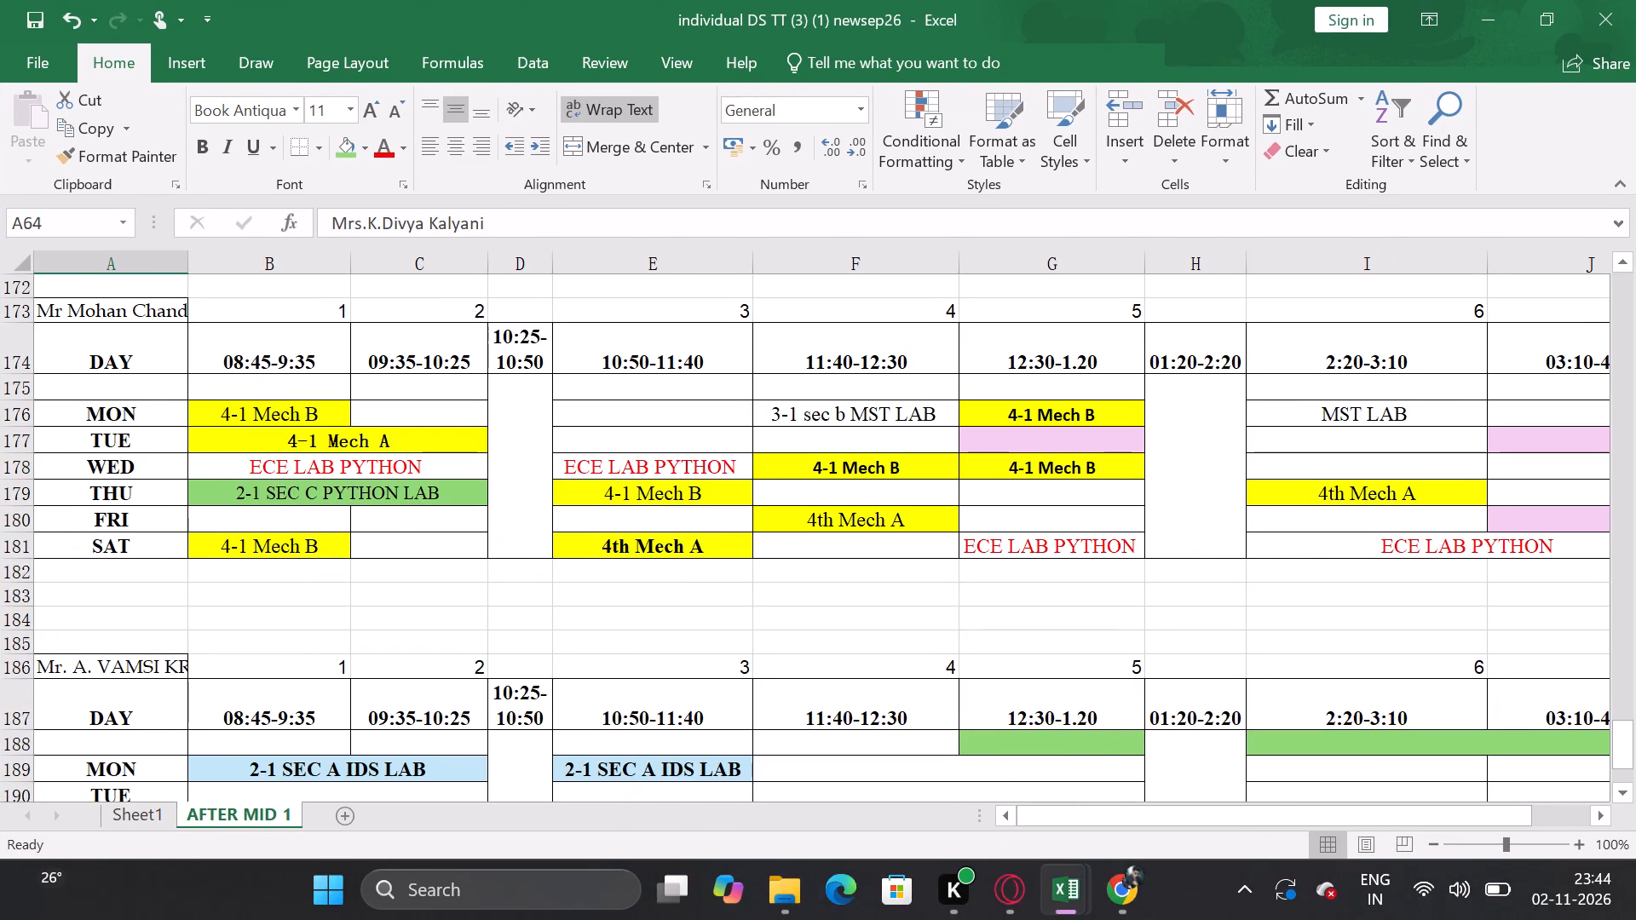
left_click(1067, 783)
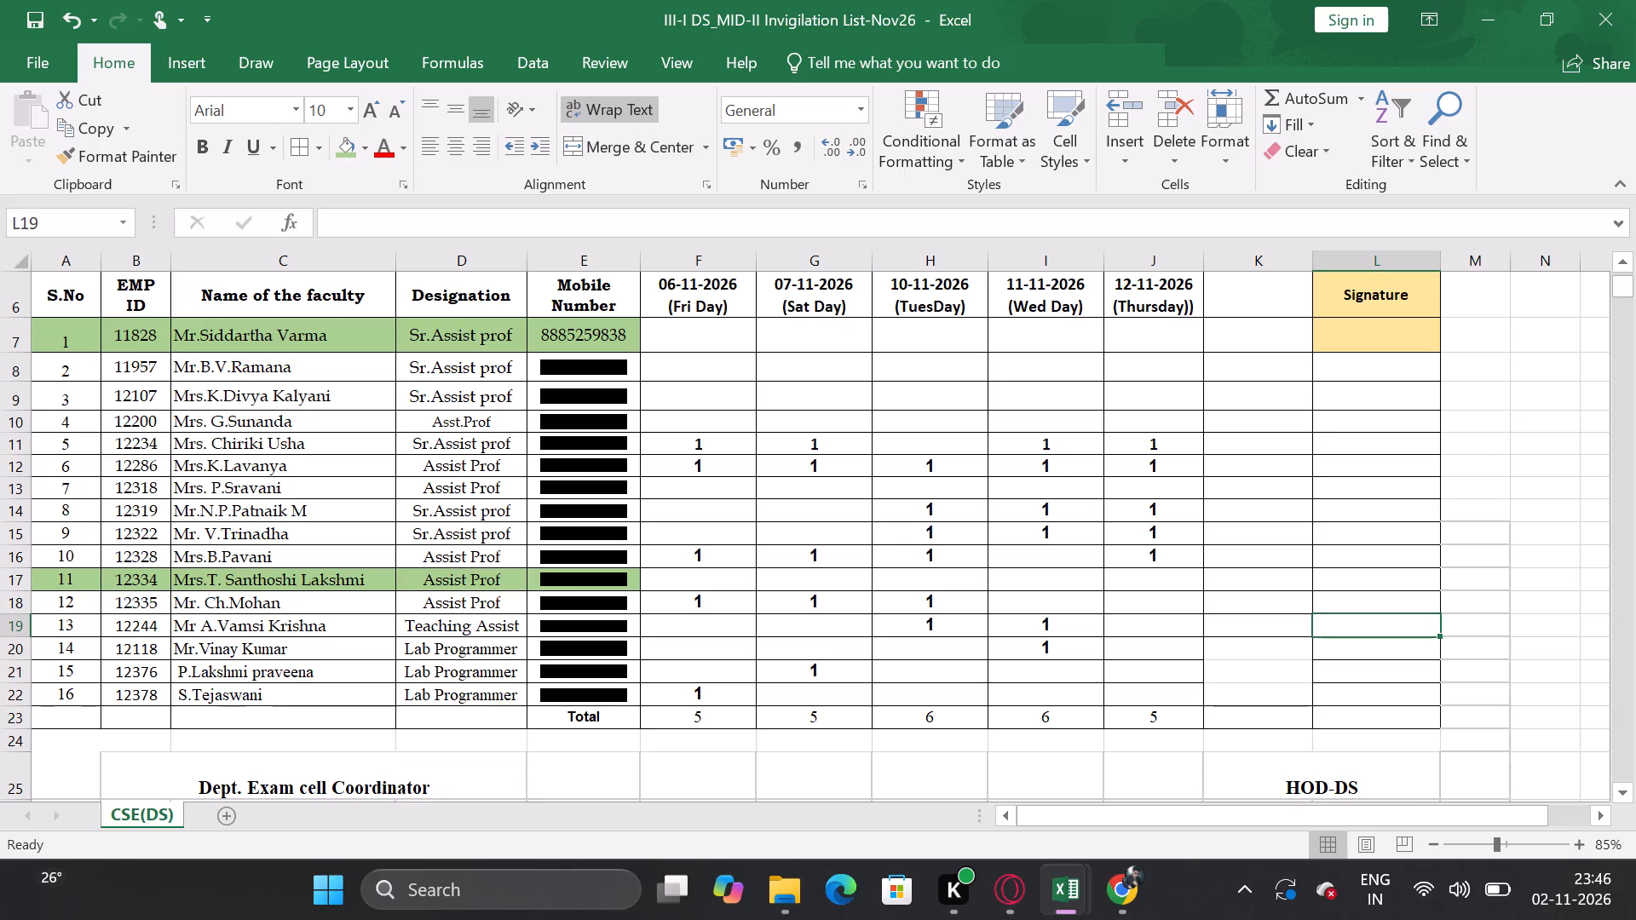
left_click(1064, 901)
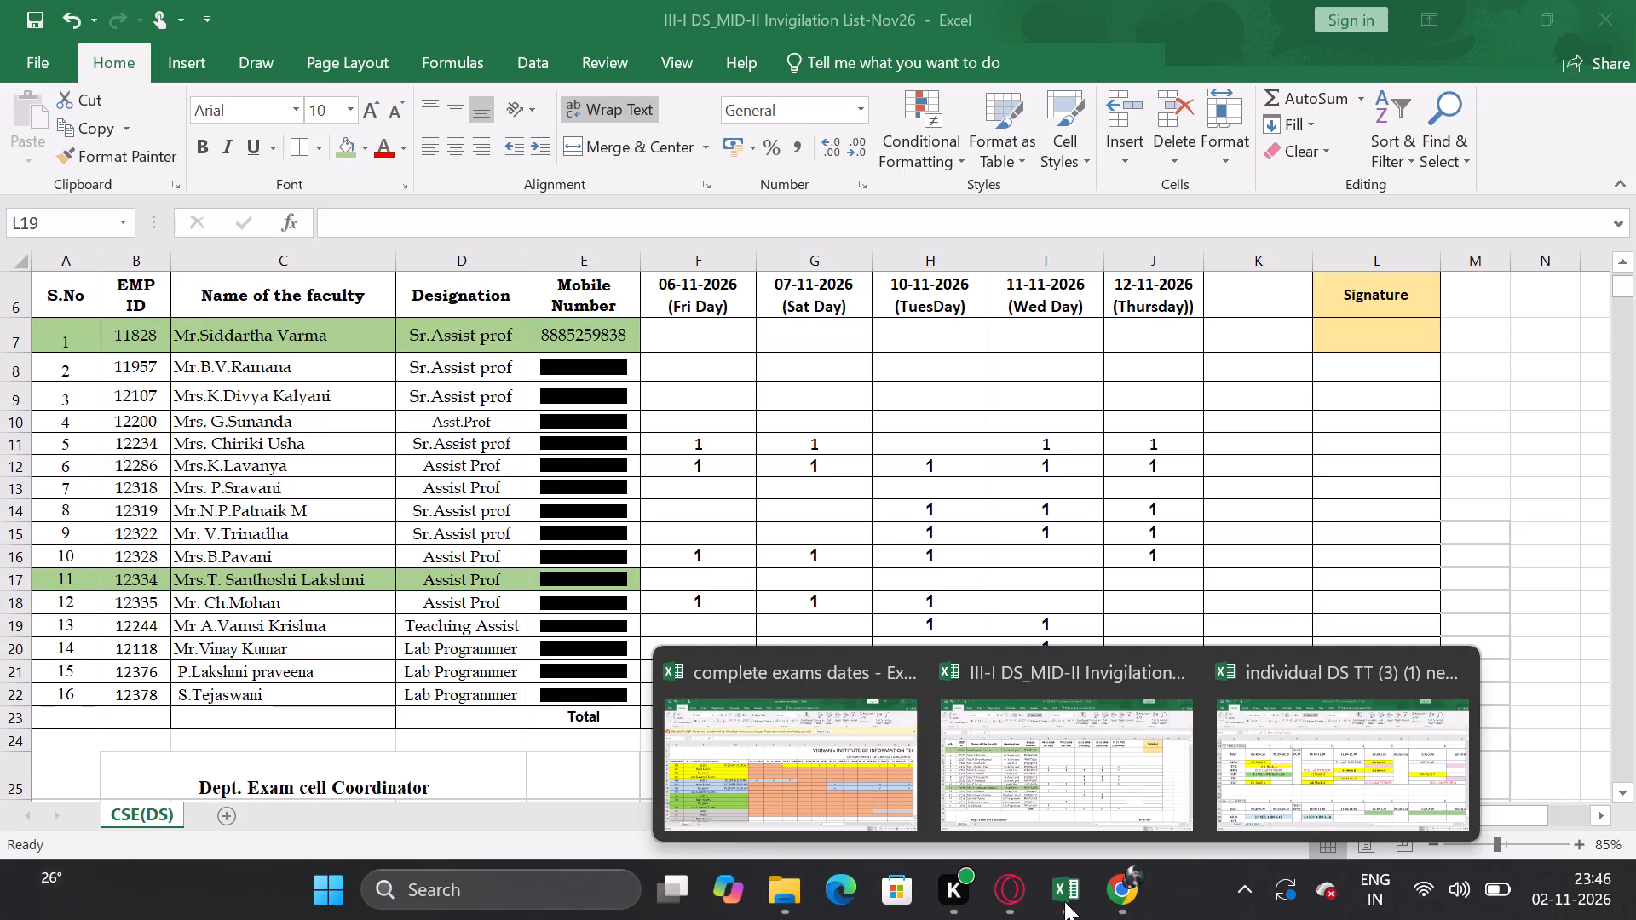
left_click(1330, 761)
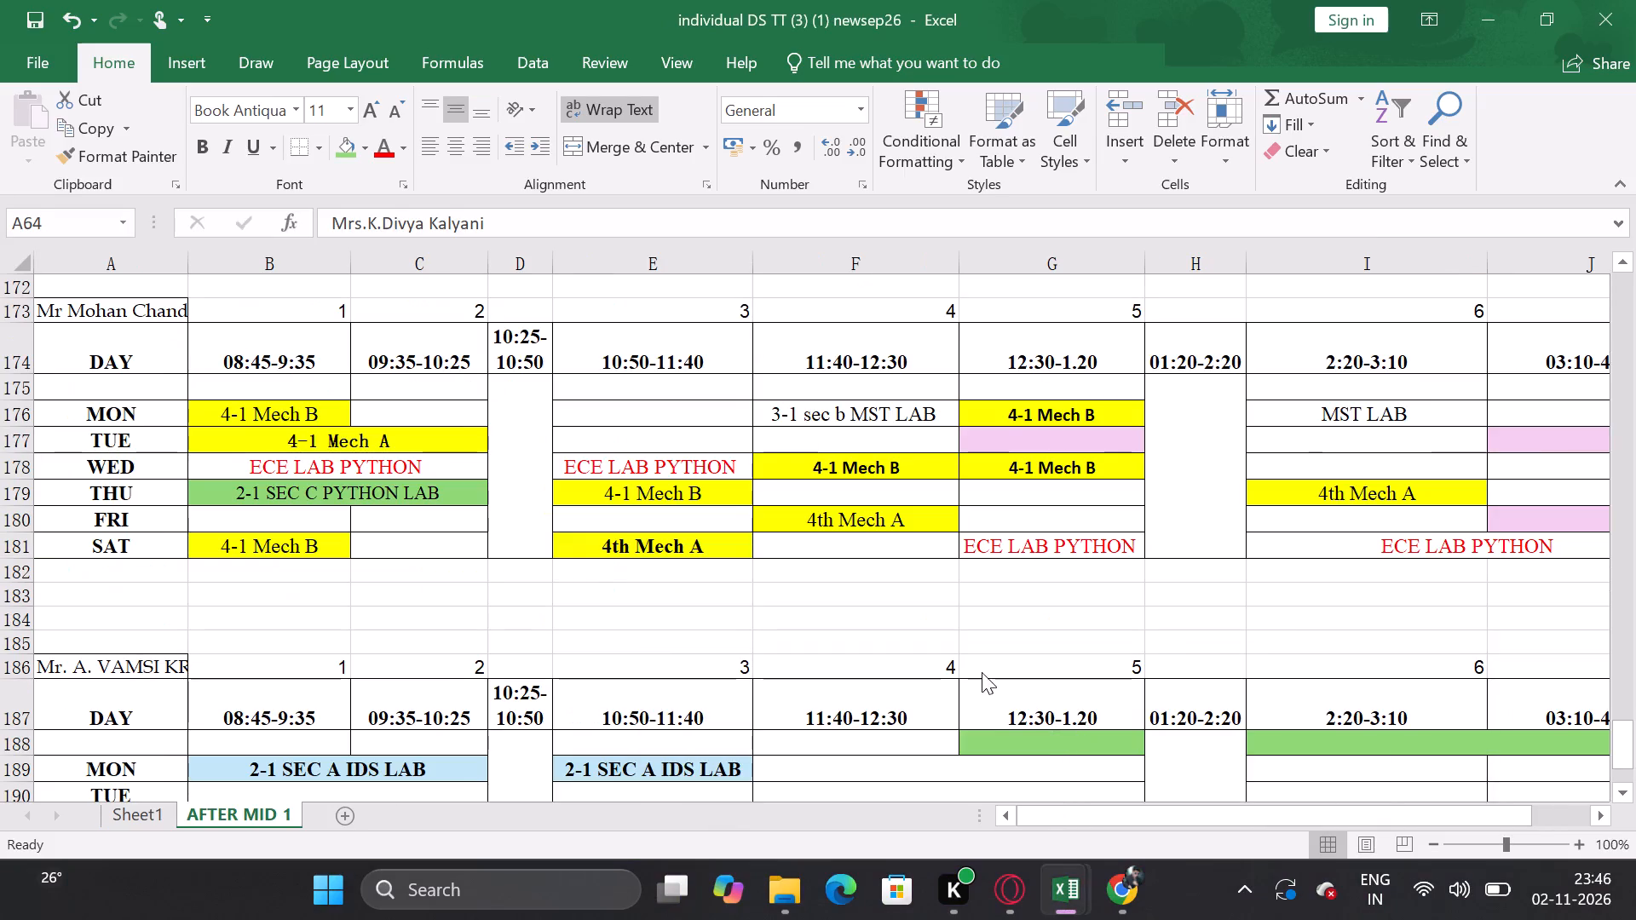
scroll(994, 625, "up", 4)
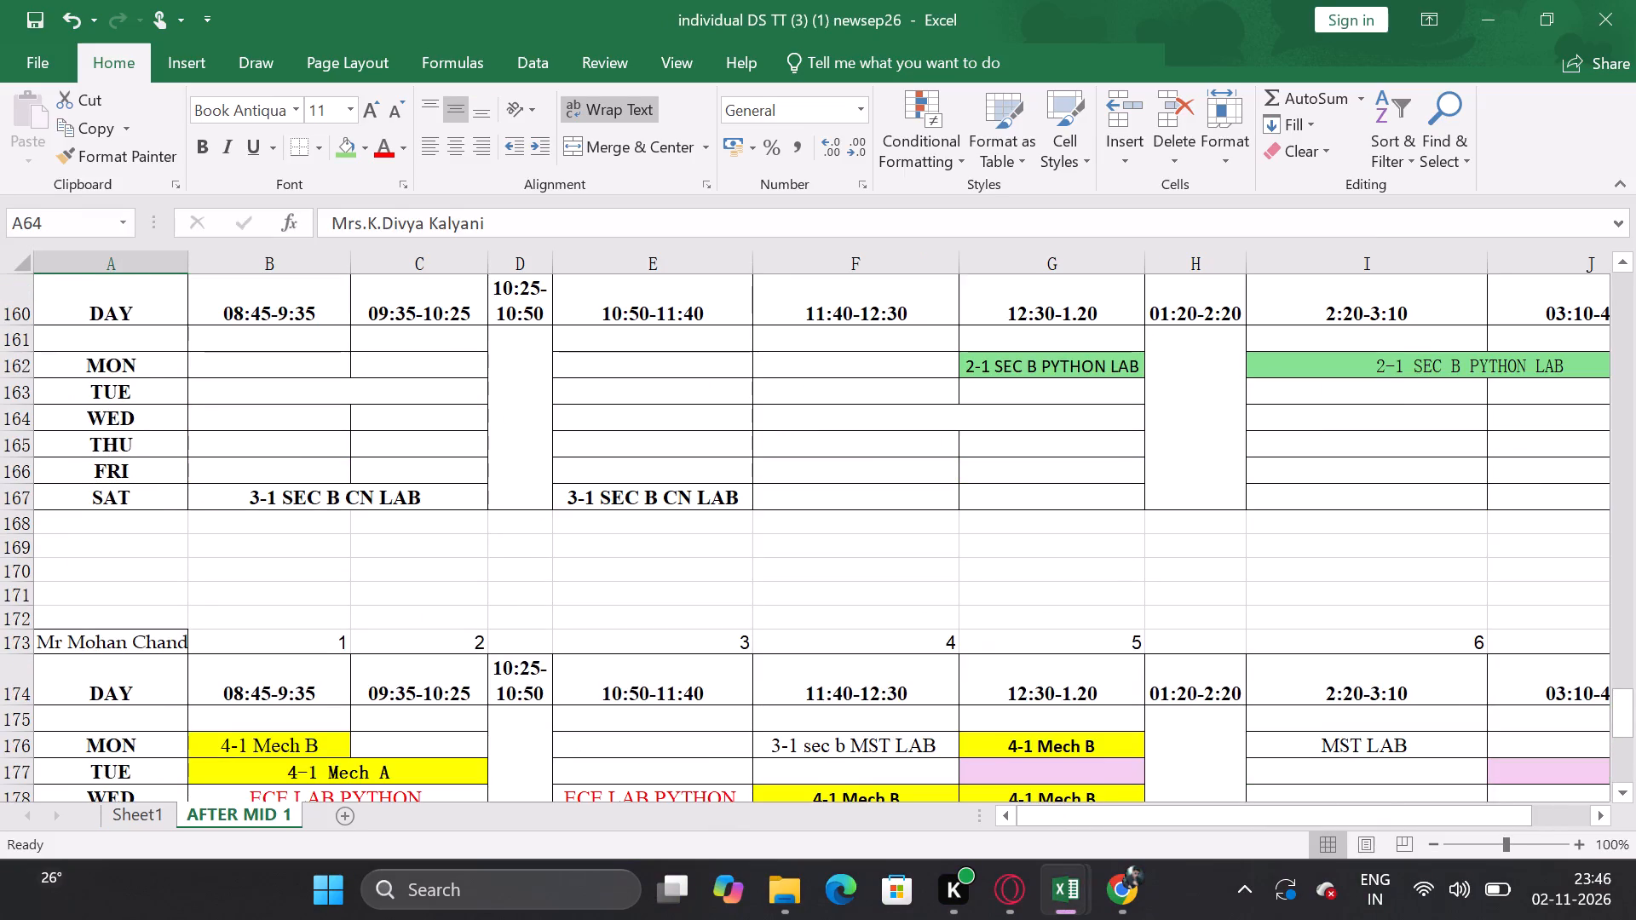
scroll(995, 630, "up", 2)
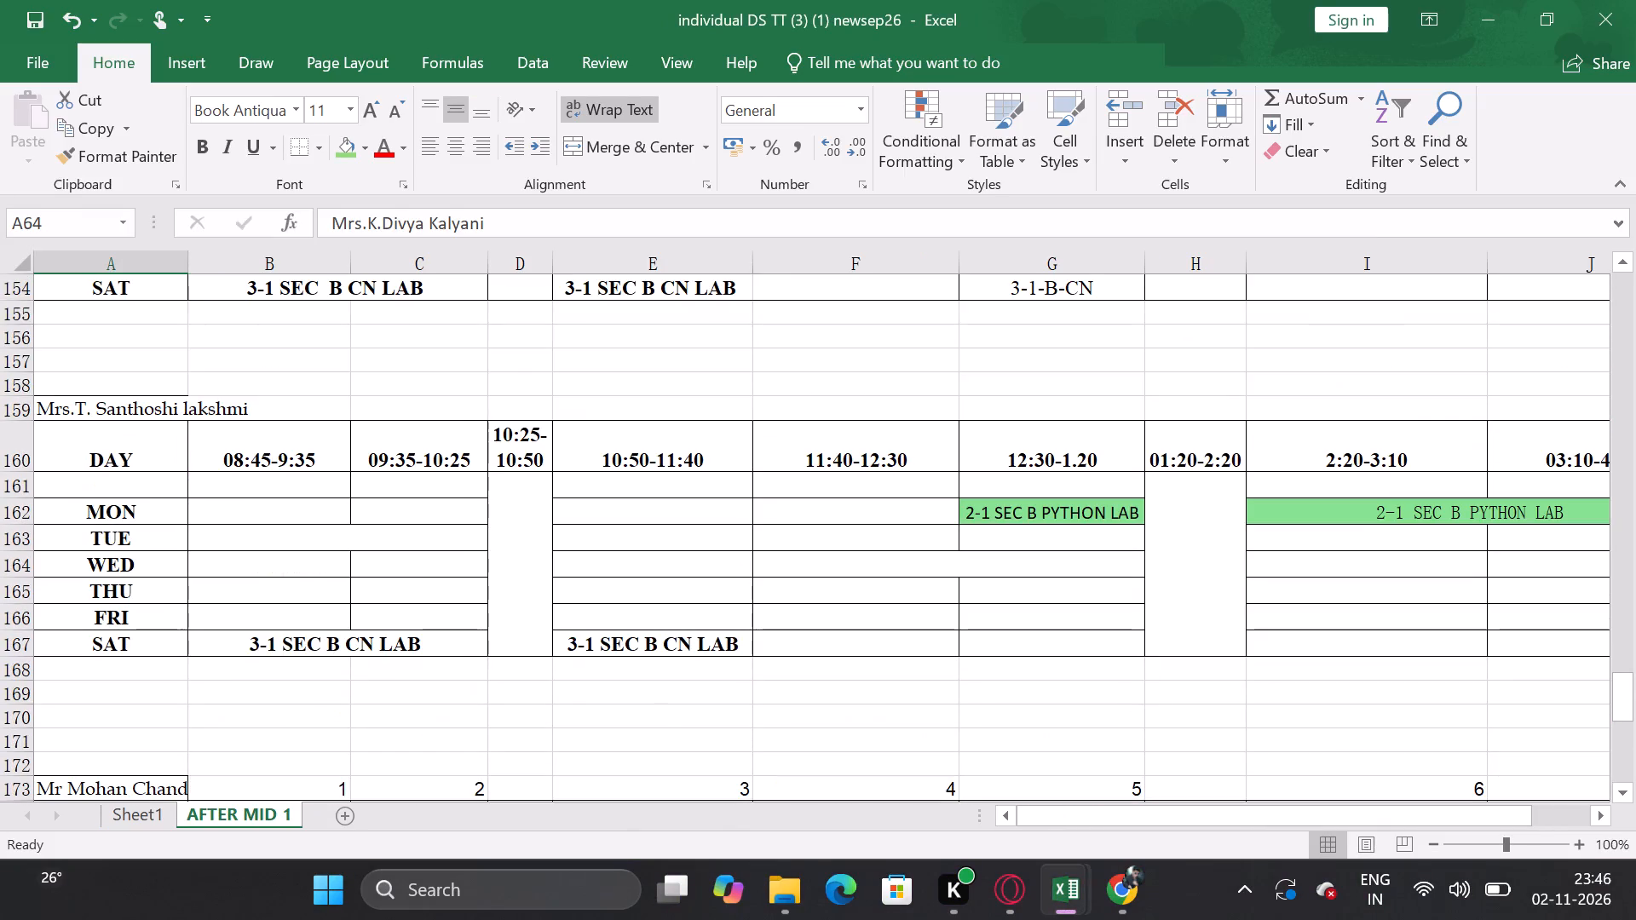
scroll(997, 631, "up", 3)
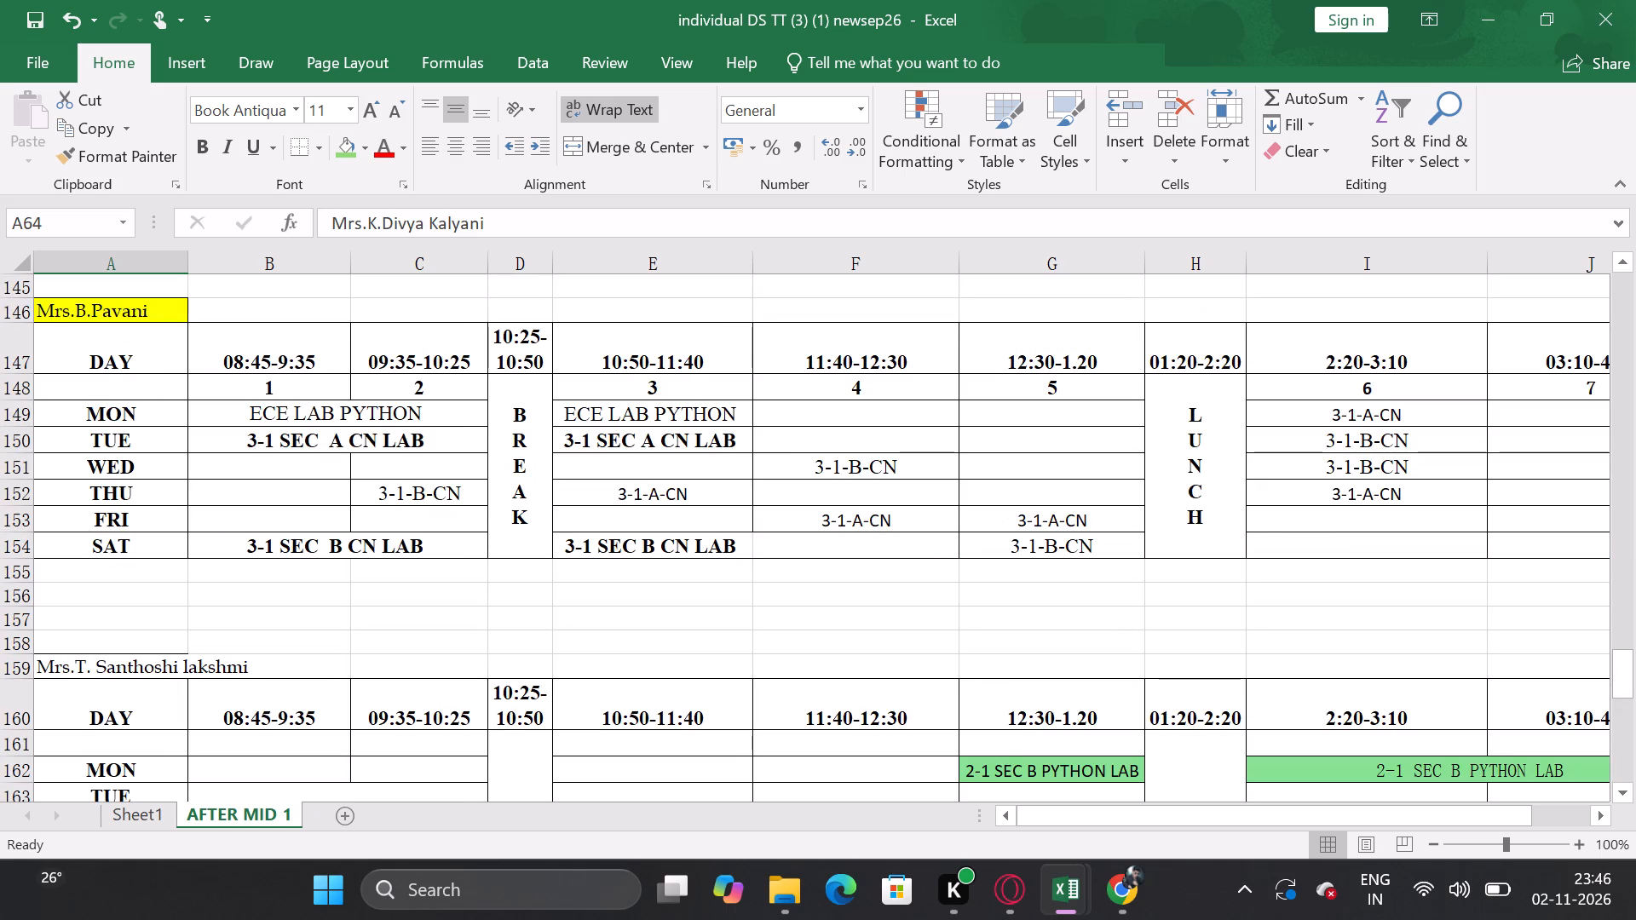
scroll(997, 631, "up", 3)
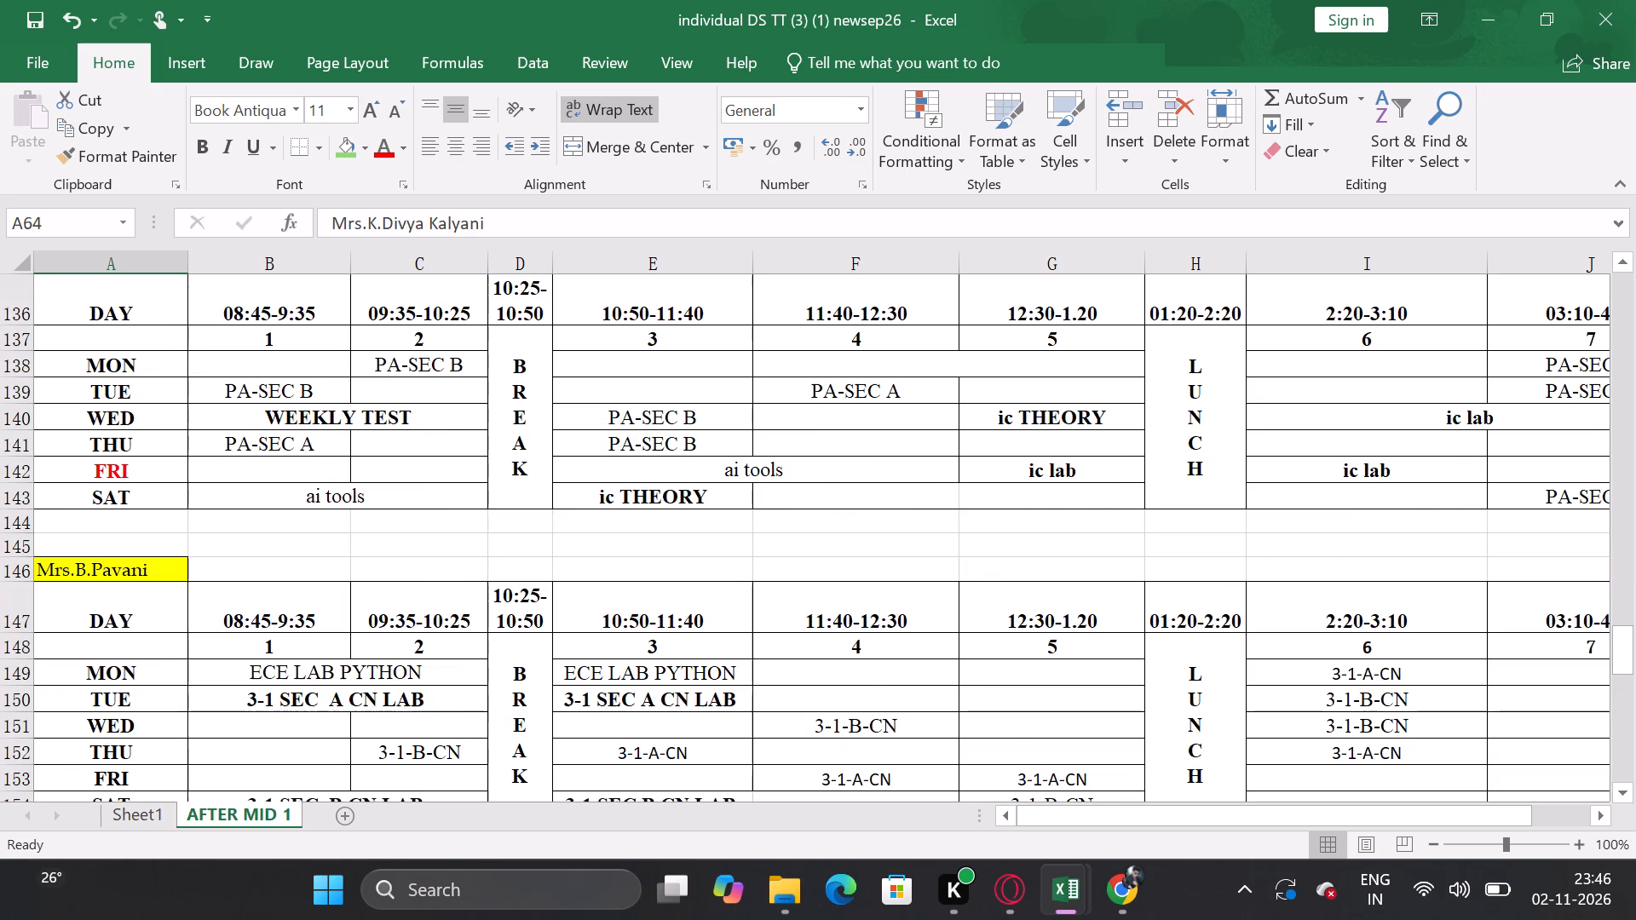
scroll(999, 631, "up", 2)
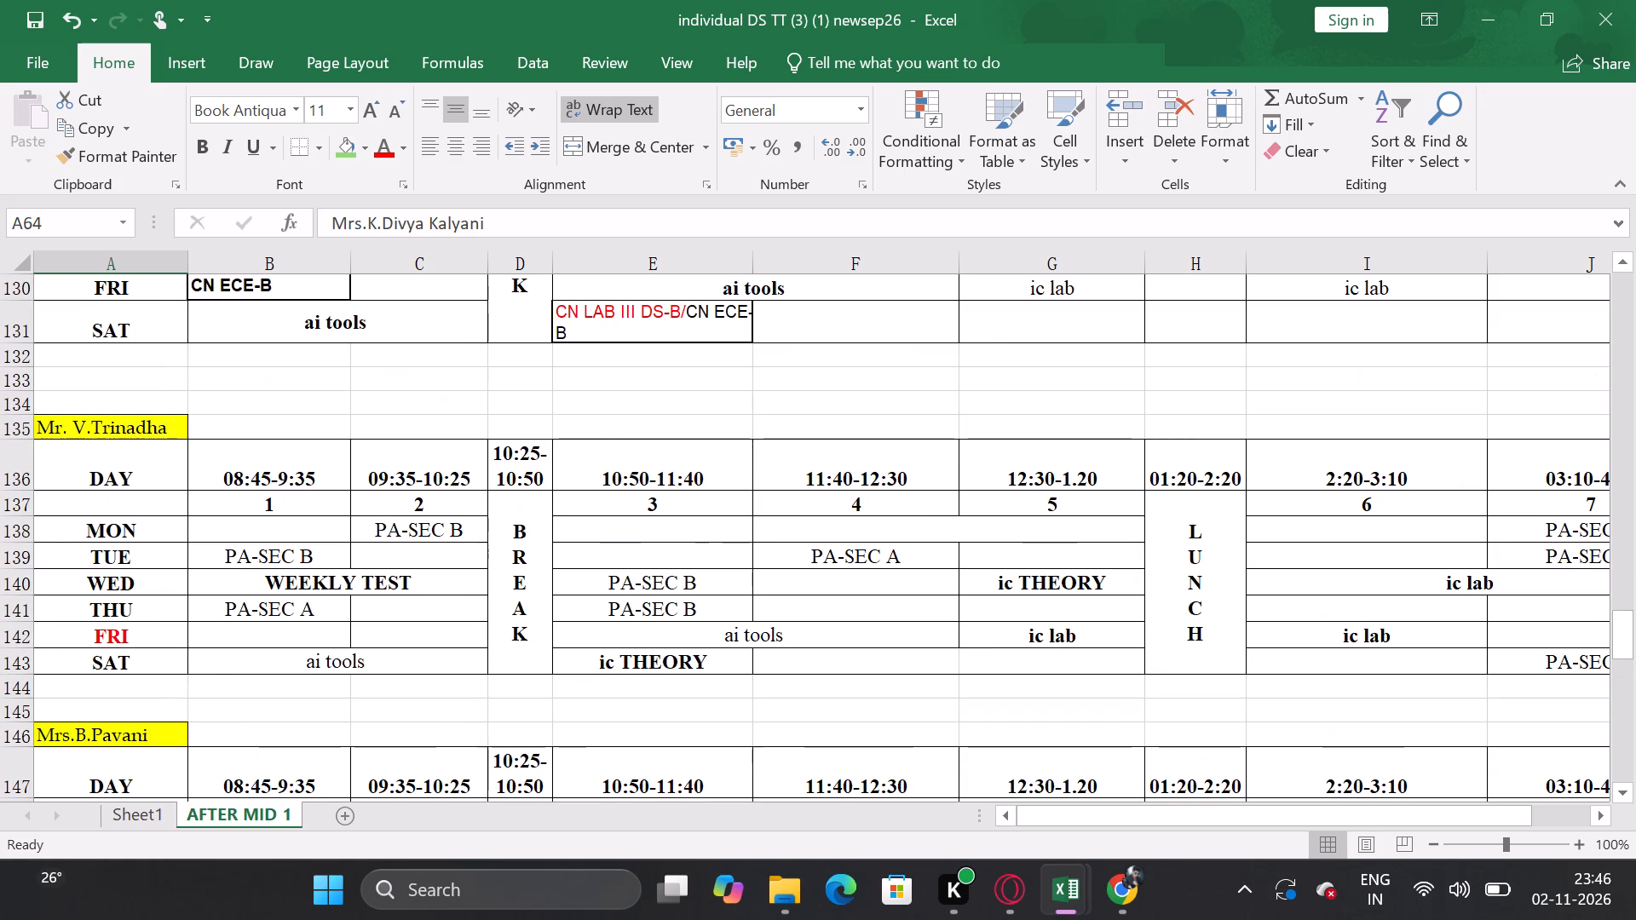
scroll(997, 653, "up", 3)
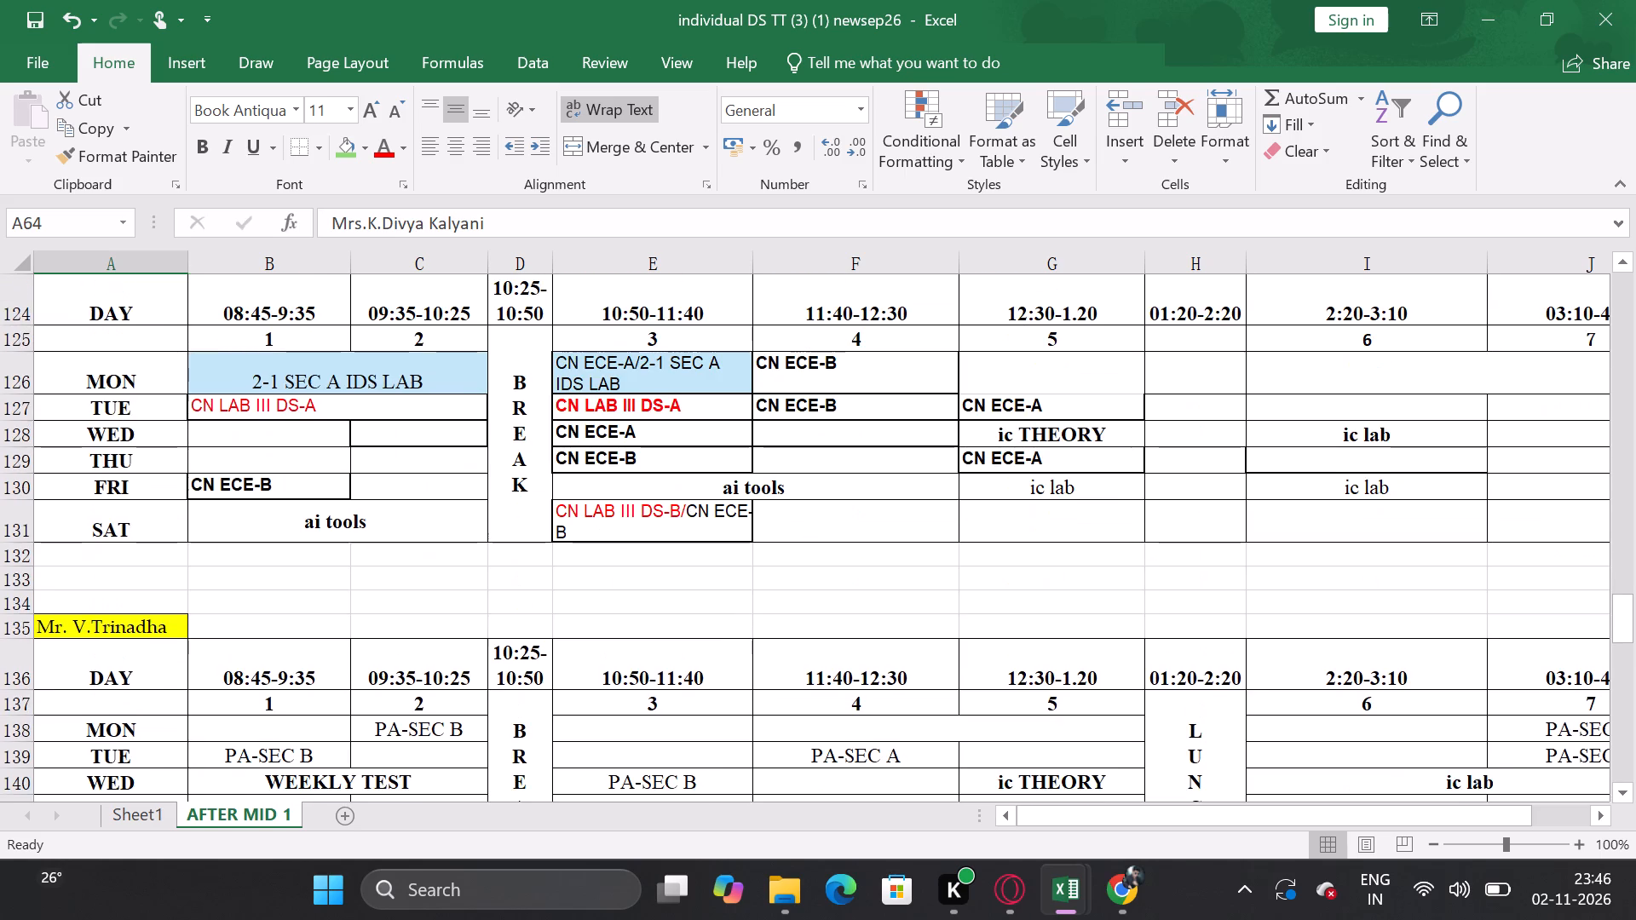
scroll(996, 653, "up", 4)
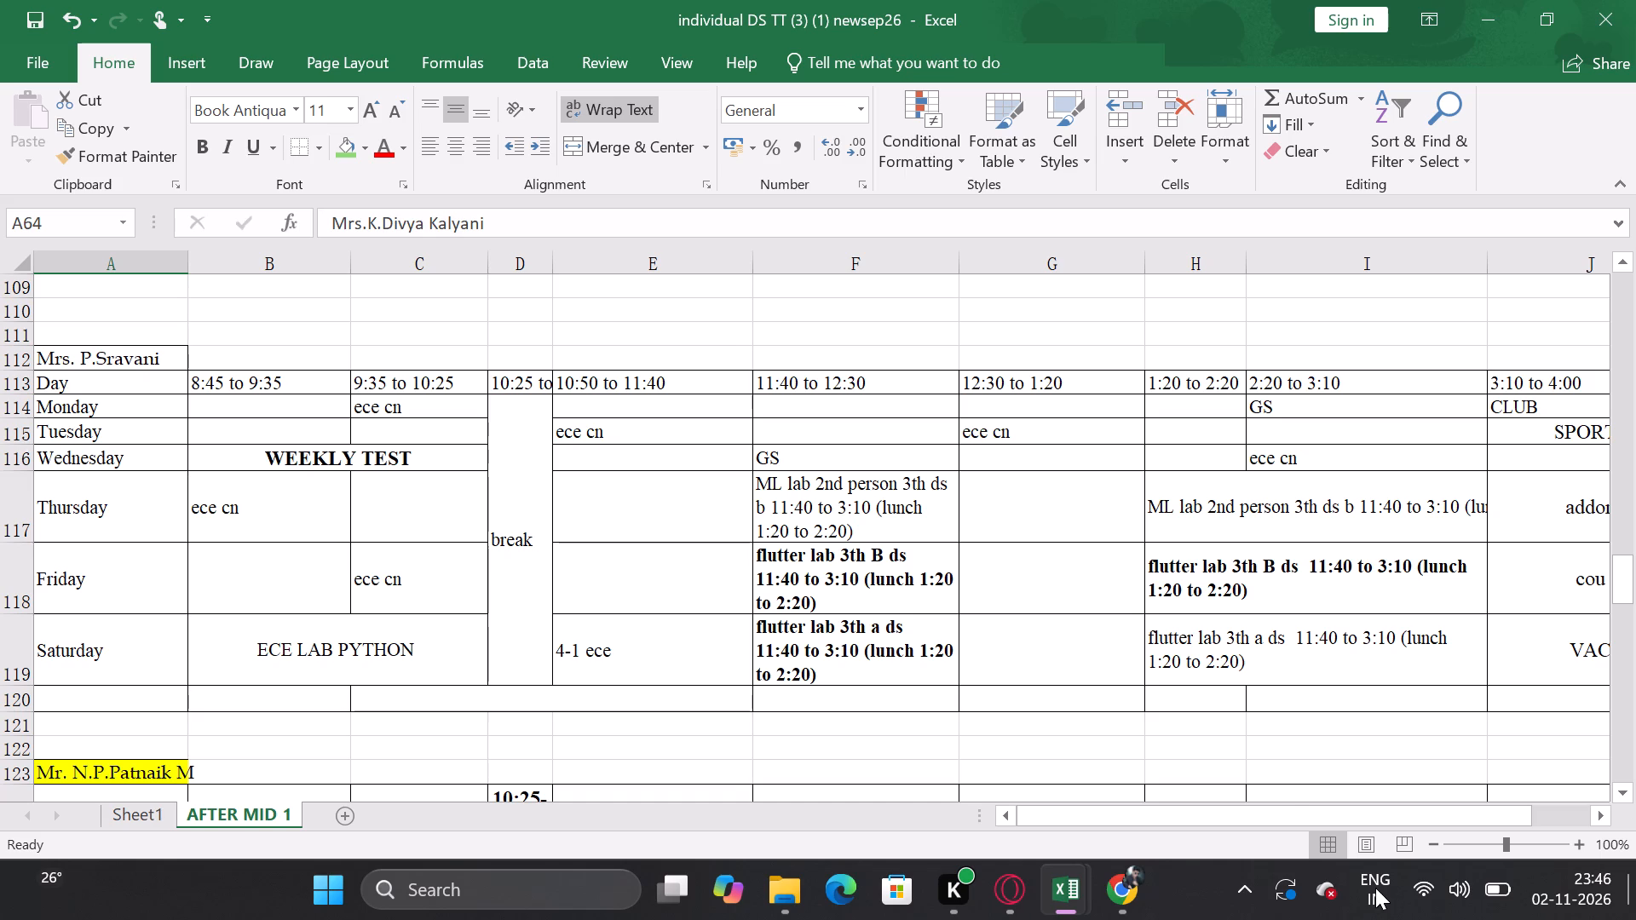
left_click_drag(1279, 814, 1336, 823)
left_click_drag(1336, 823, 1244, 824)
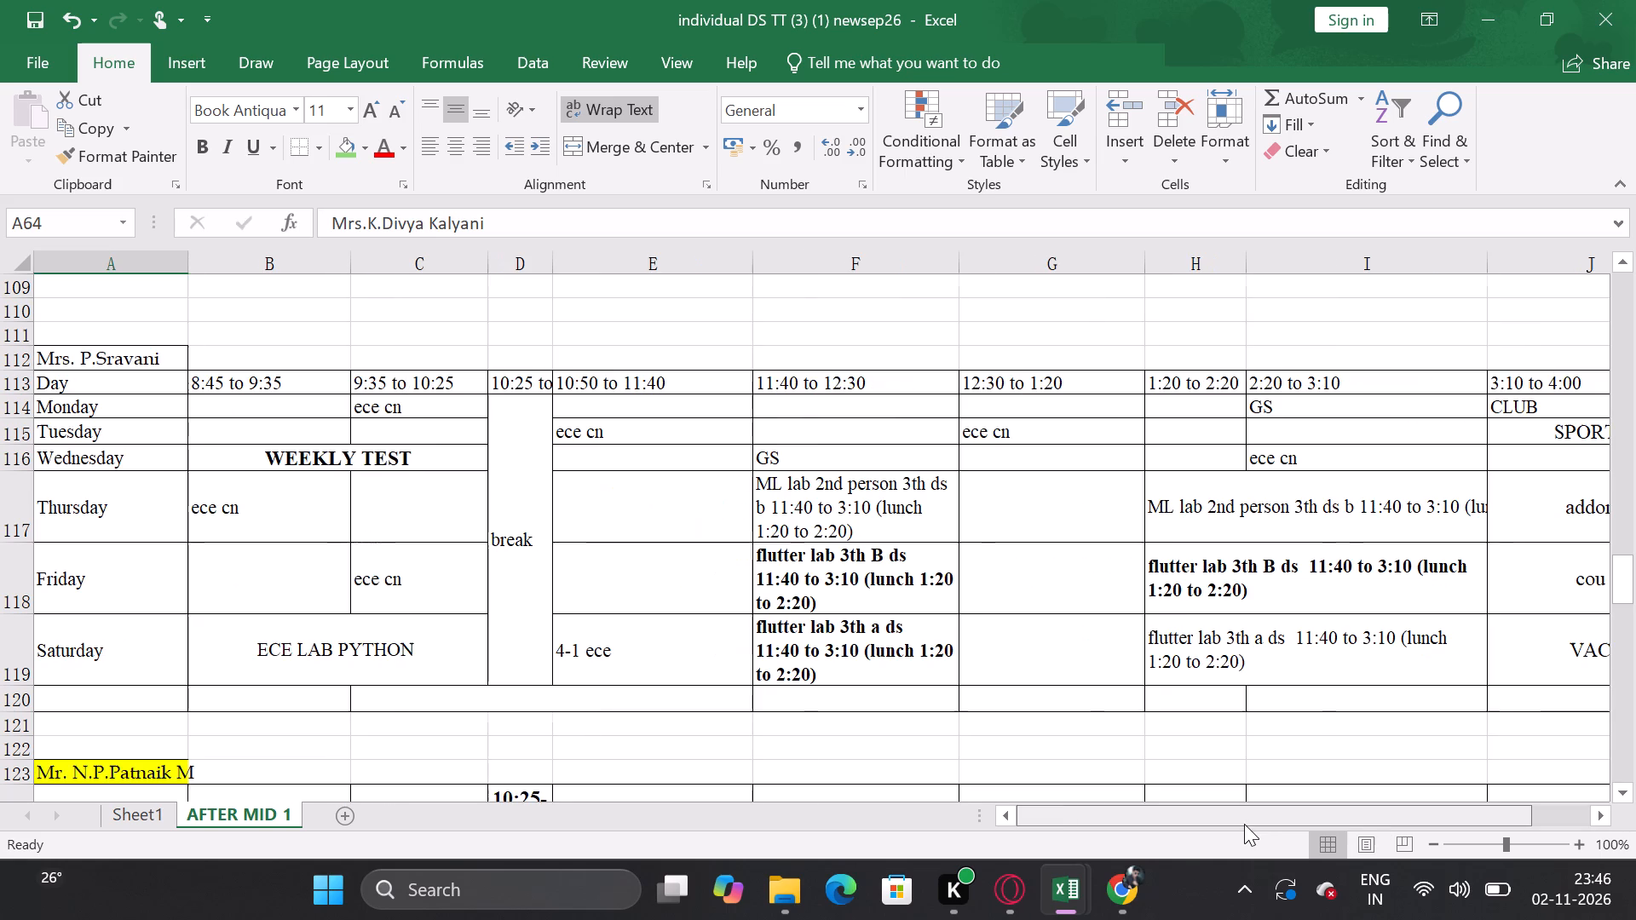
left_click_drag(1244, 824, 1214, 825)
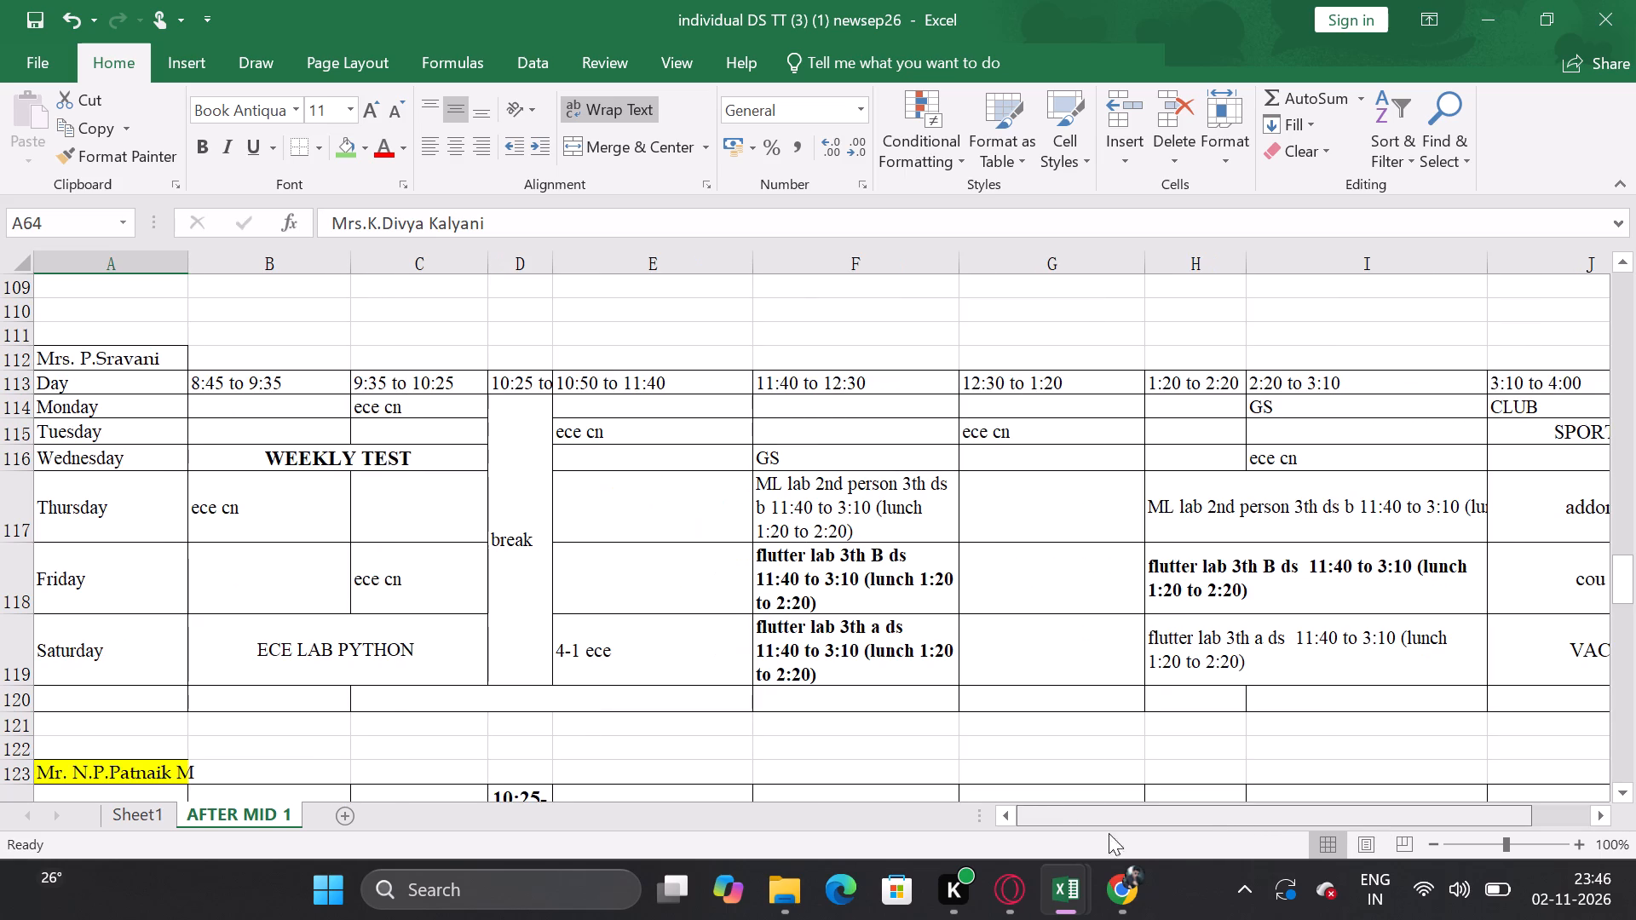
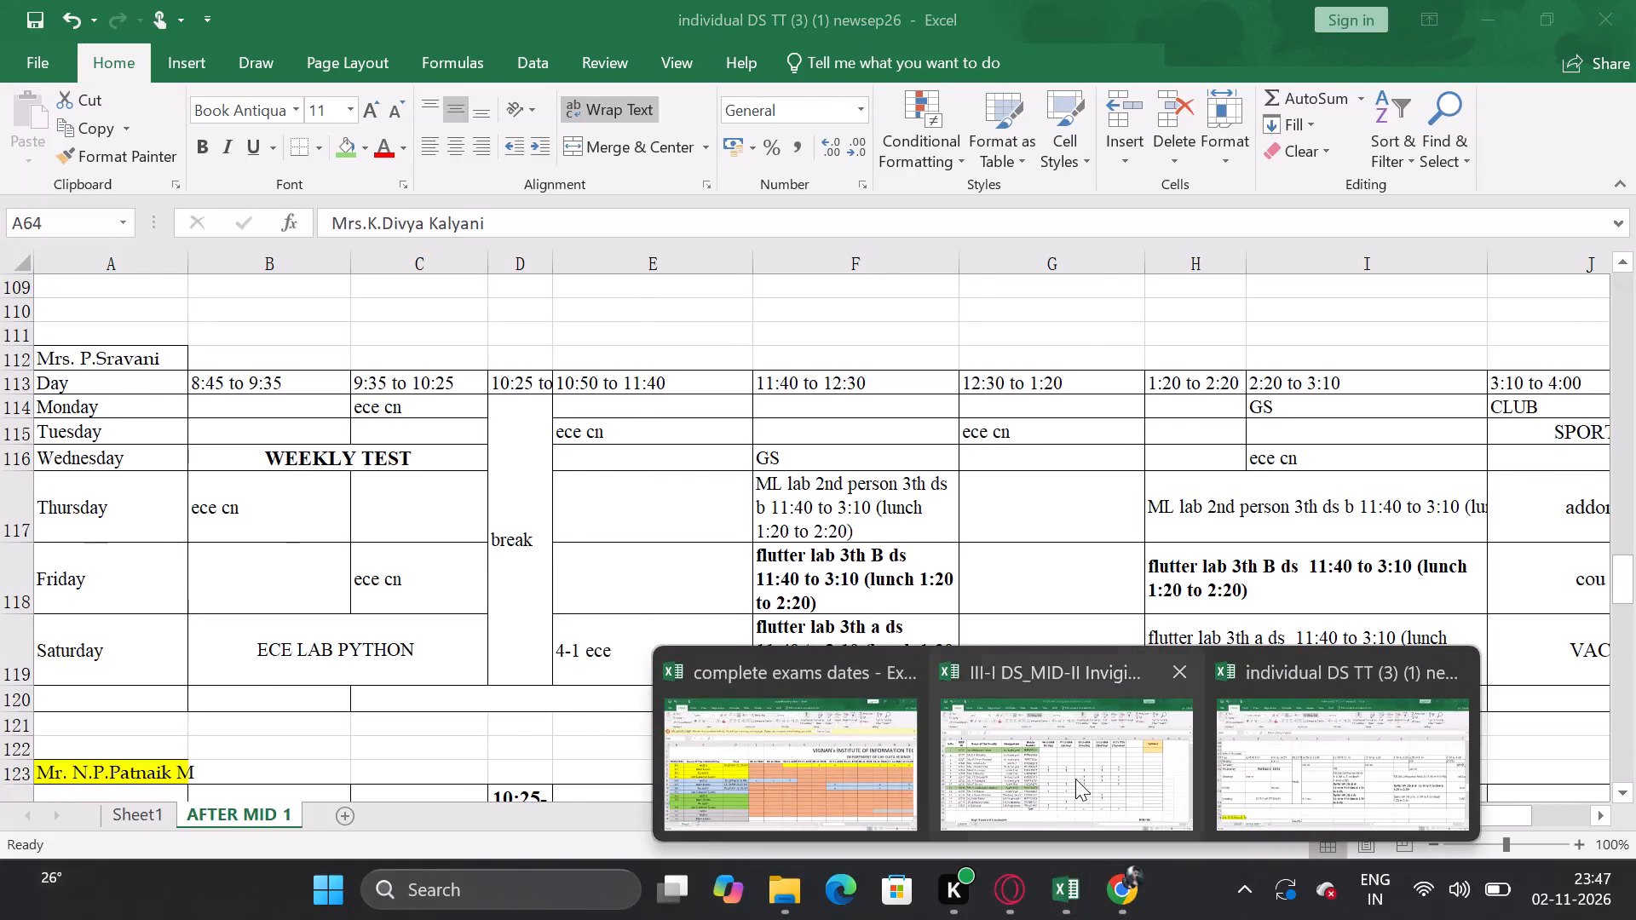
Return to the III-I DS_MID-II invigilation list and assign the seventh faculty member duty on 06-11-2026 by entering 1 in cell F13.
left_click(1075, 779)
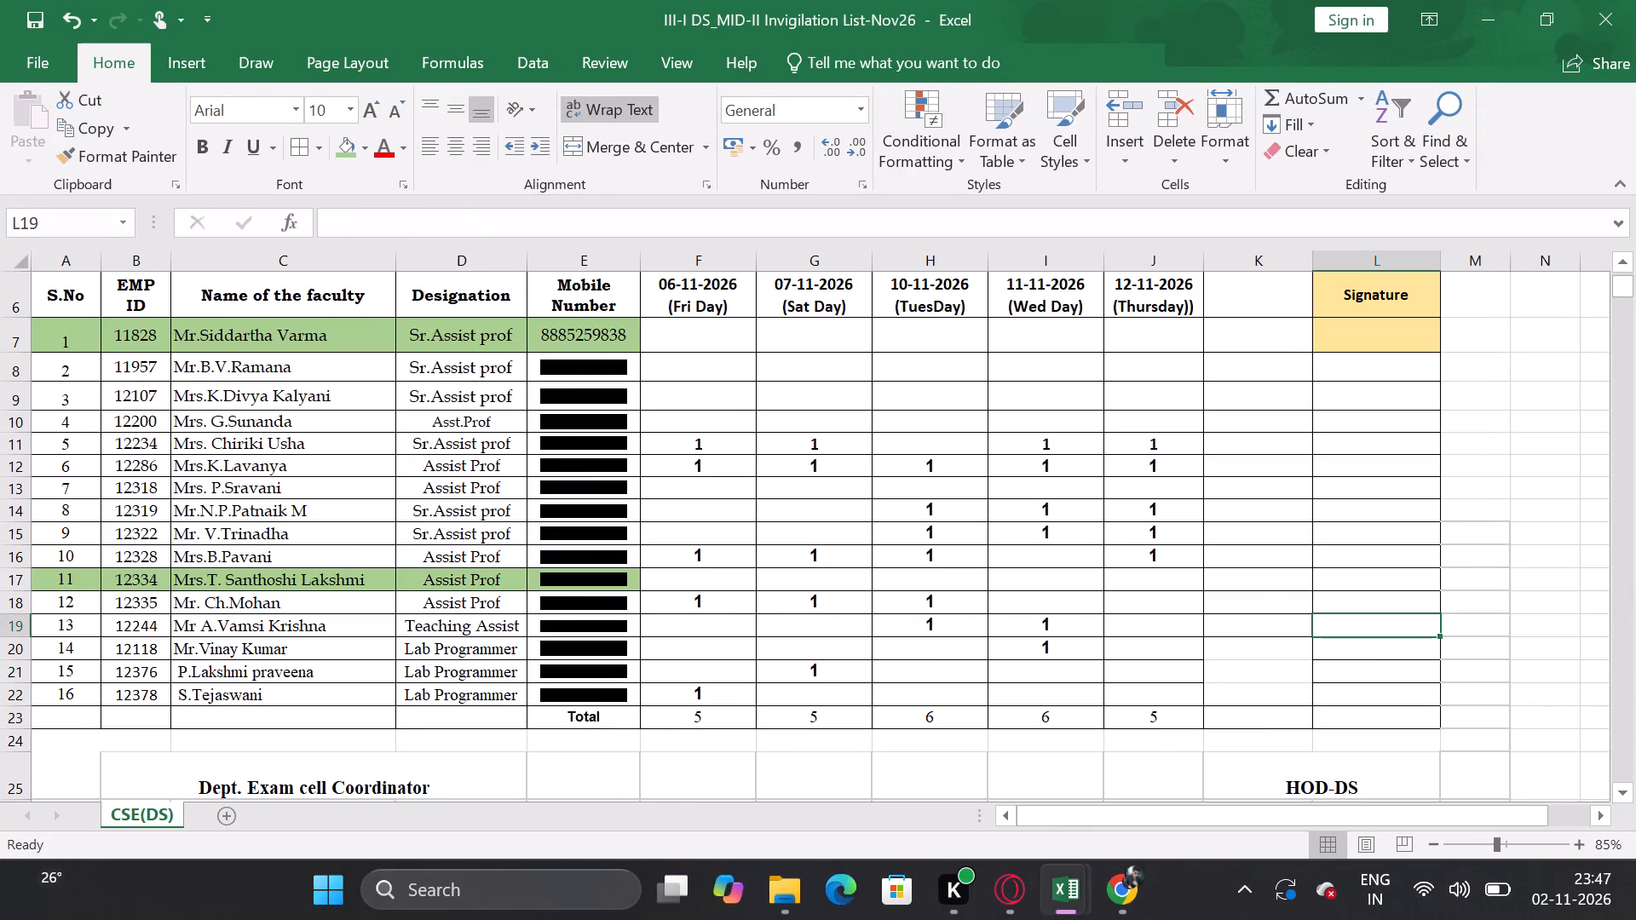
left_click(702, 492)
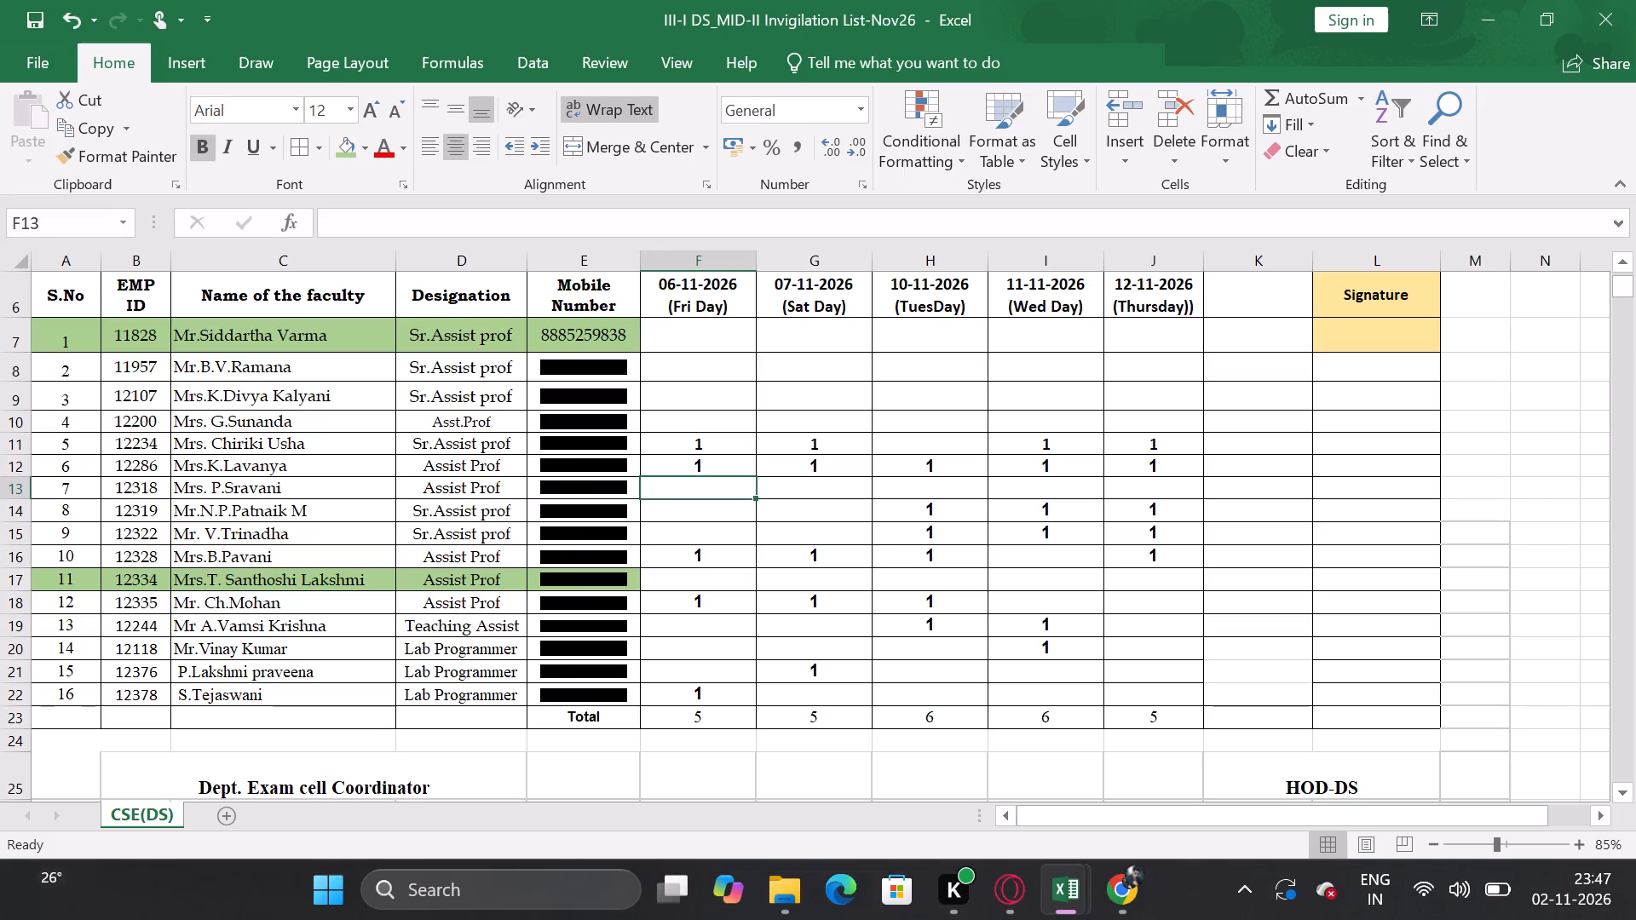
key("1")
left_click(1338, 642)
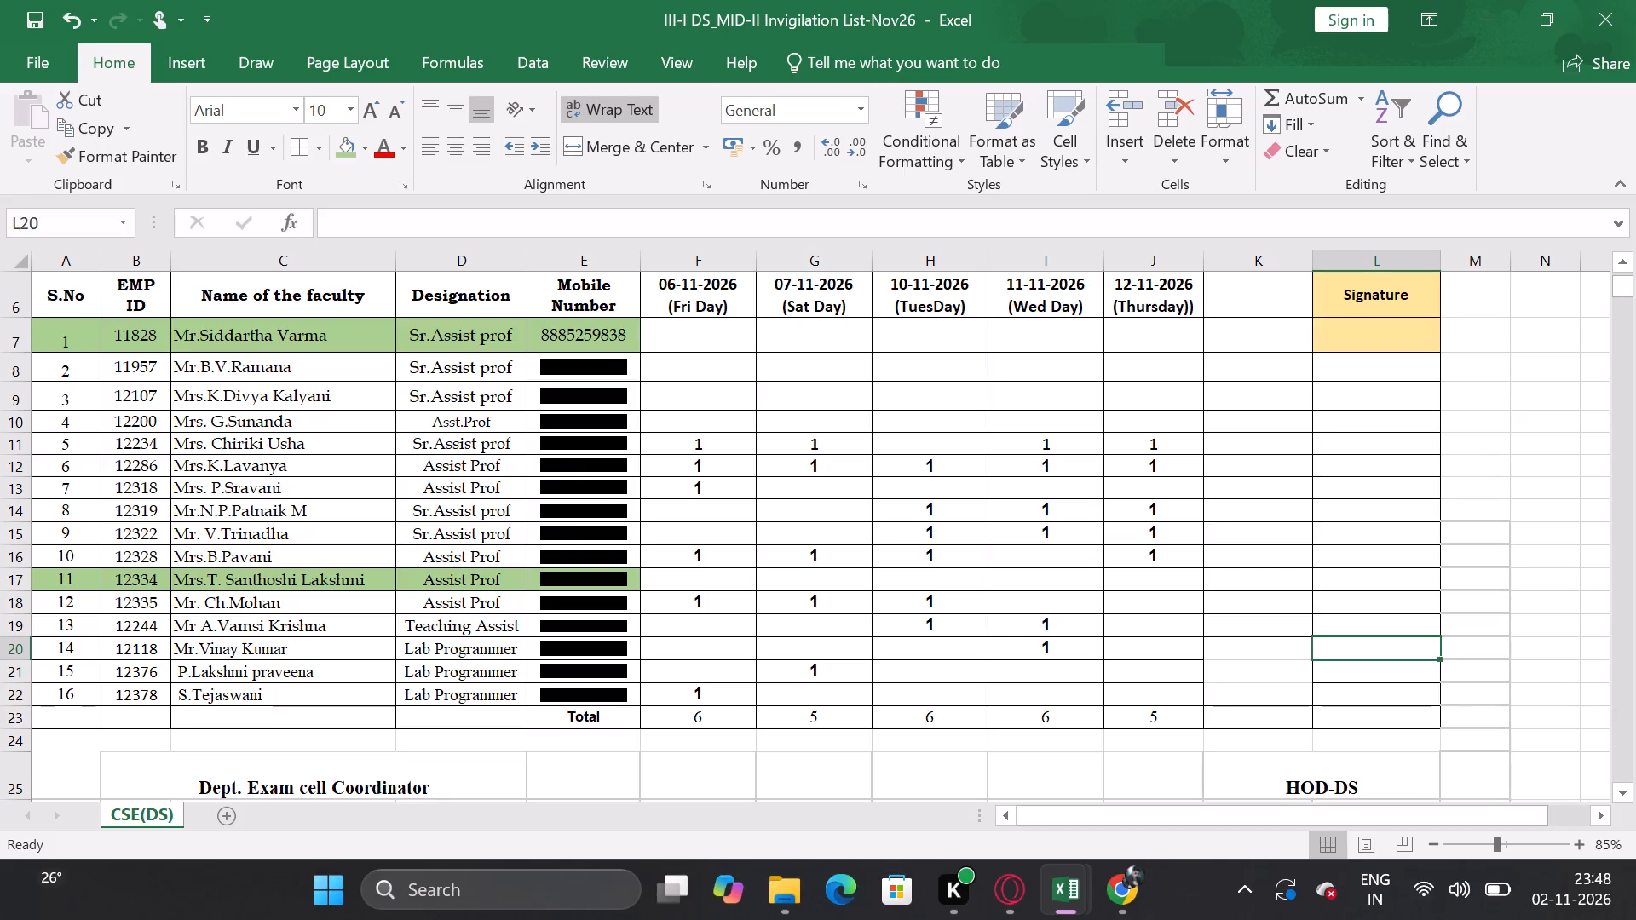
Assign the seventh faculty member an invigilation duty on 12-11-2026 by entering 1 in cell J13.
left_click(1148, 489)
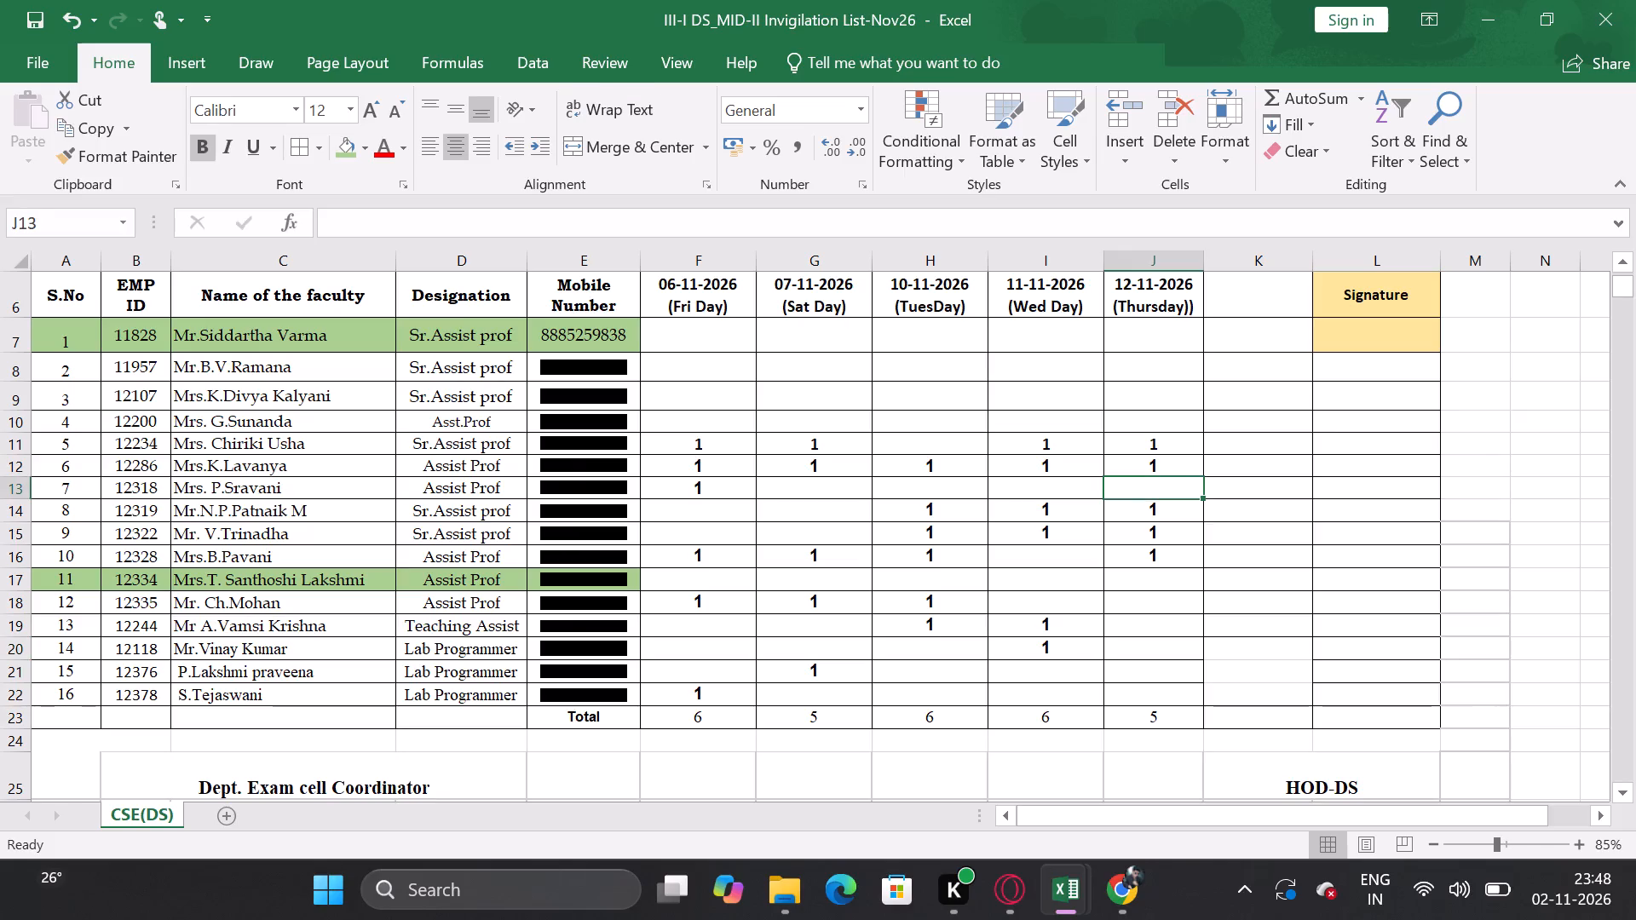
key("1")
left_click(1346, 603)
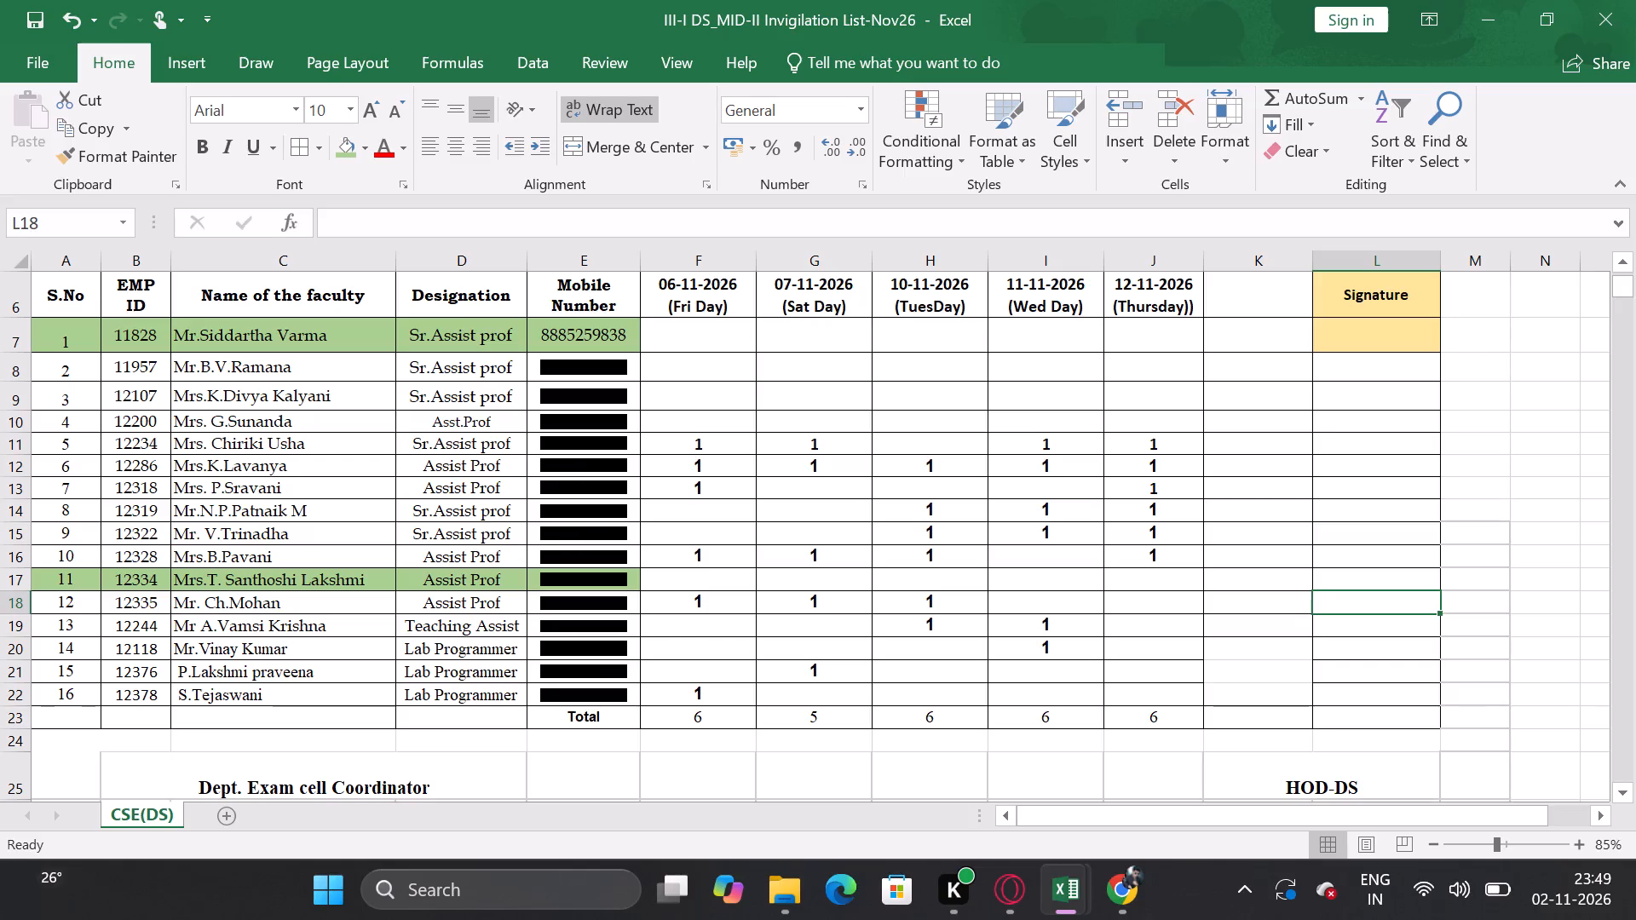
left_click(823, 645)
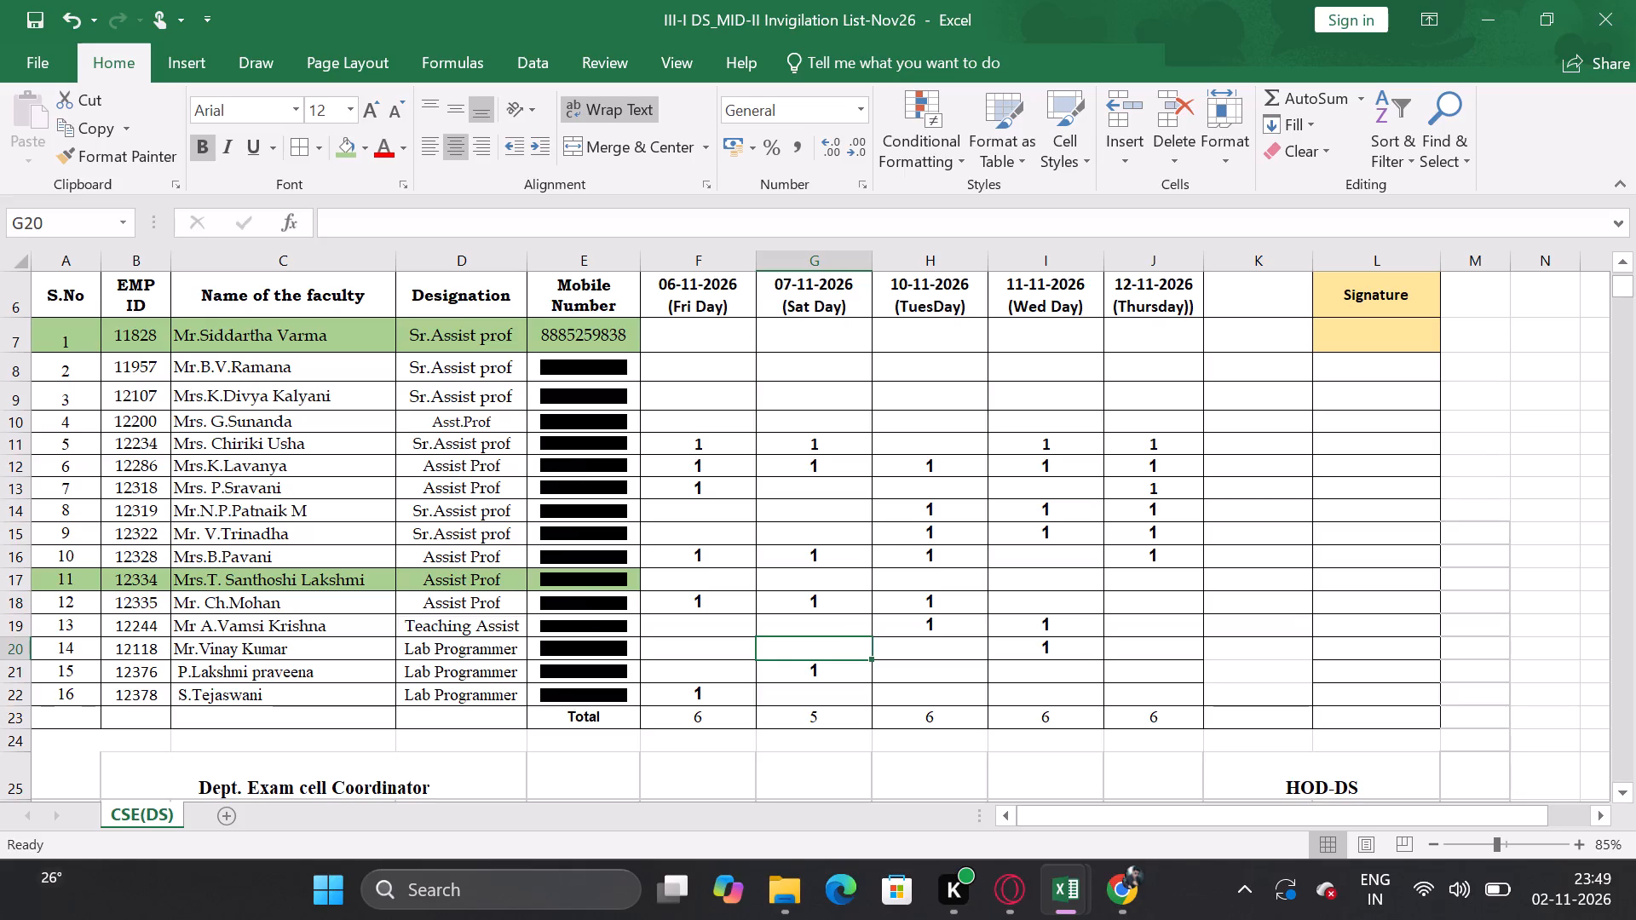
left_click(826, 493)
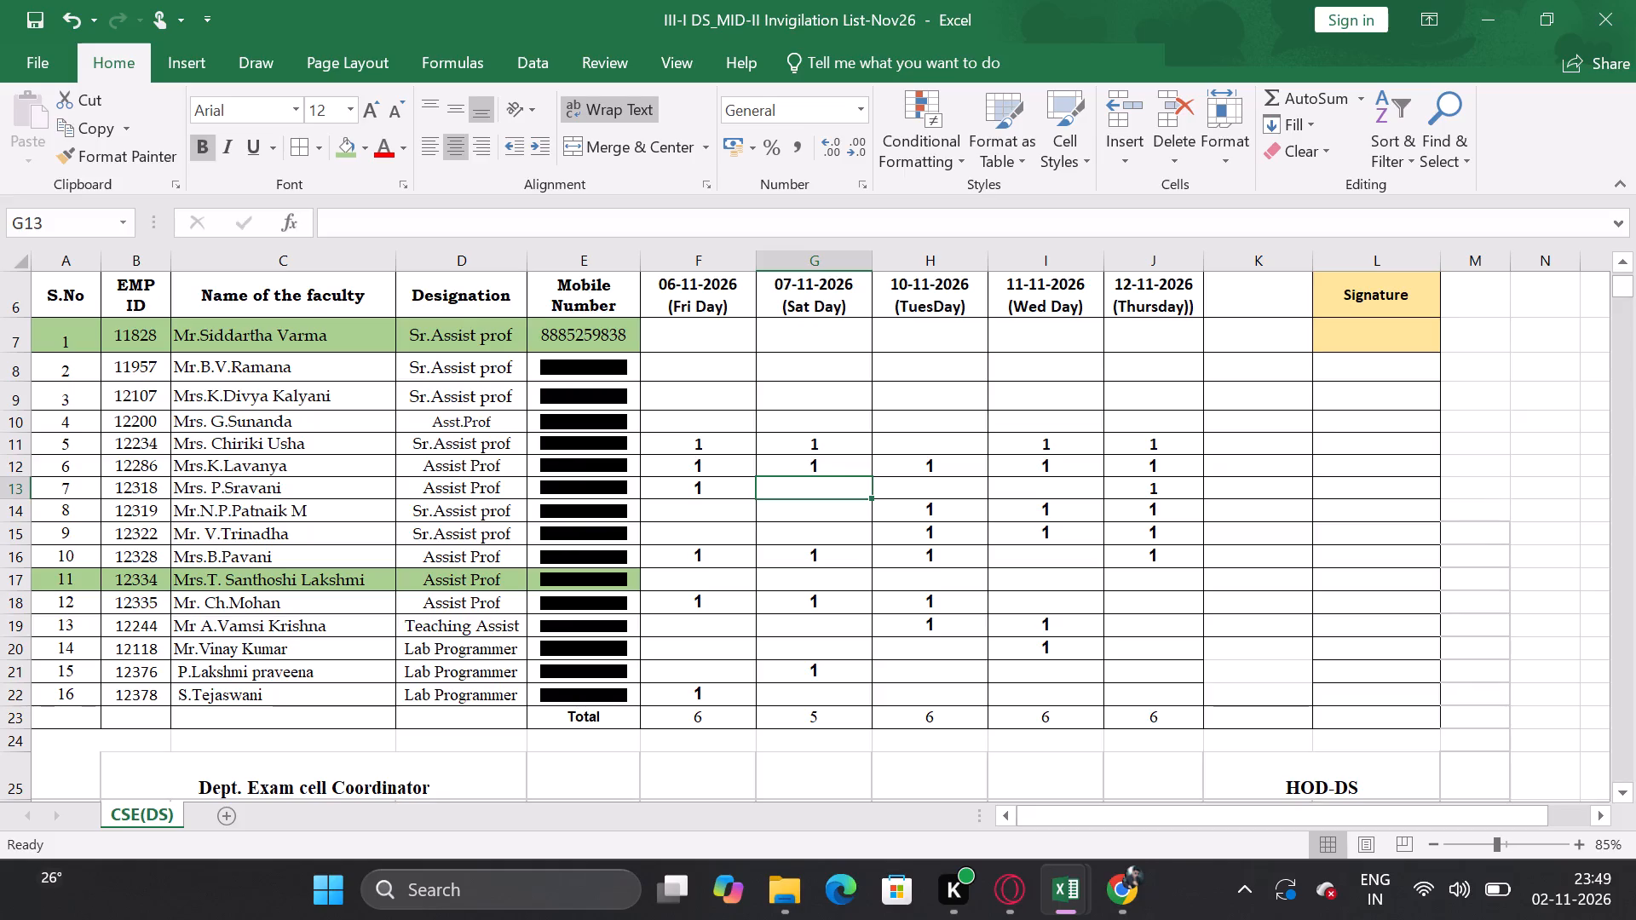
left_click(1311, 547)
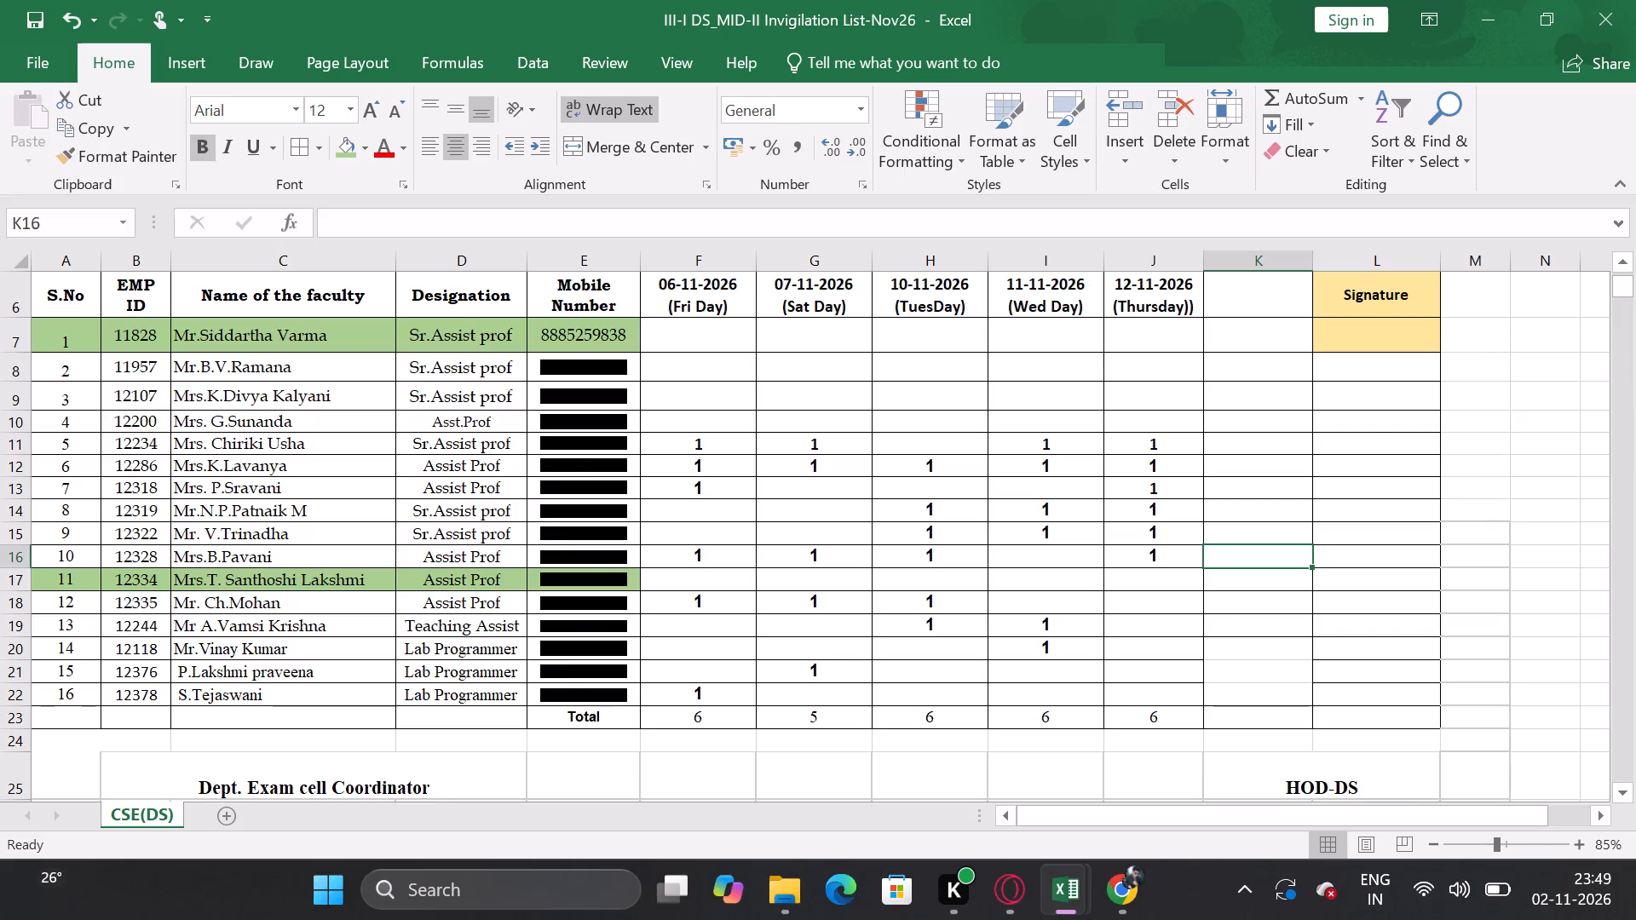
Examine the individual timetables on the AFTER MID 1 sheet, from the seventh faculty member's back up to the third's.
left_click(1060, 889)
left_click(1062, 886)
left_click(1315, 790)
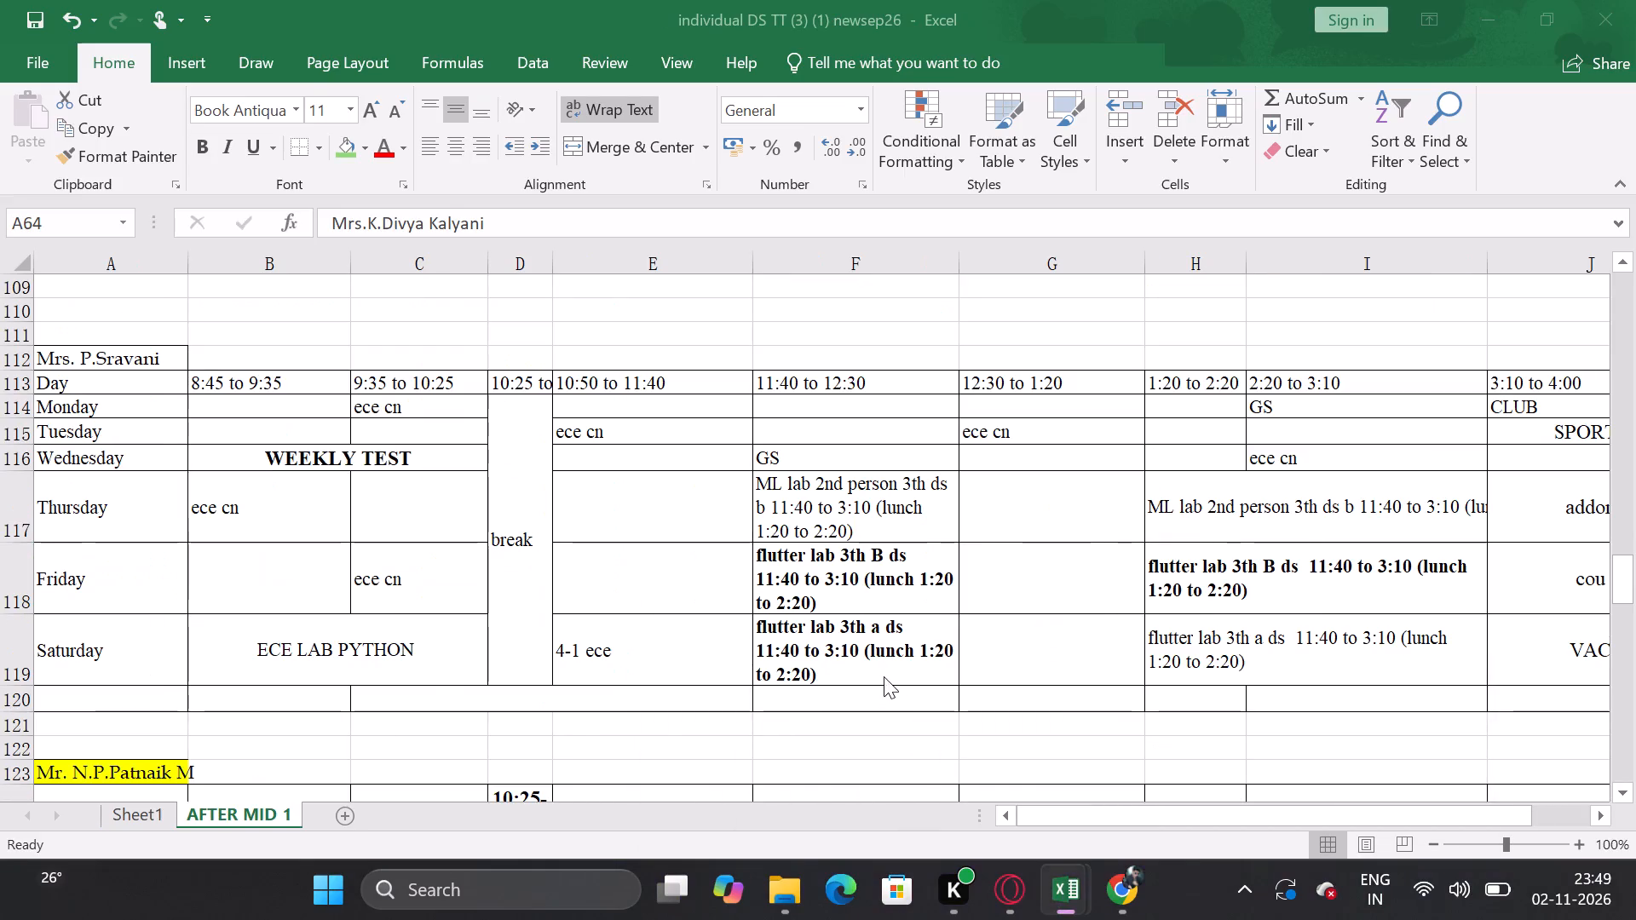
scroll(859, 656, "down", 2)
scroll(709, 634, "up", 6)
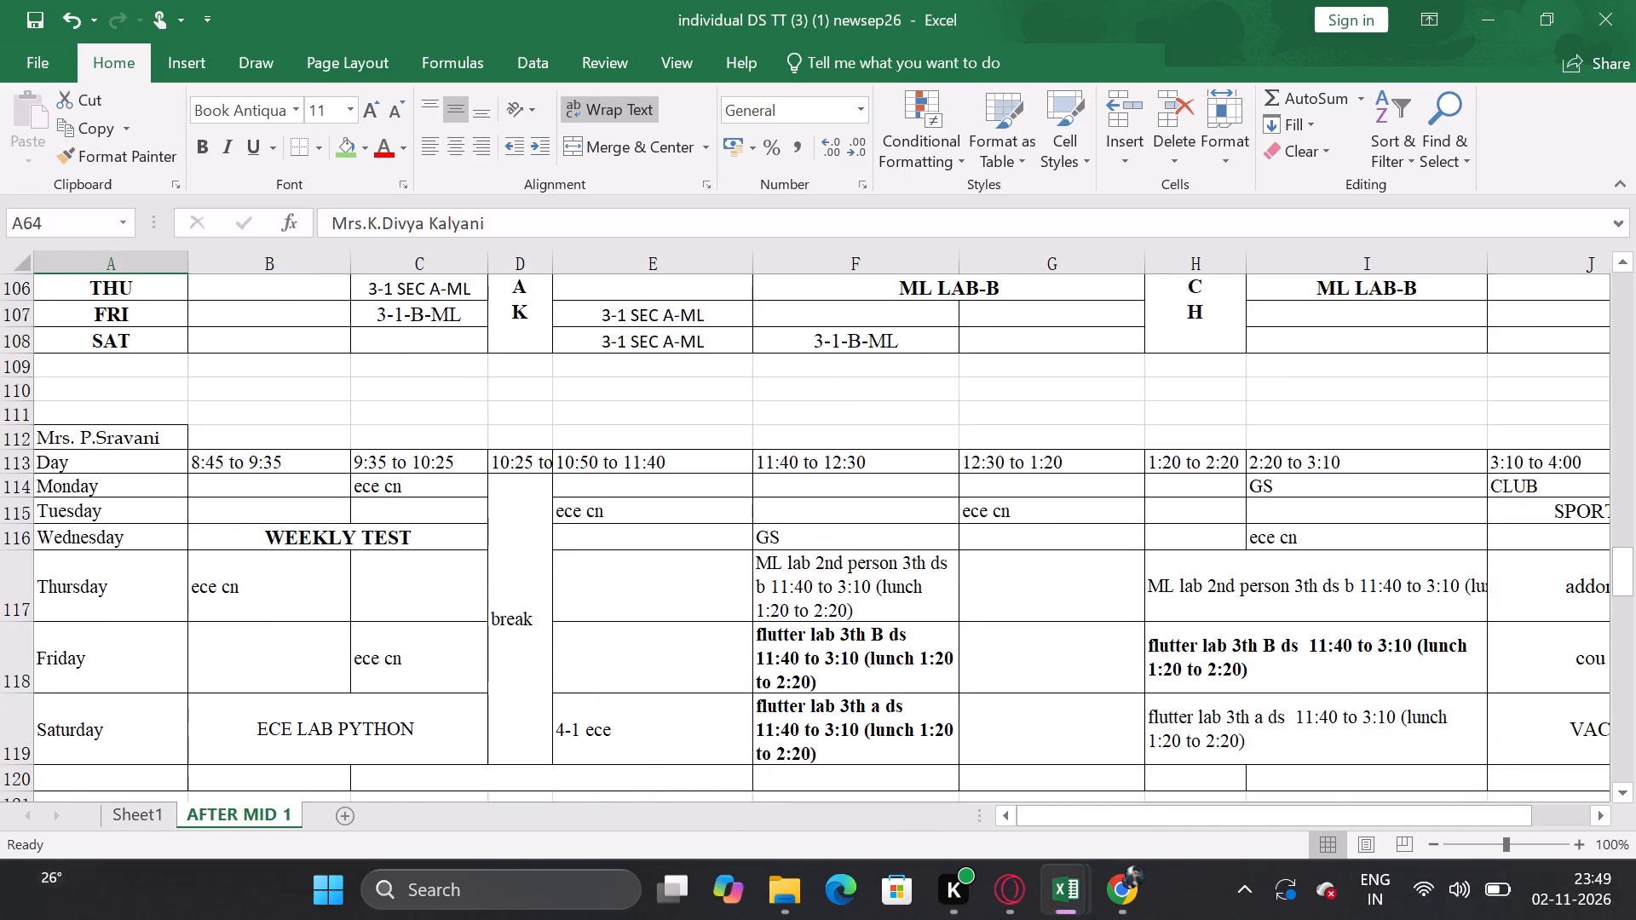
scroll(709, 634, "up", 4)
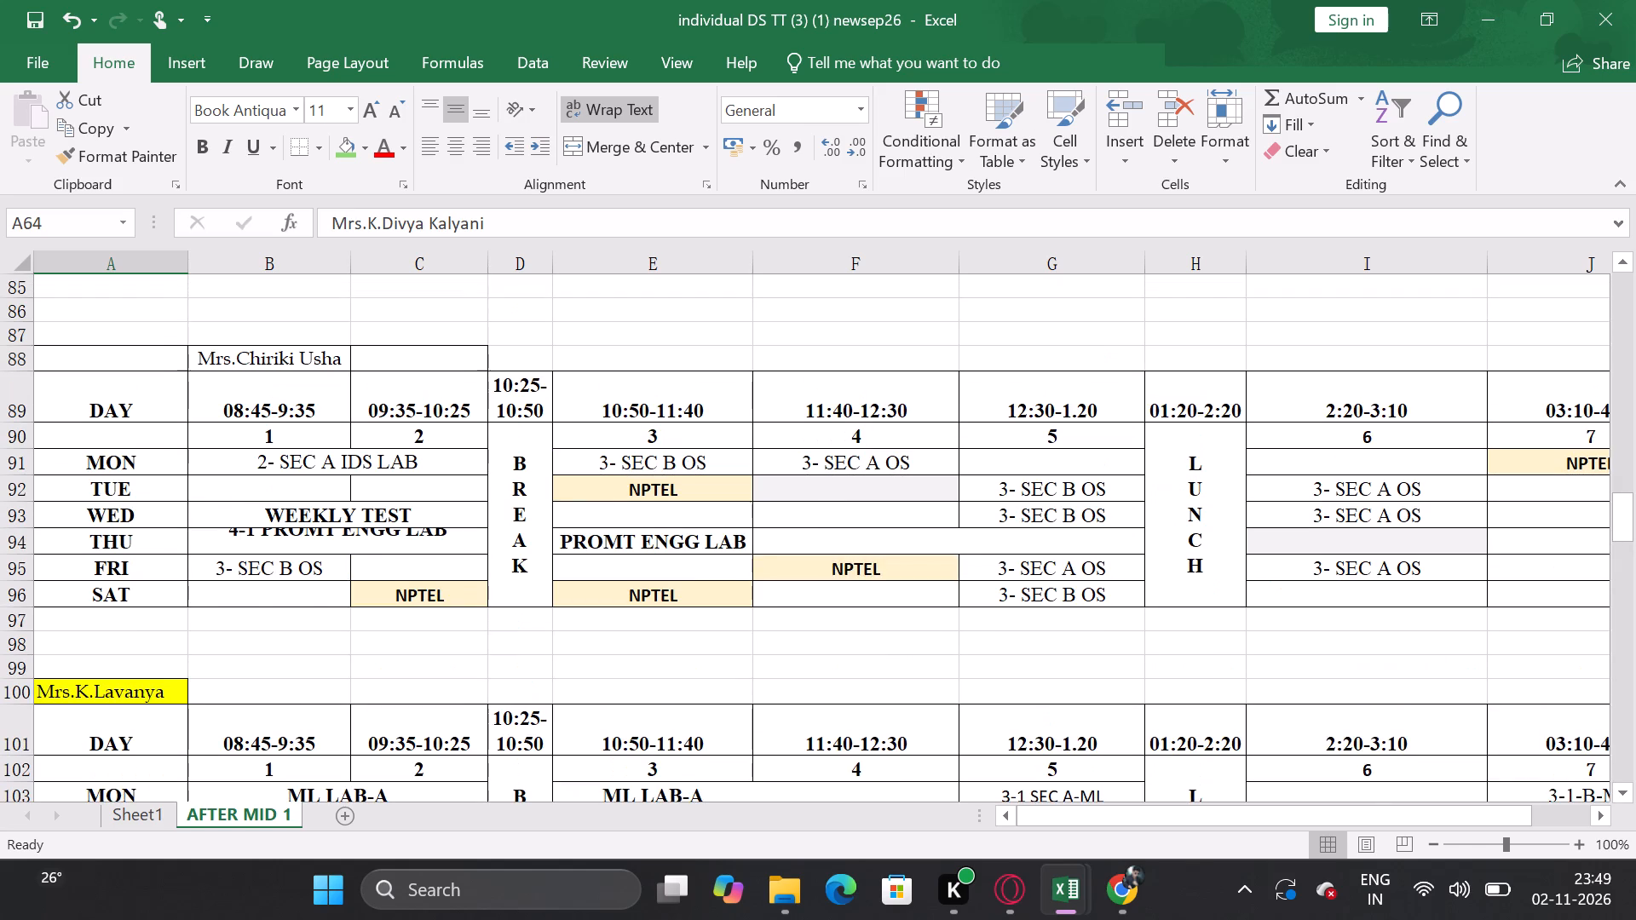
scroll(709, 634, "up", 2)
scroll(709, 634, "down", 4)
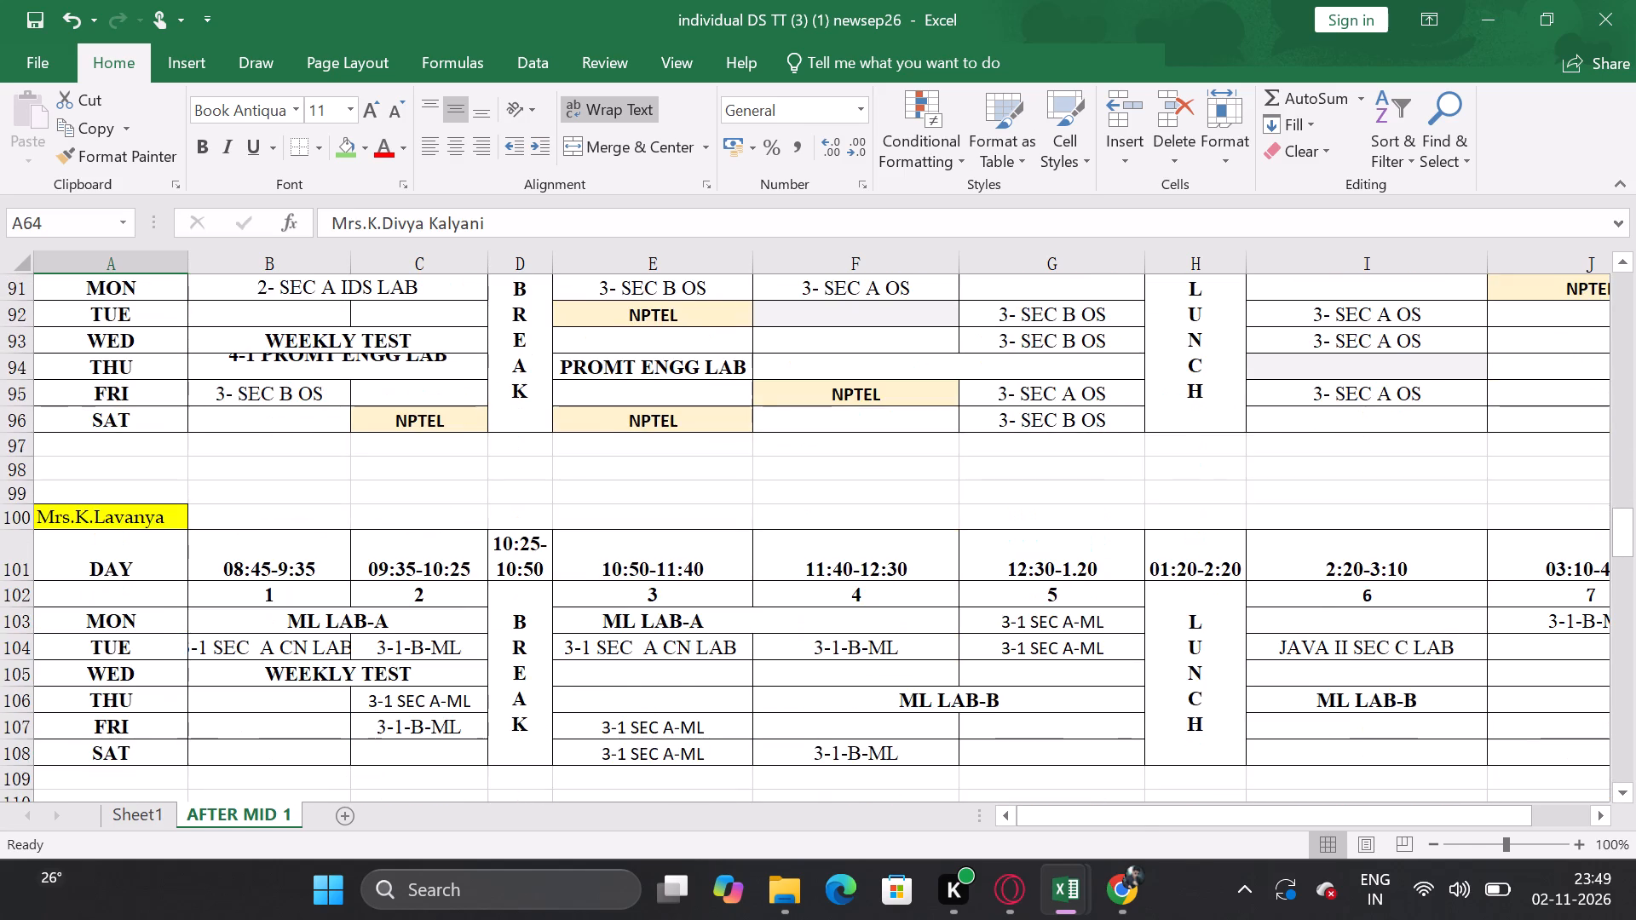
scroll(712, 635, "up", 8)
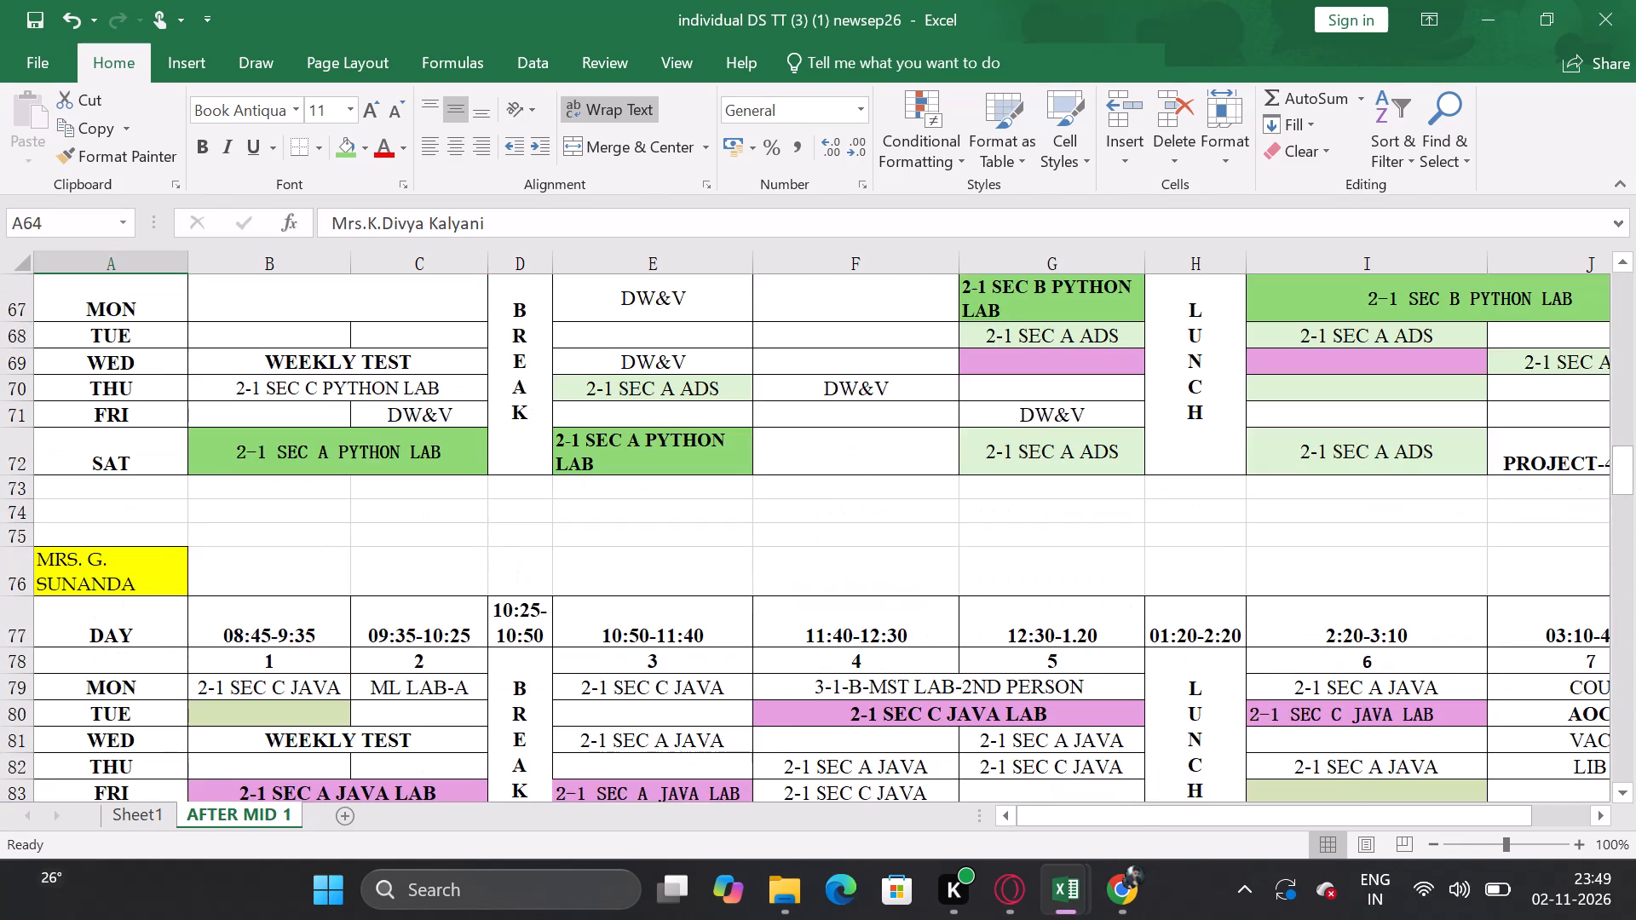
scroll(715, 635, "down", 1)
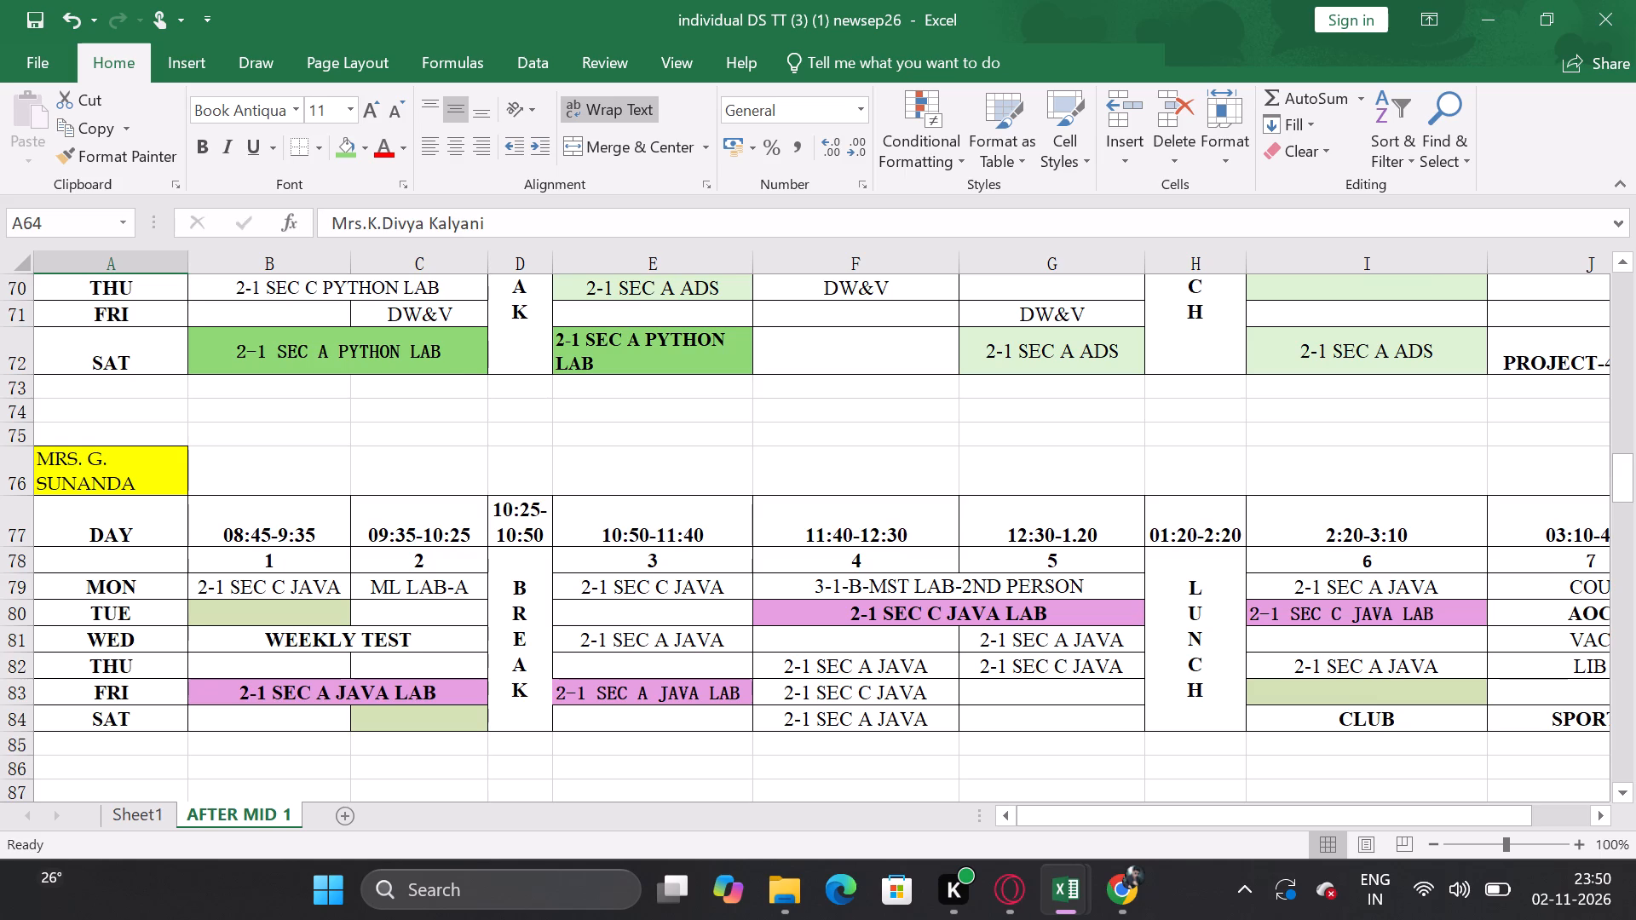
scroll(774, 657, "up", 2)
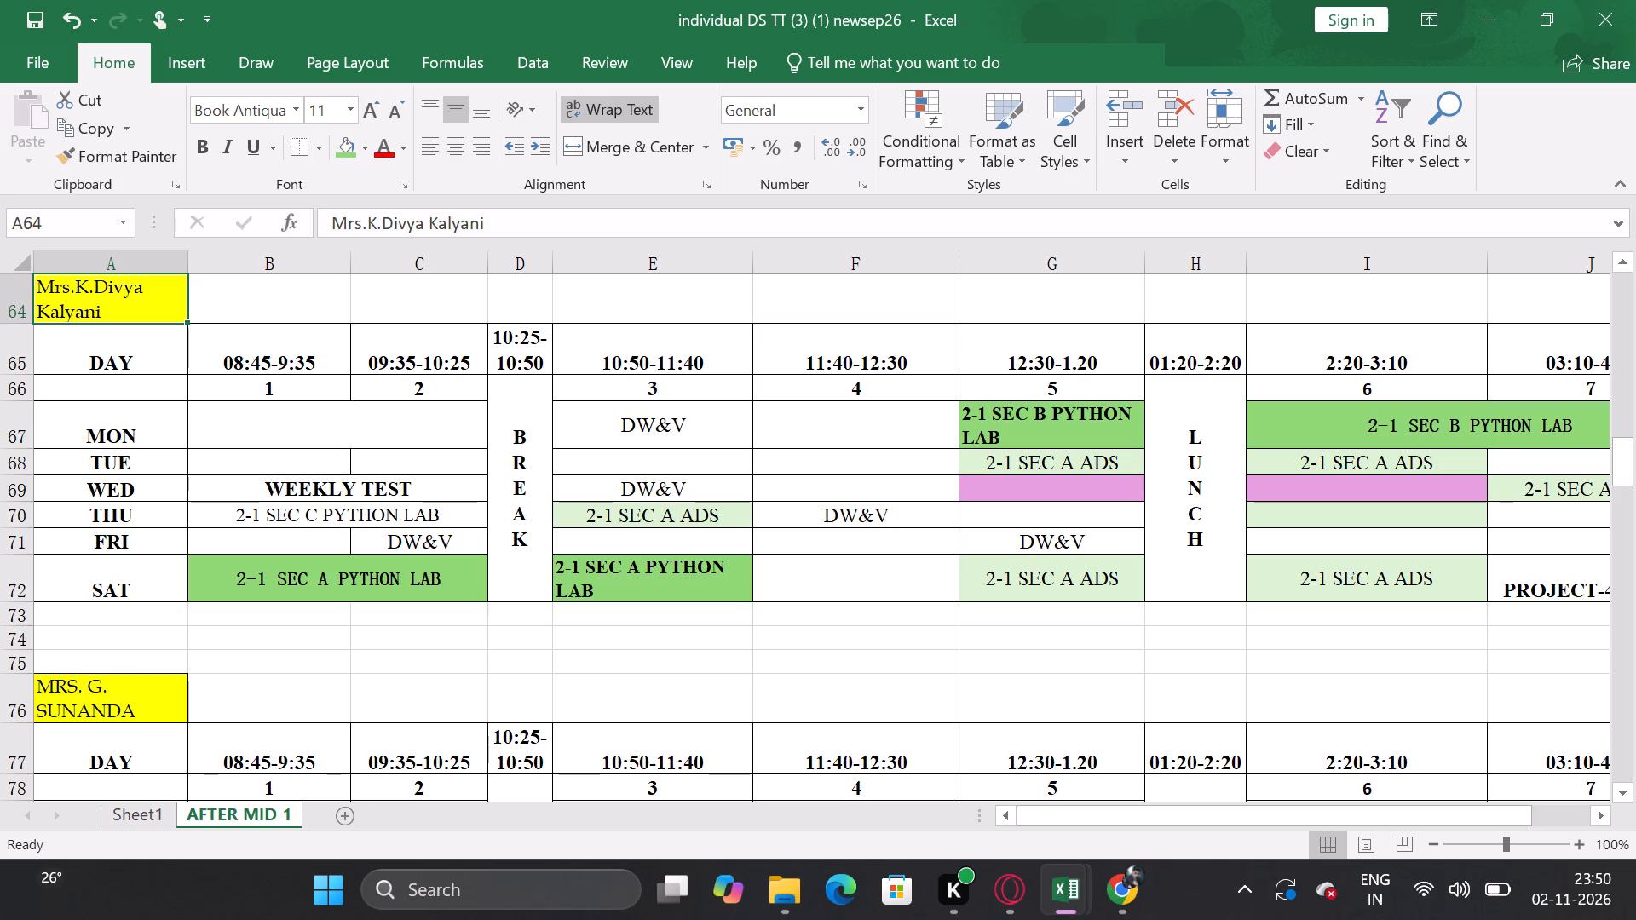
Examine the remaining timetables on the AFTER MID 1 sheet, from the second faculty member's up to the top of the sheet.
scroll(646, 616, "up", 4)
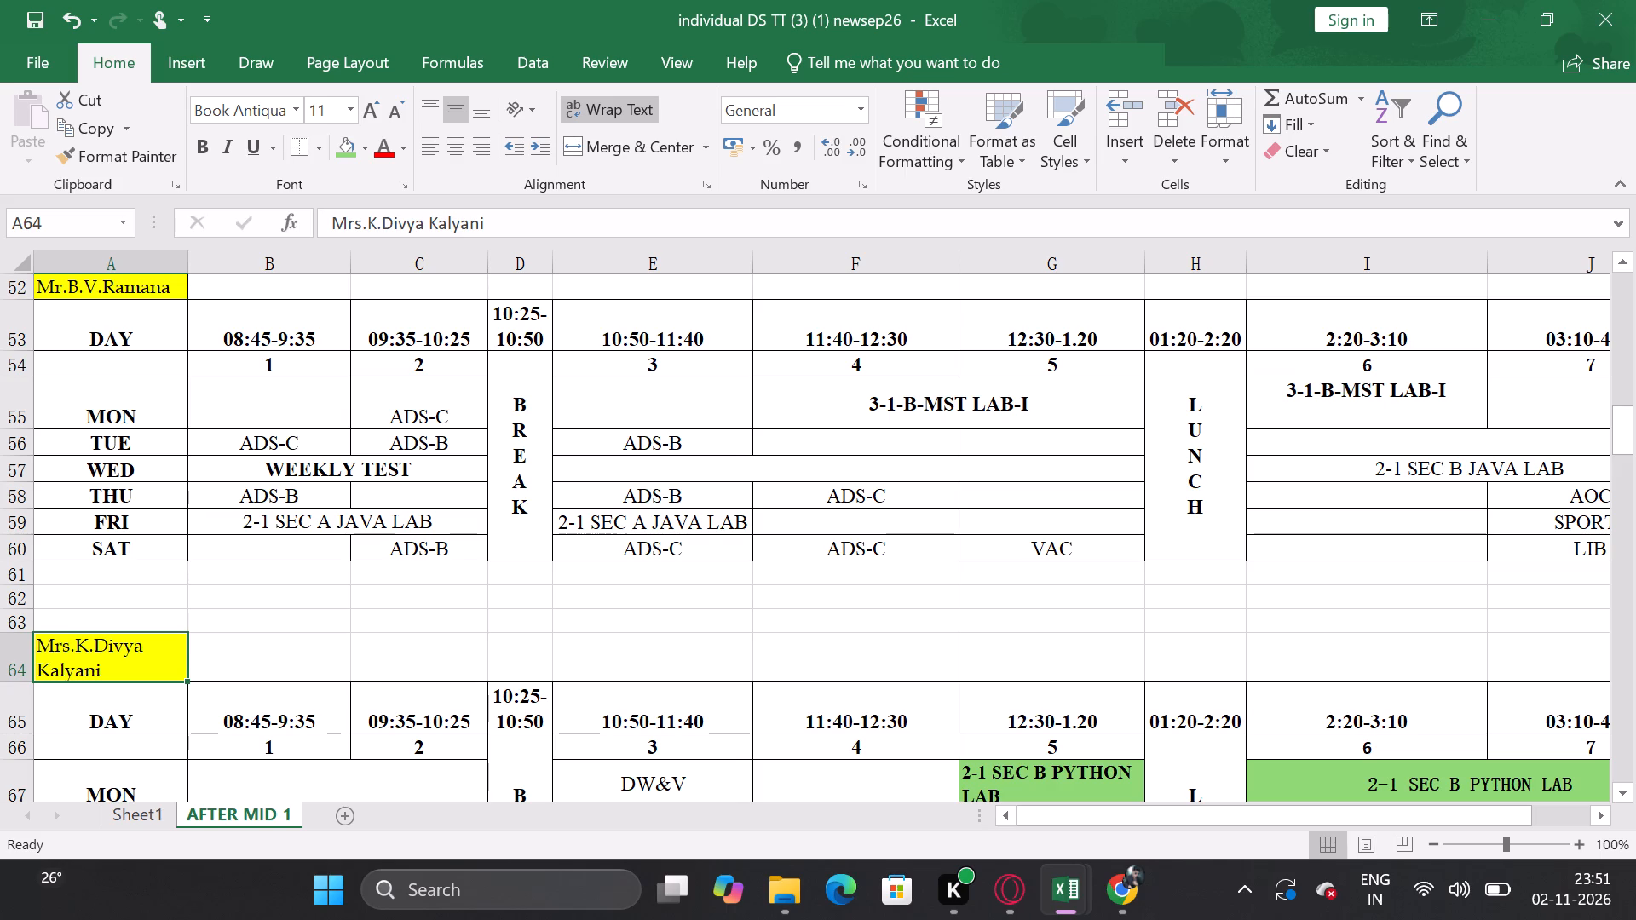
scroll(755, 640, "up", 5)
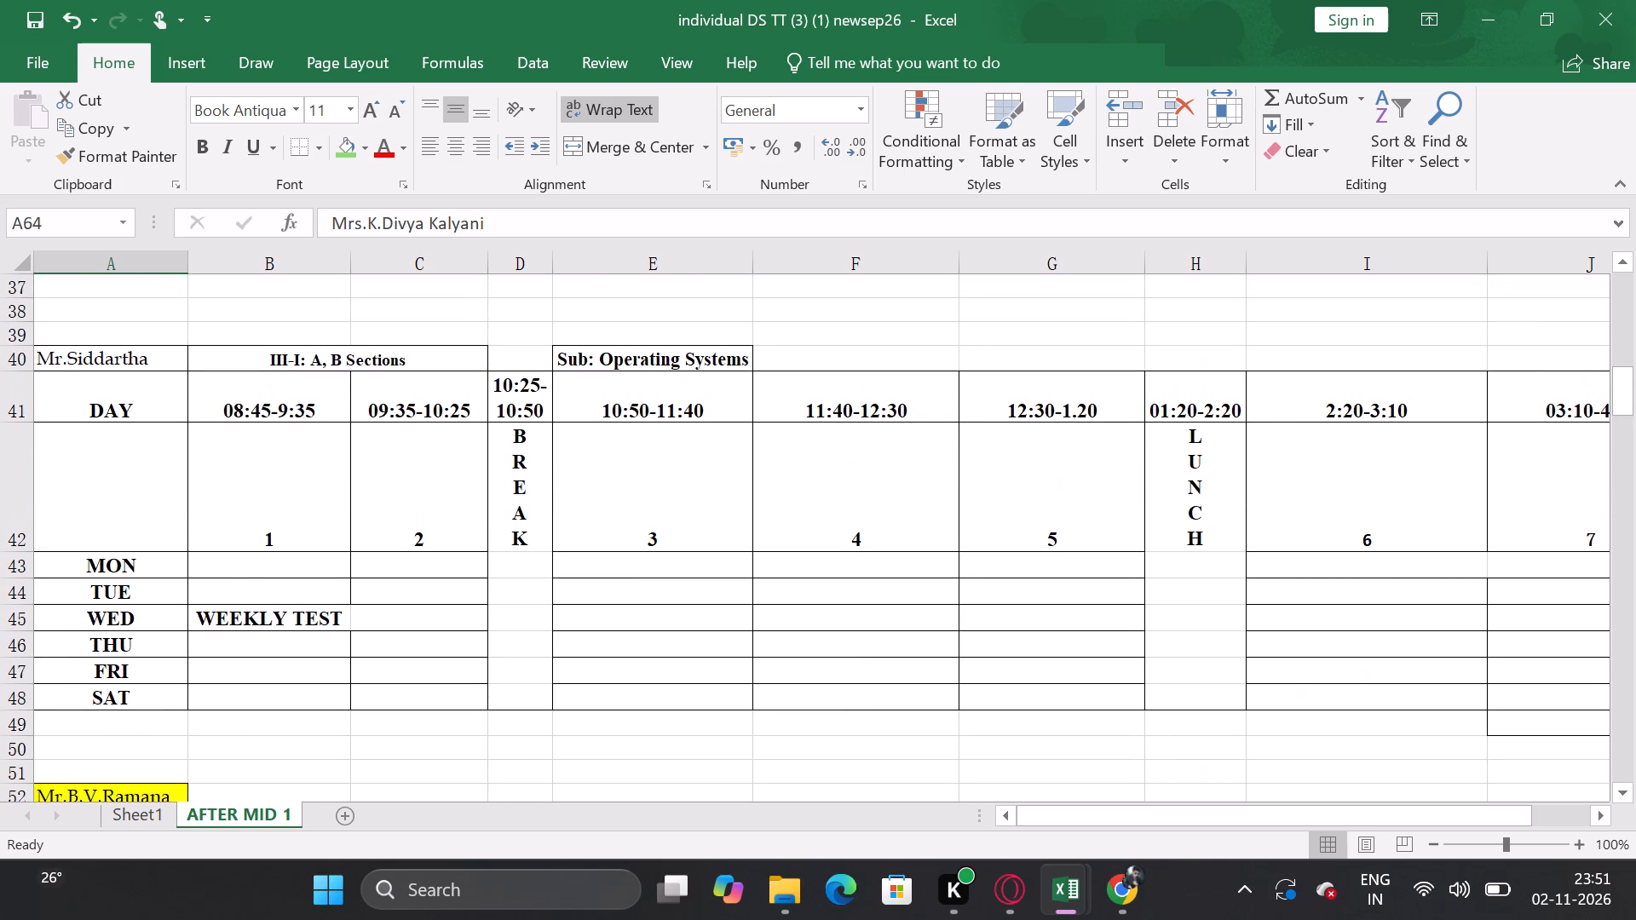
scroll(755, 640, "up", 5)
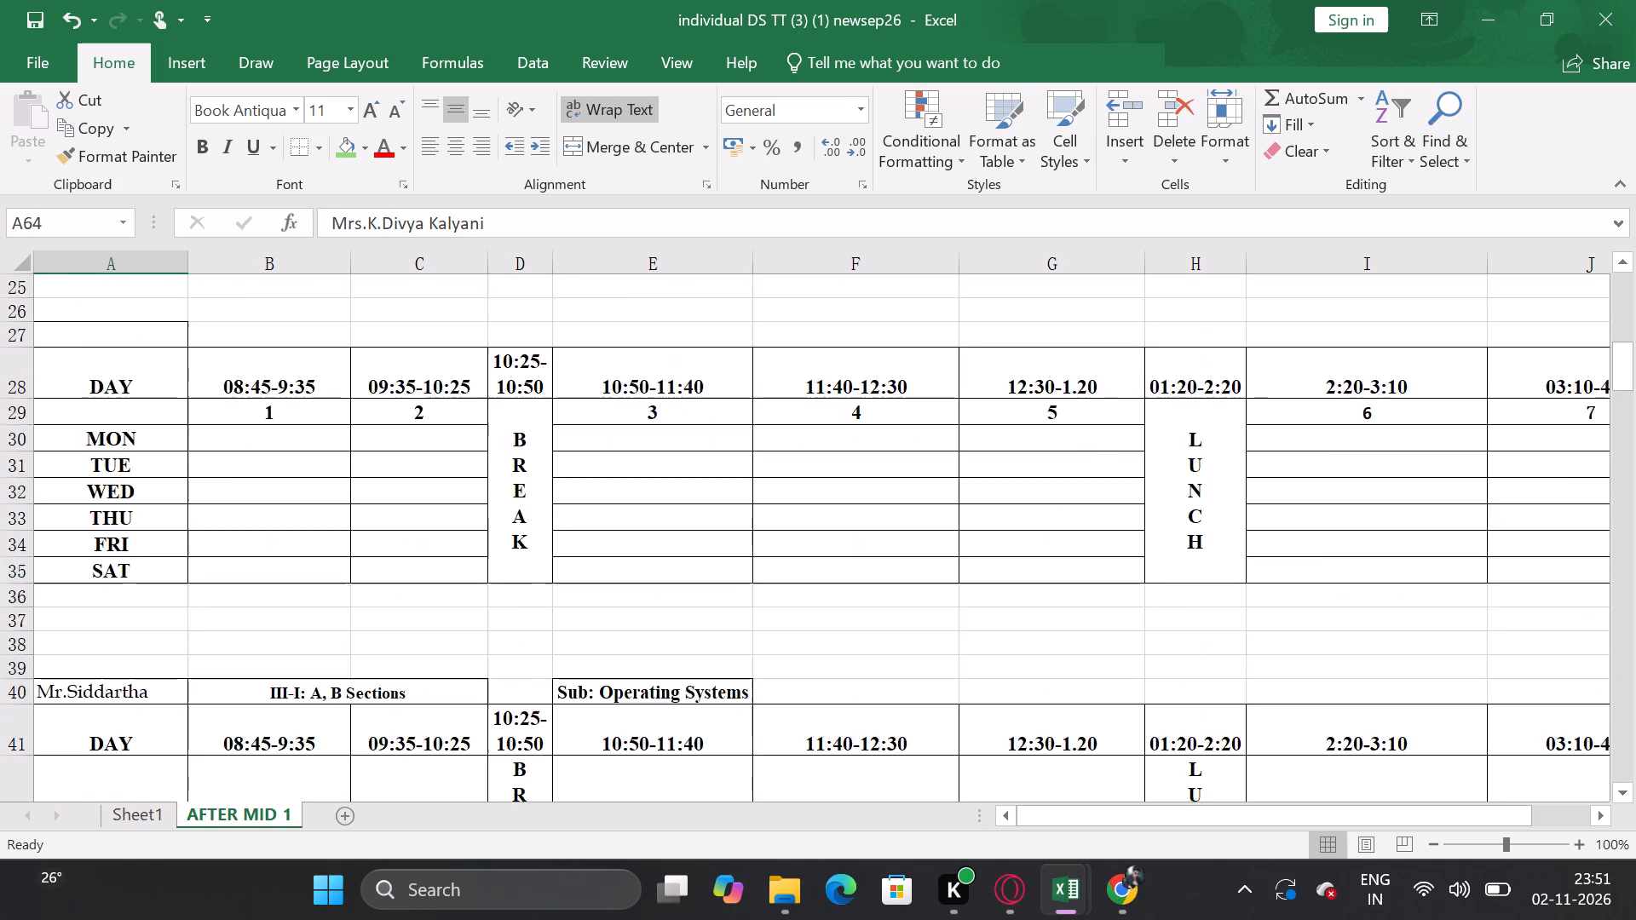
scroll(755, 640, "up", 4)
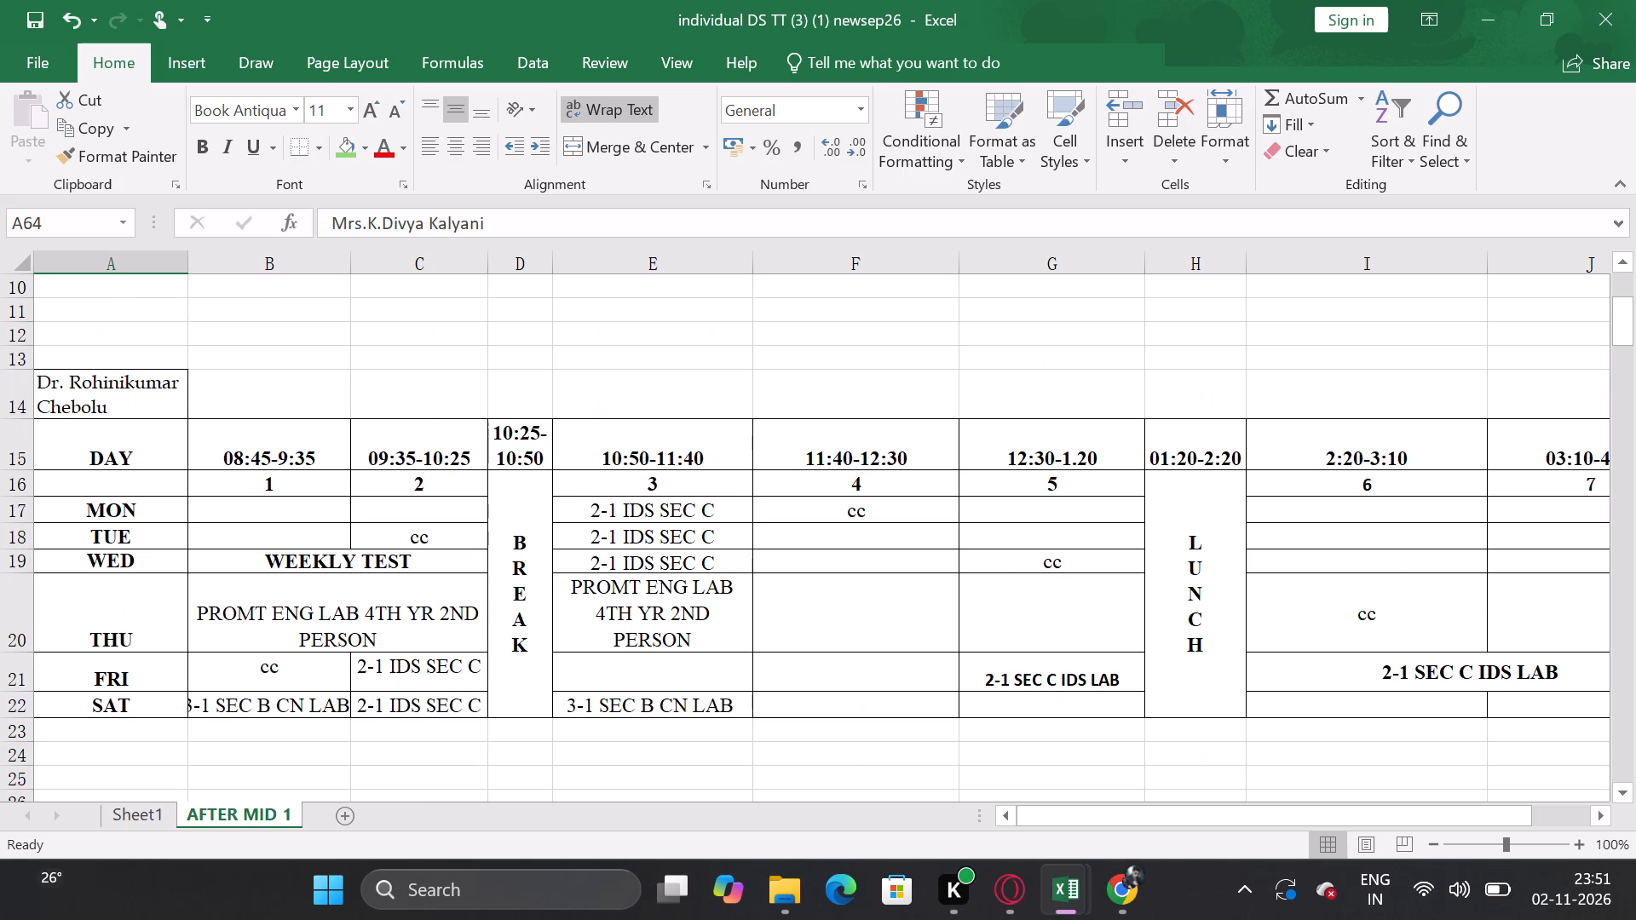
scroll(755, 640, "up", 4)
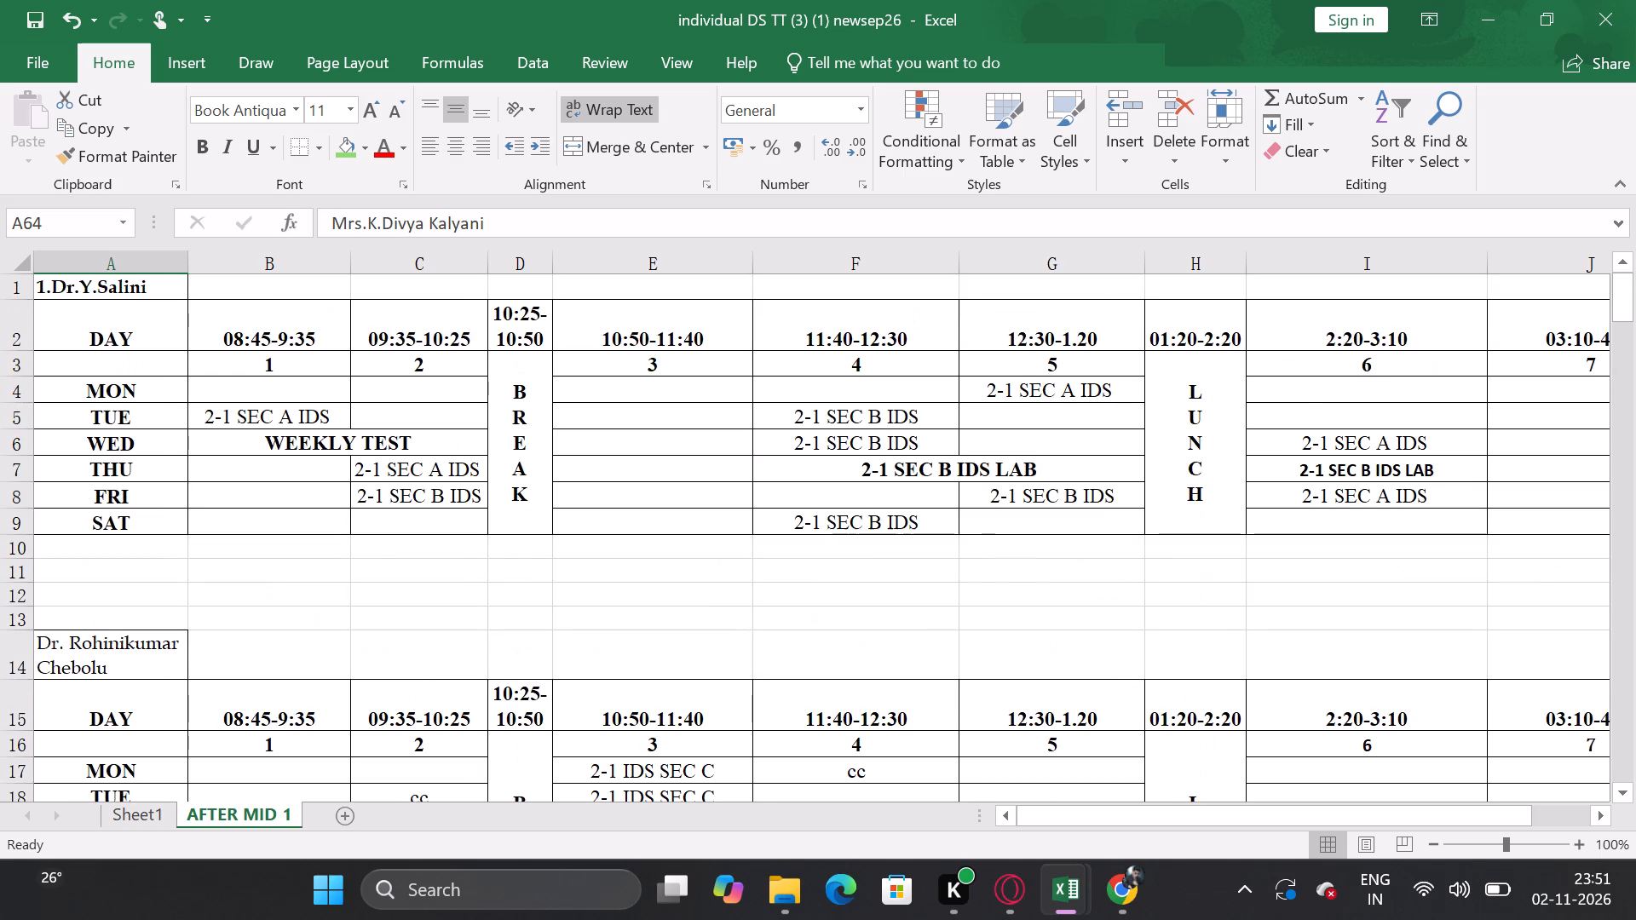
scroll(755, 640, "down", 2)
scroll(755, 640, "up", 2)
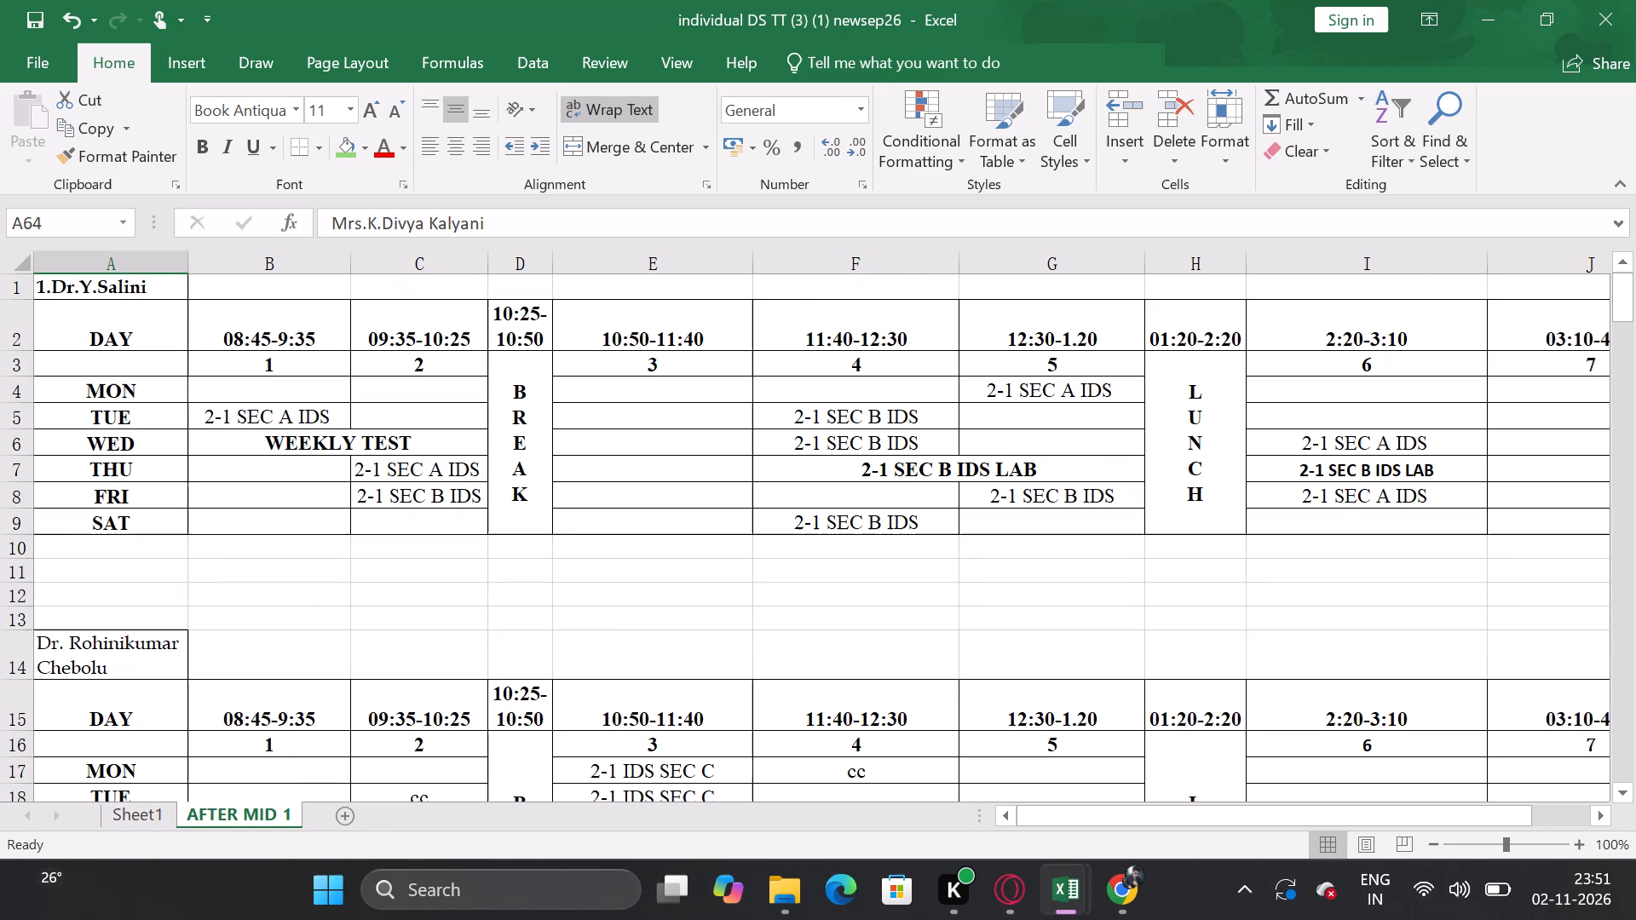
scroll(755, 640, "up", 2)
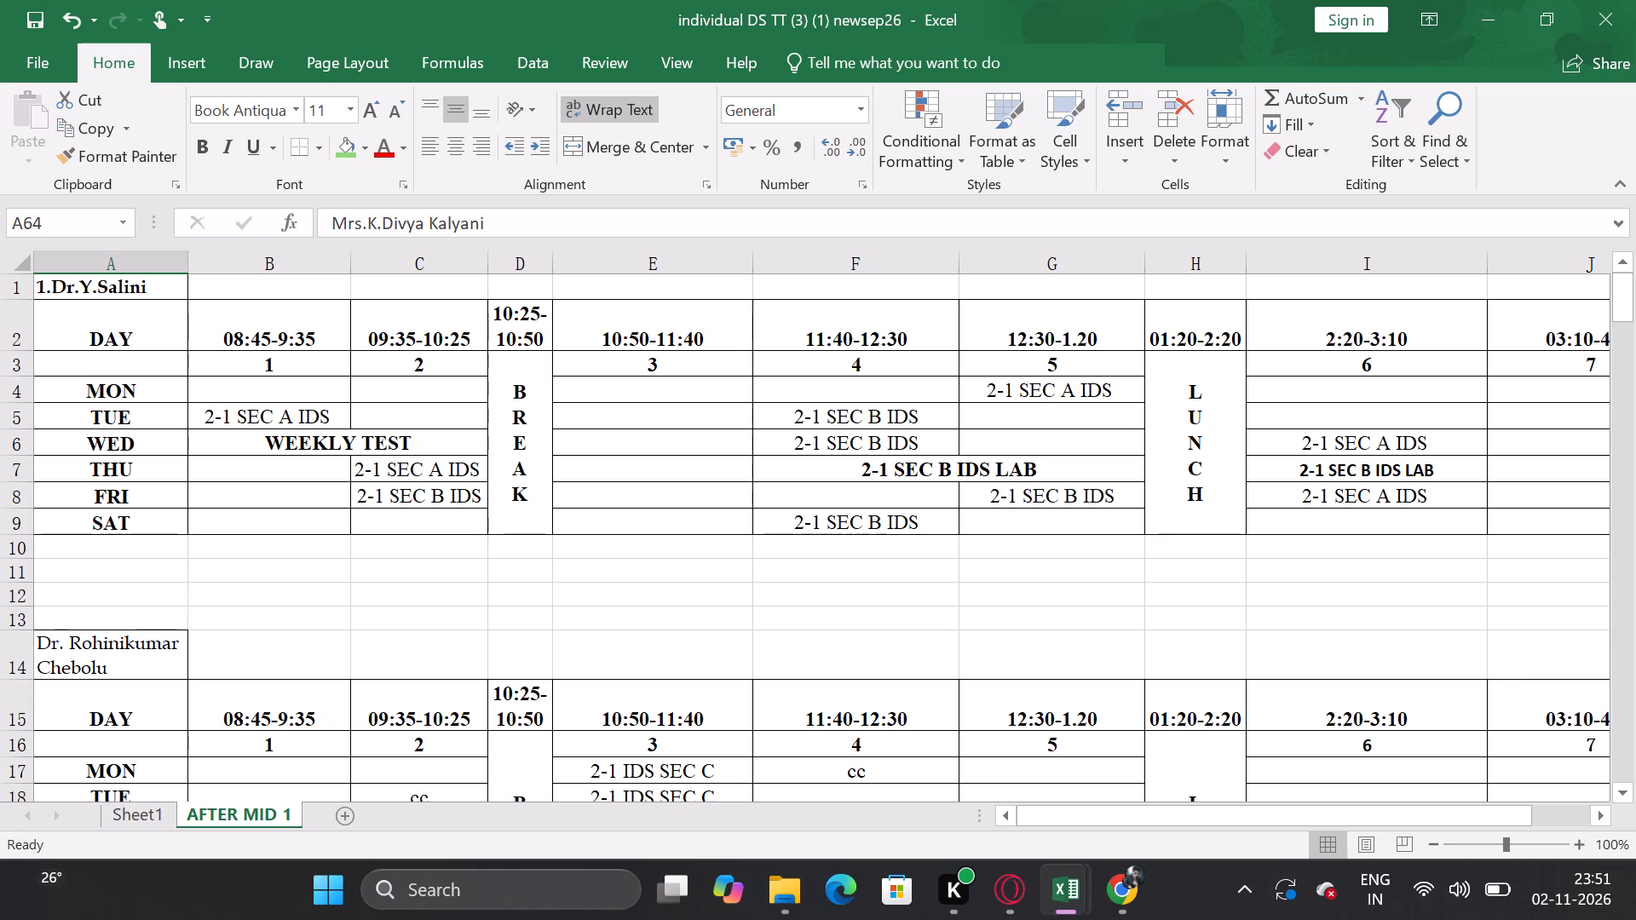
Review the individual timetables from the top of the AFTER MID 1 sheet down to the ninth faculty member's.
scroll(180, 630, "down", 4)
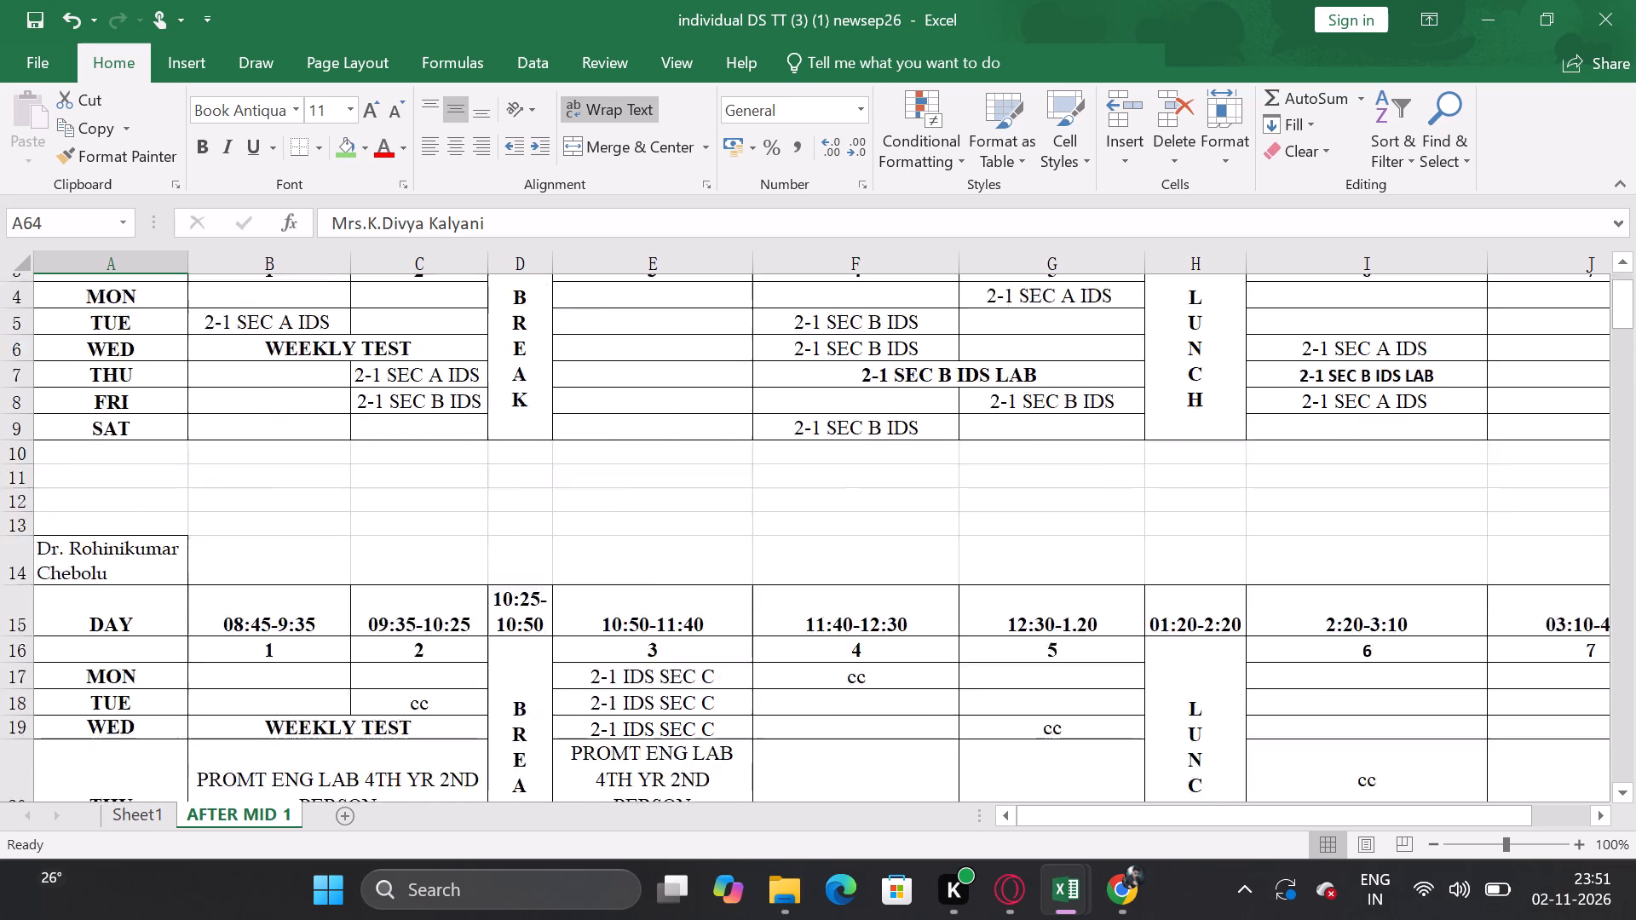
scroll(310, 655, "down", 4)
scroll(533, 599, "down", 9)
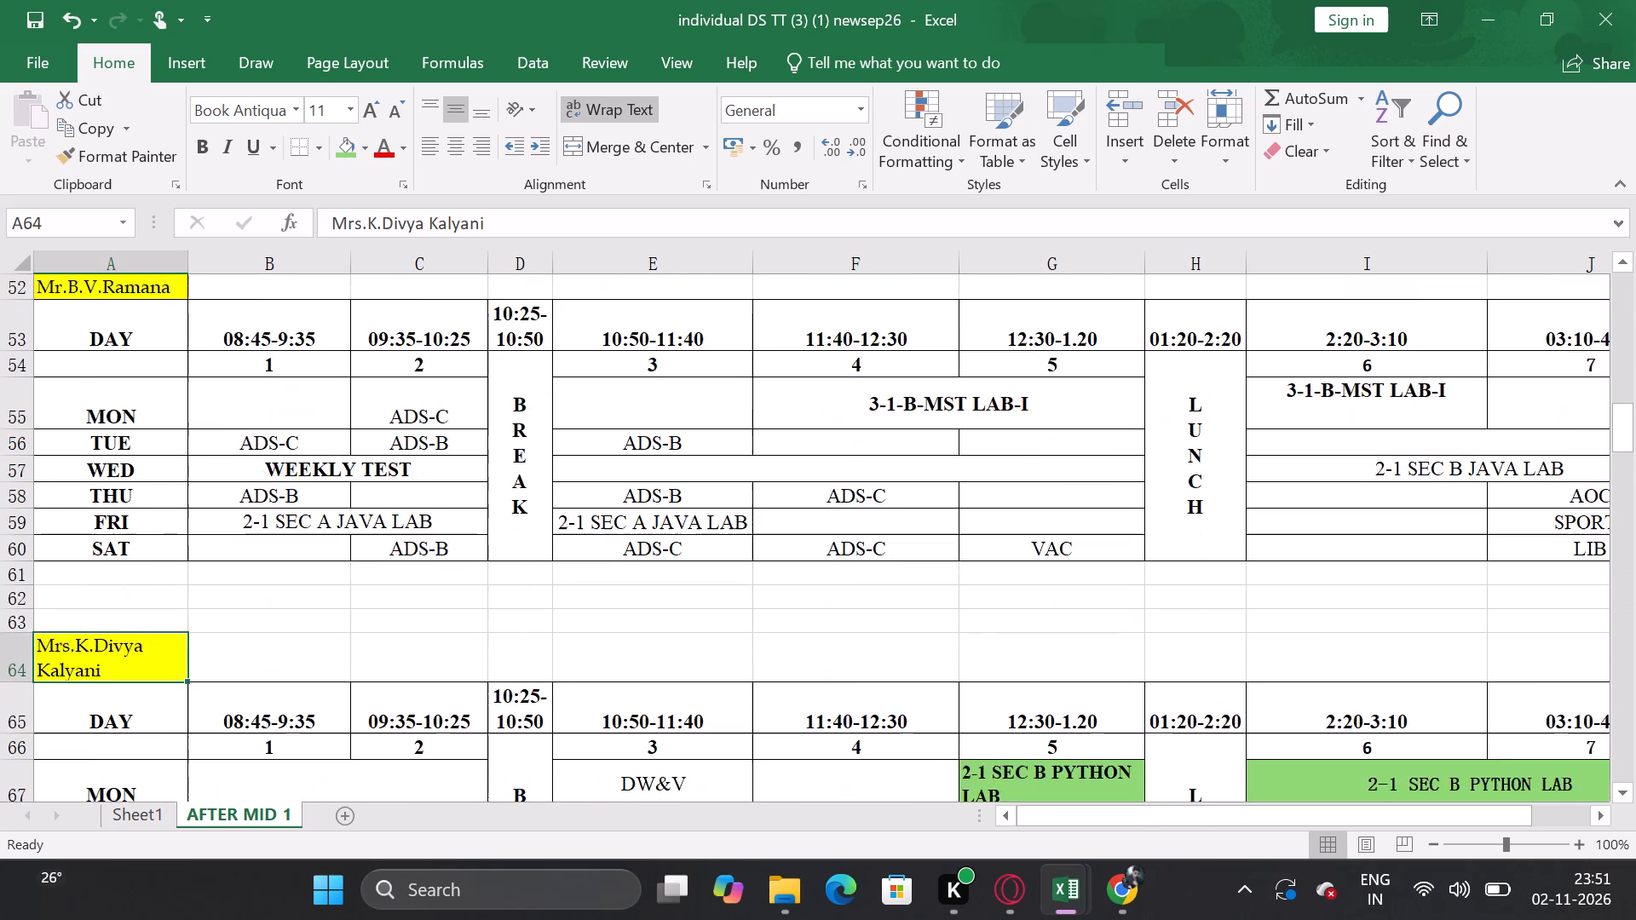
scroll(542, 659, "down", 9)
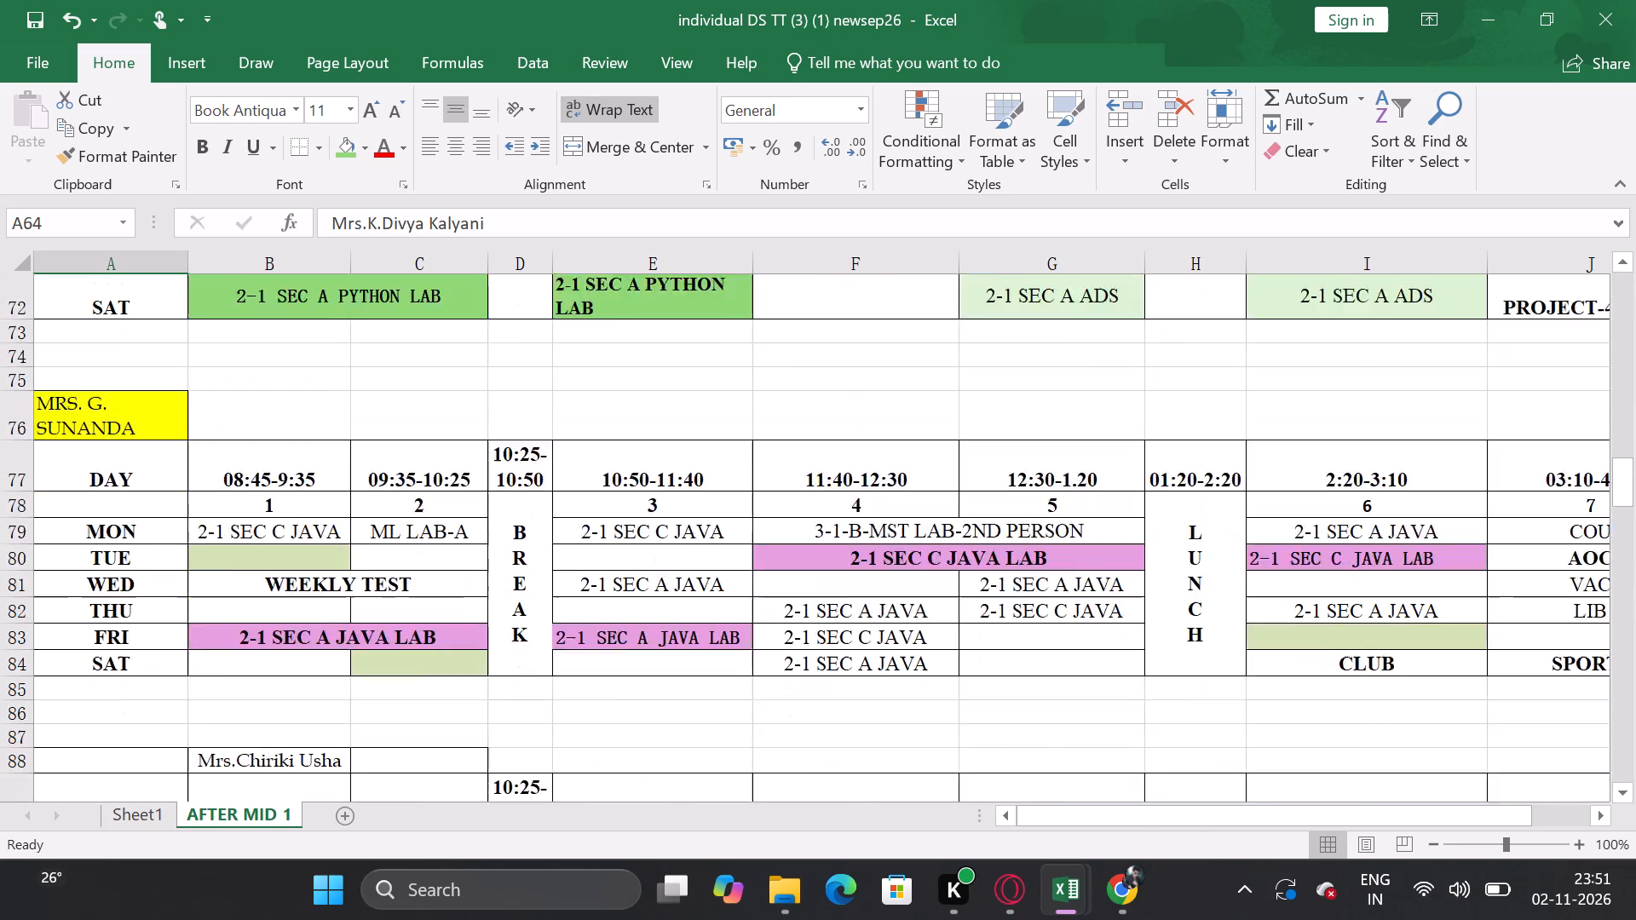
scroll(553, 689, "down", 6)
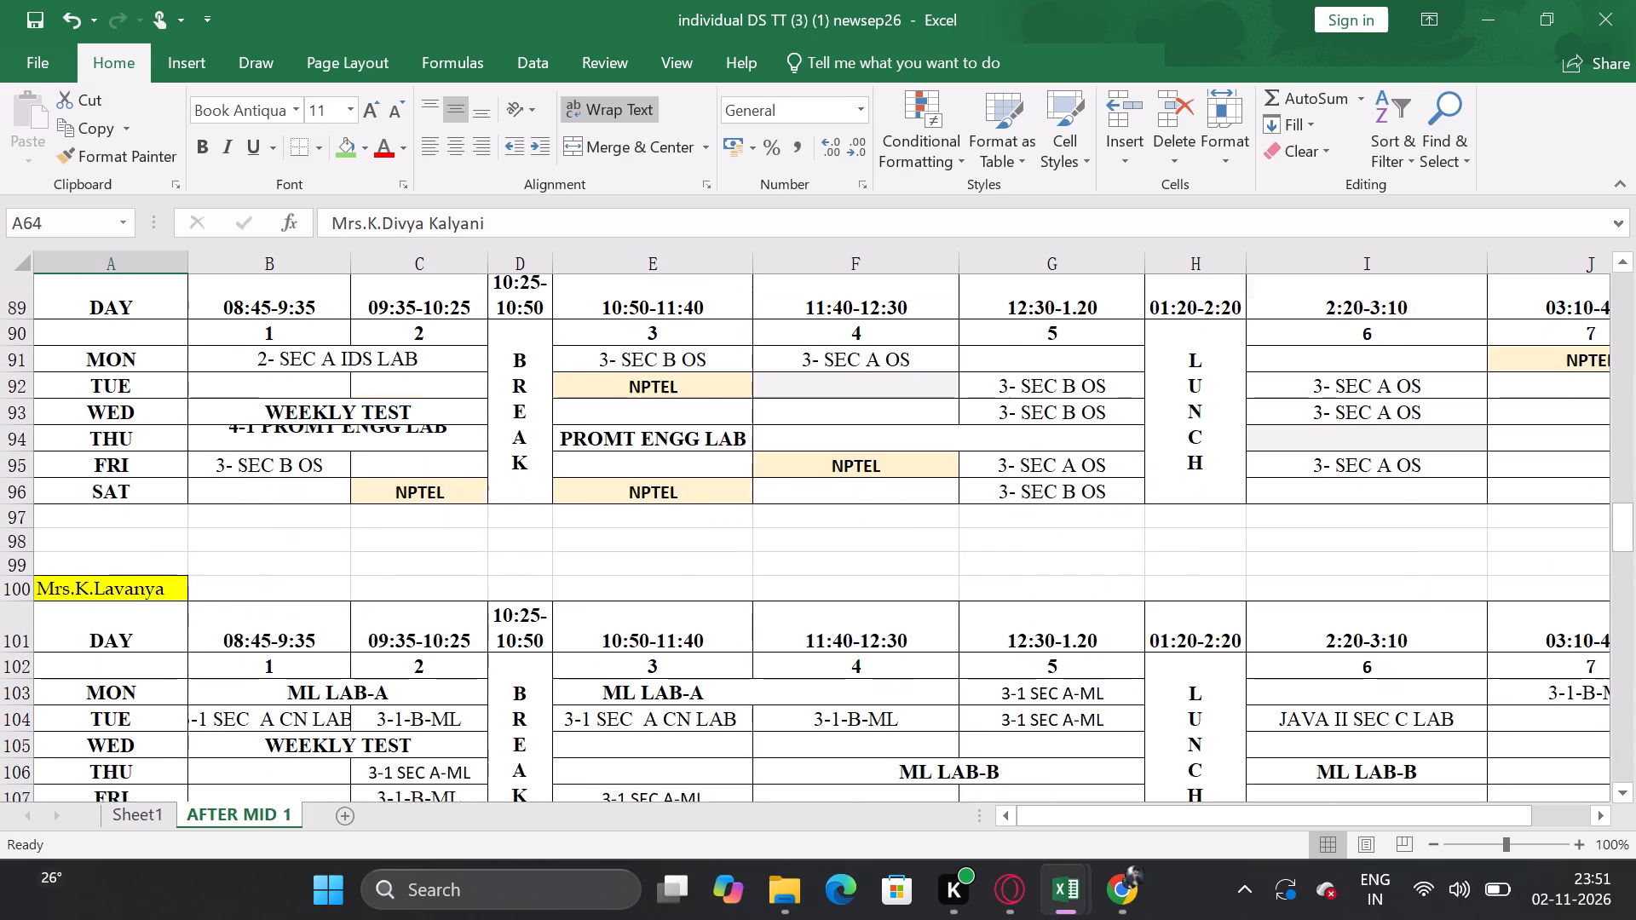
scroll(562, 696, "down", 5)
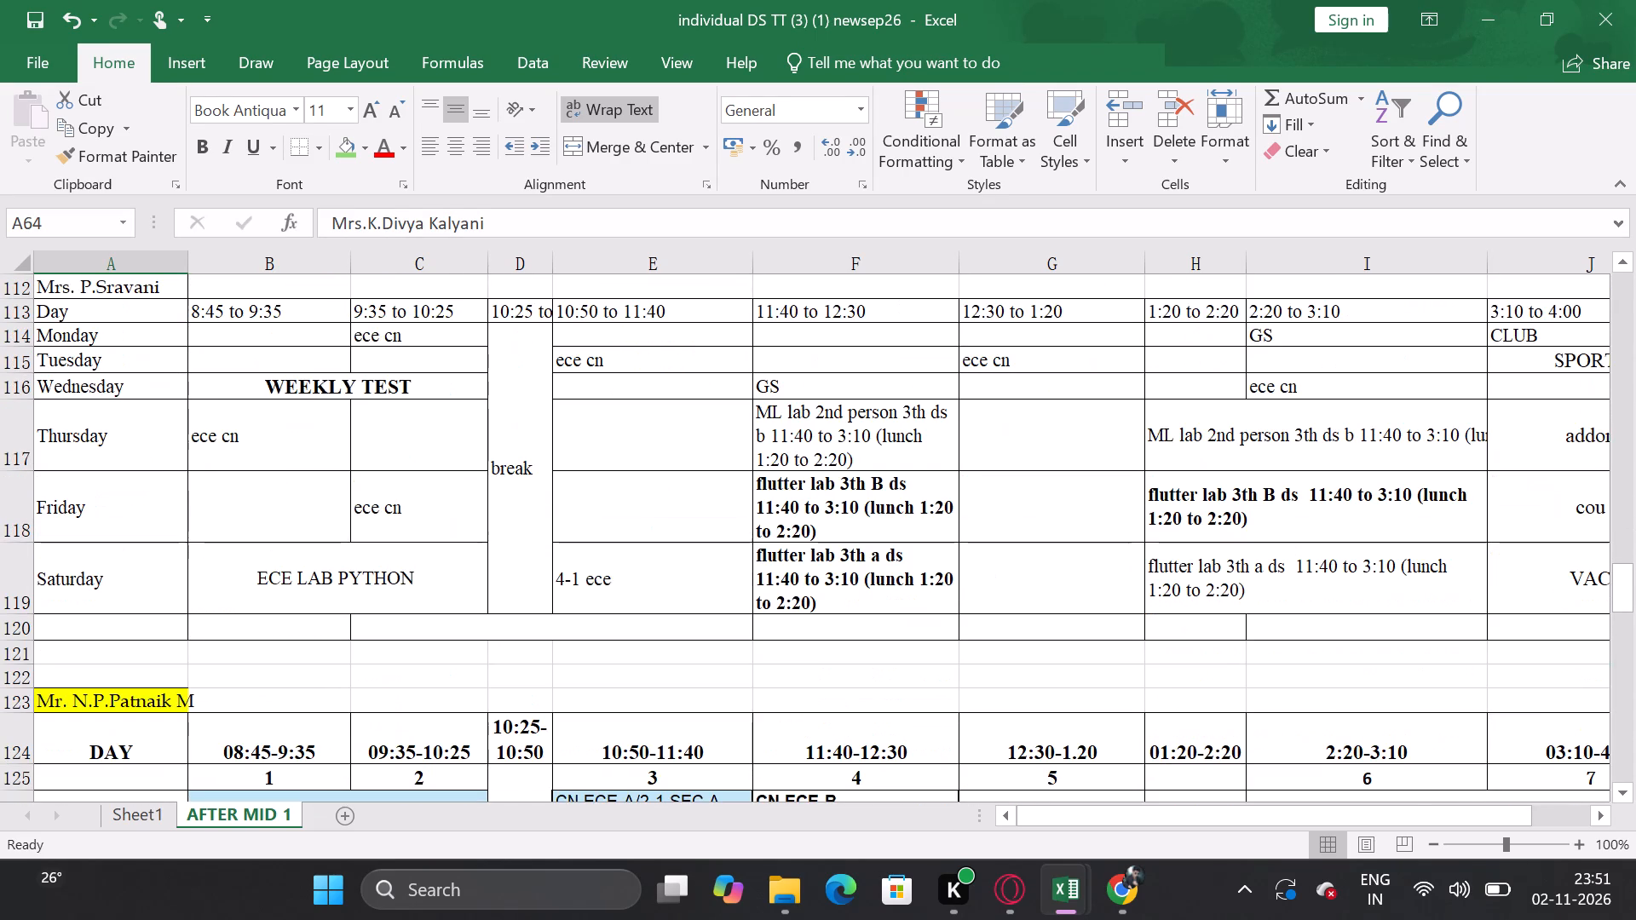
scroll(564, 700, "down", 3)
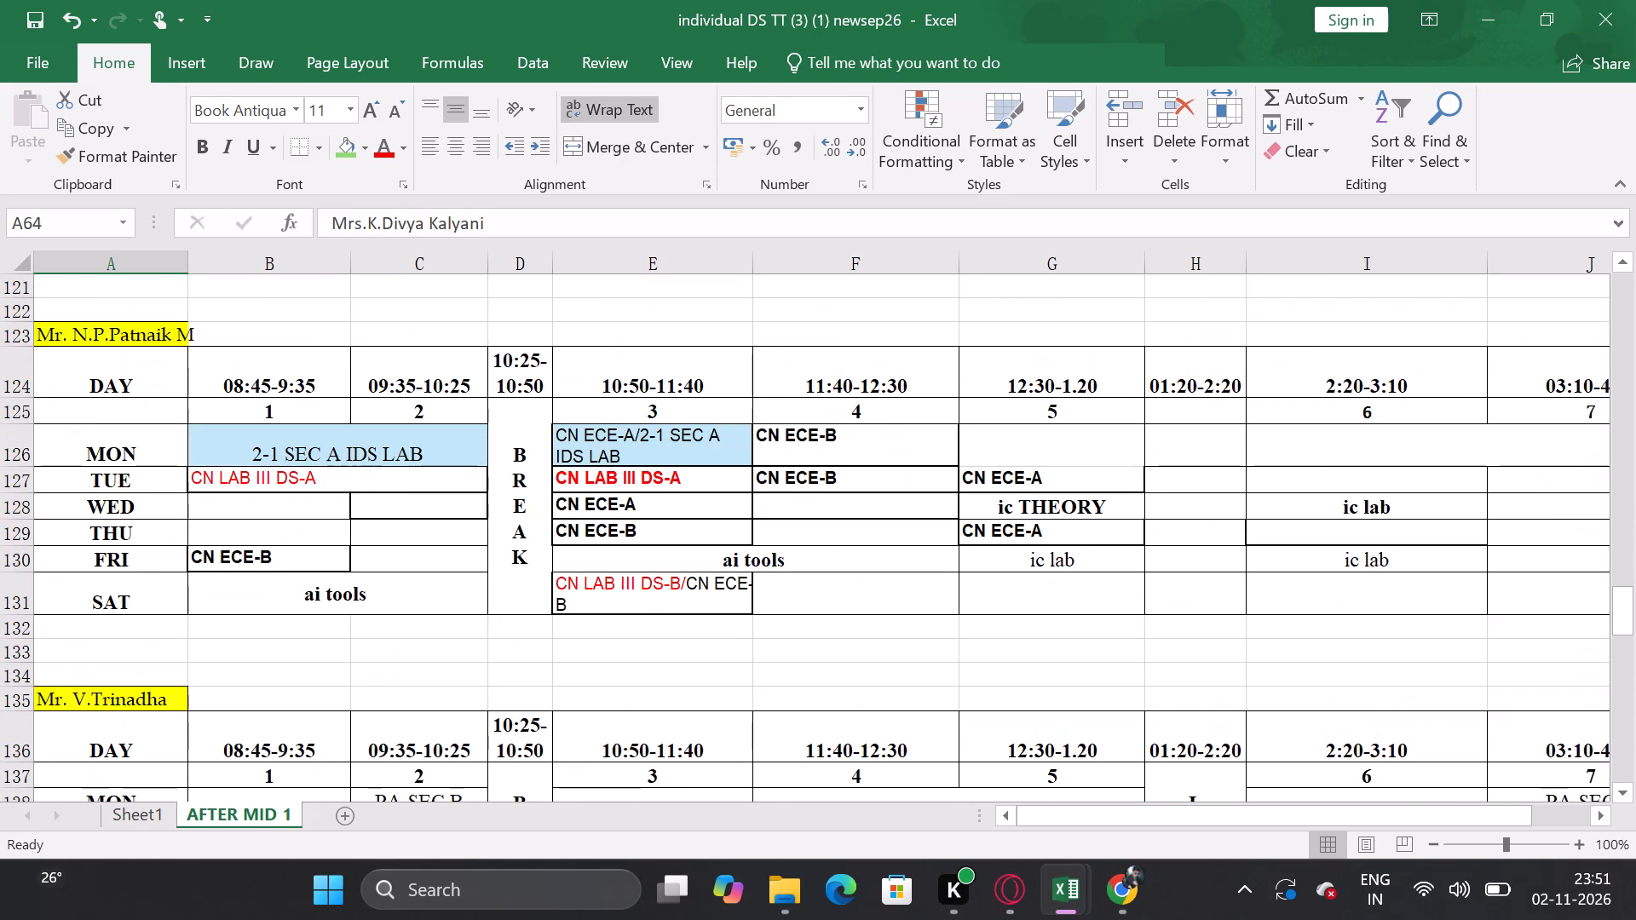
scroll(566, 705, "down", 3)
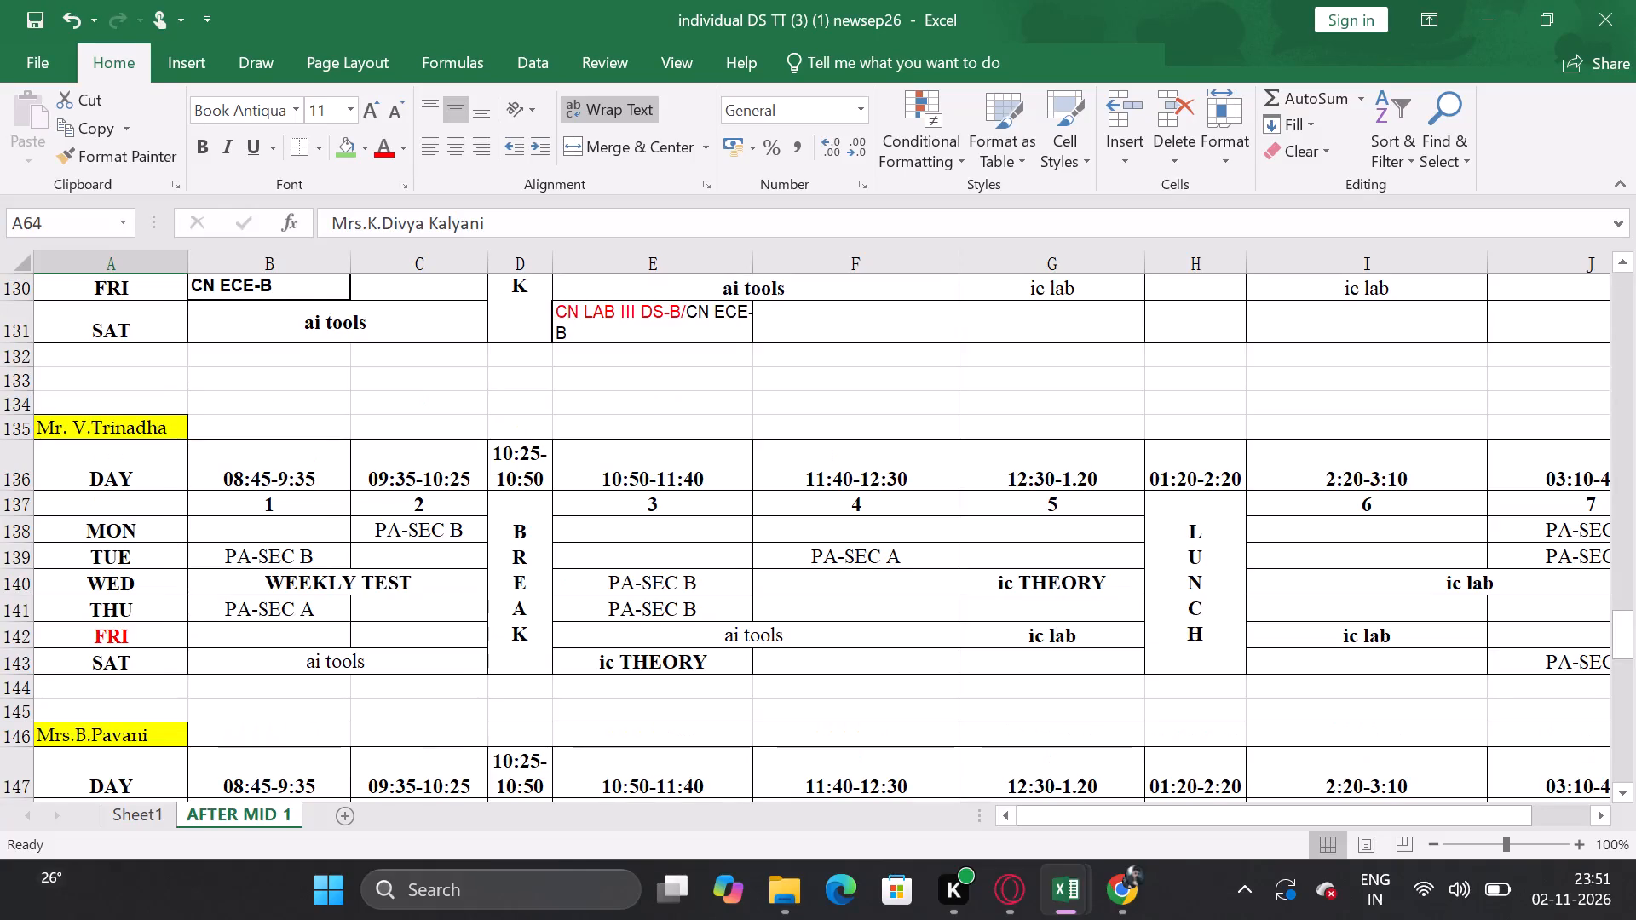
In the invigilation list, assign the ninth faculty member a duty on 07-11-2026 by entering 1 in cell G15.
left_click(1074, 883)
left_click(1062, 781)
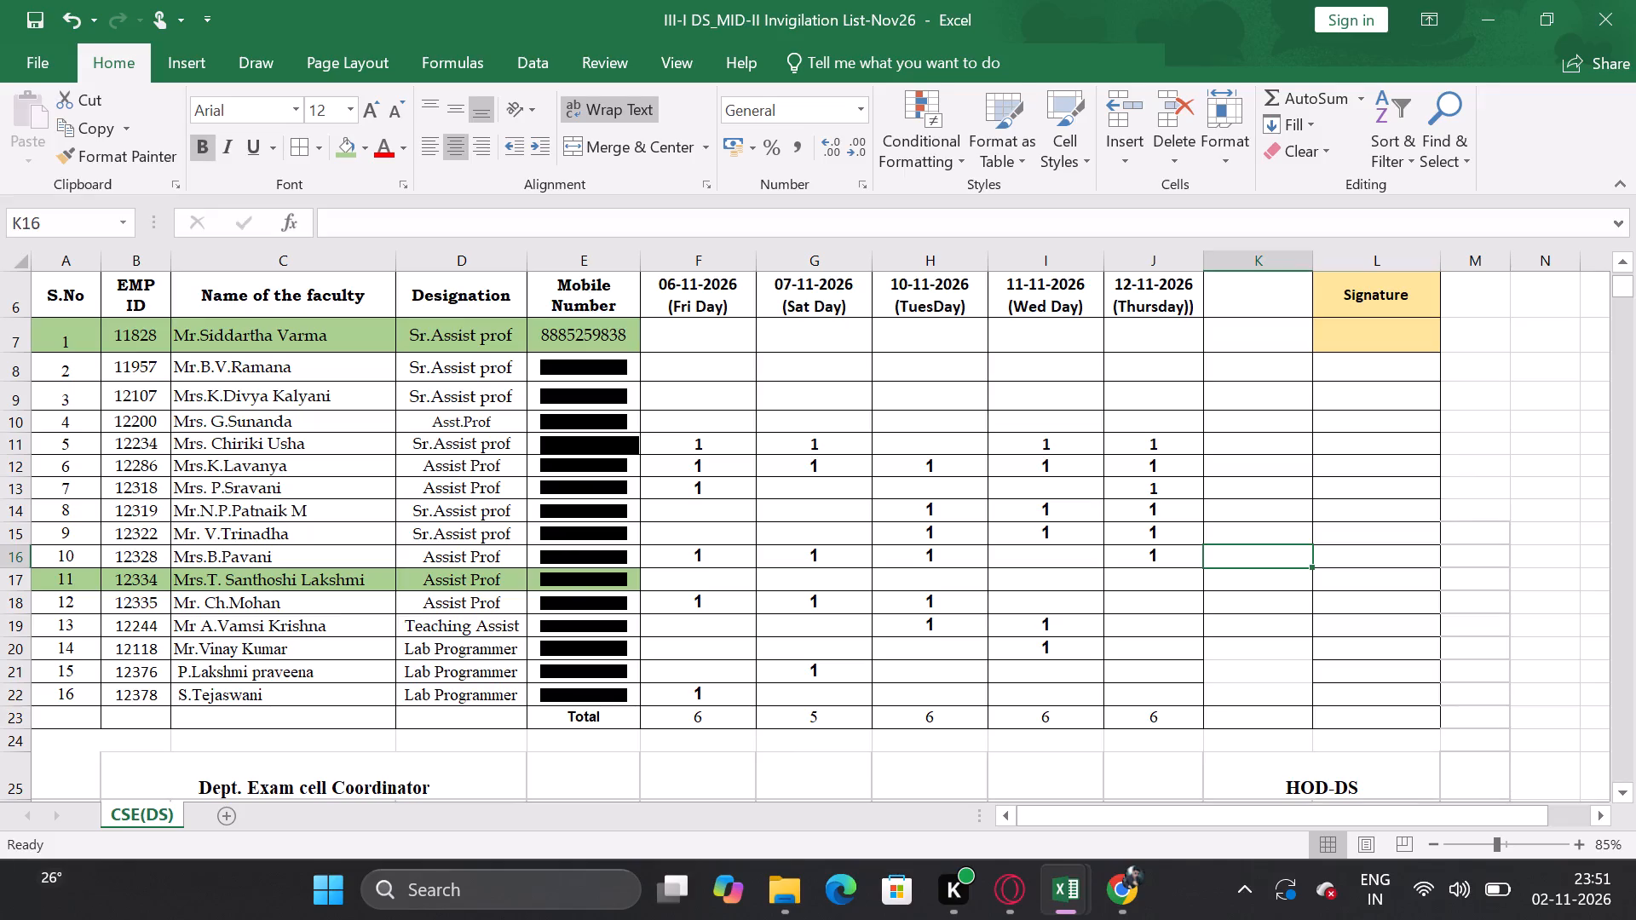
left_click(833, 536)
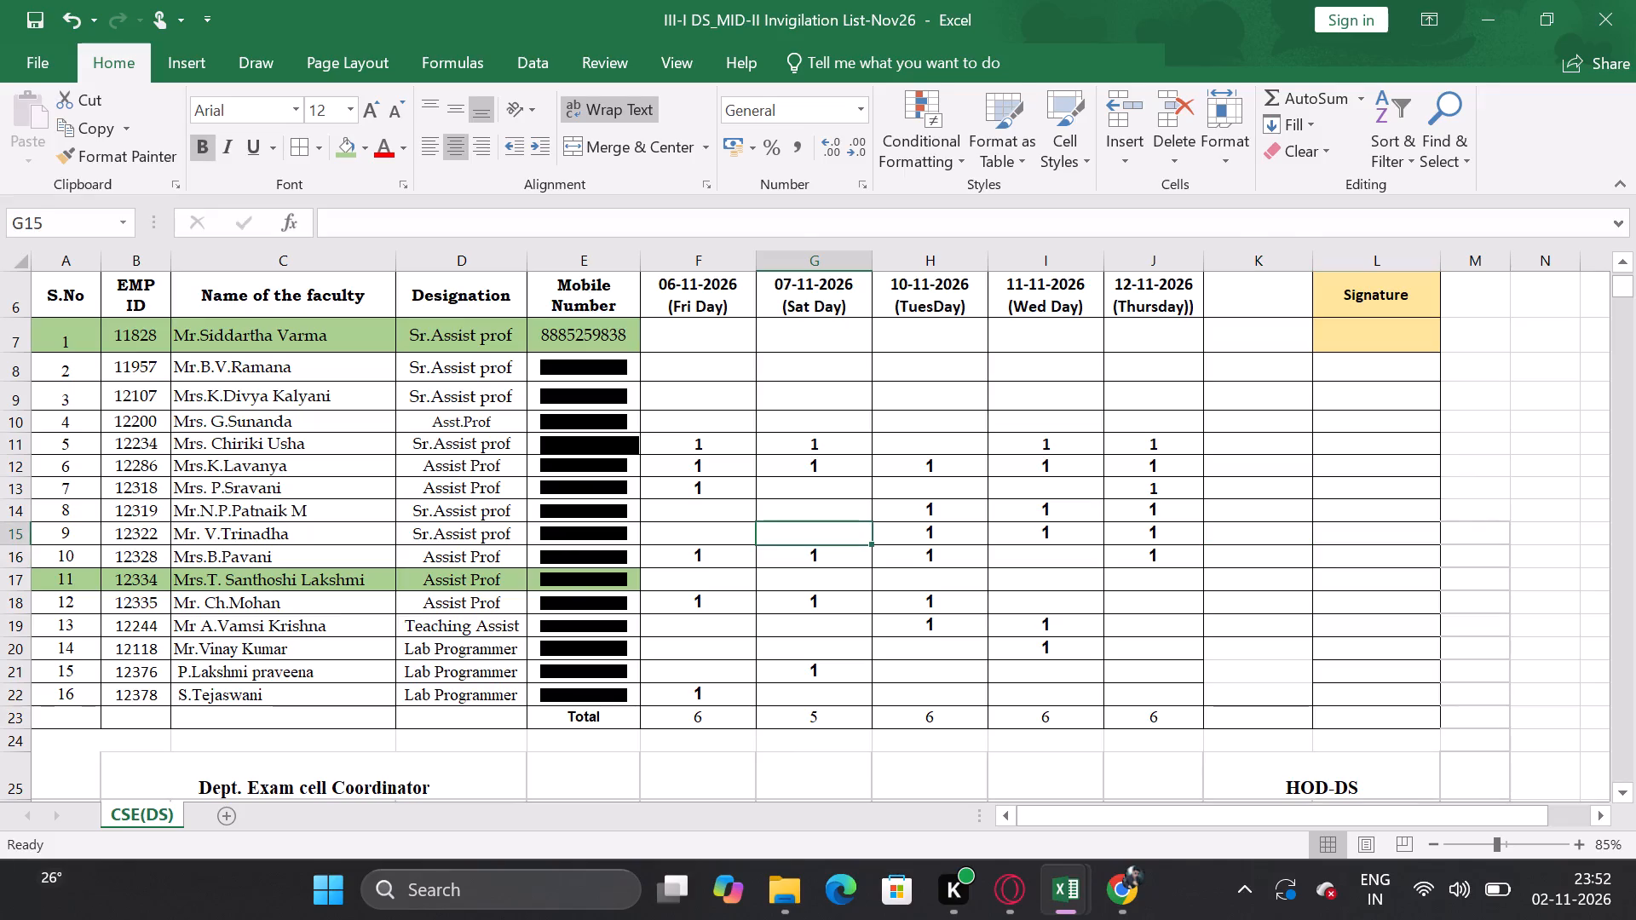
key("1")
left_click(1341, 639)
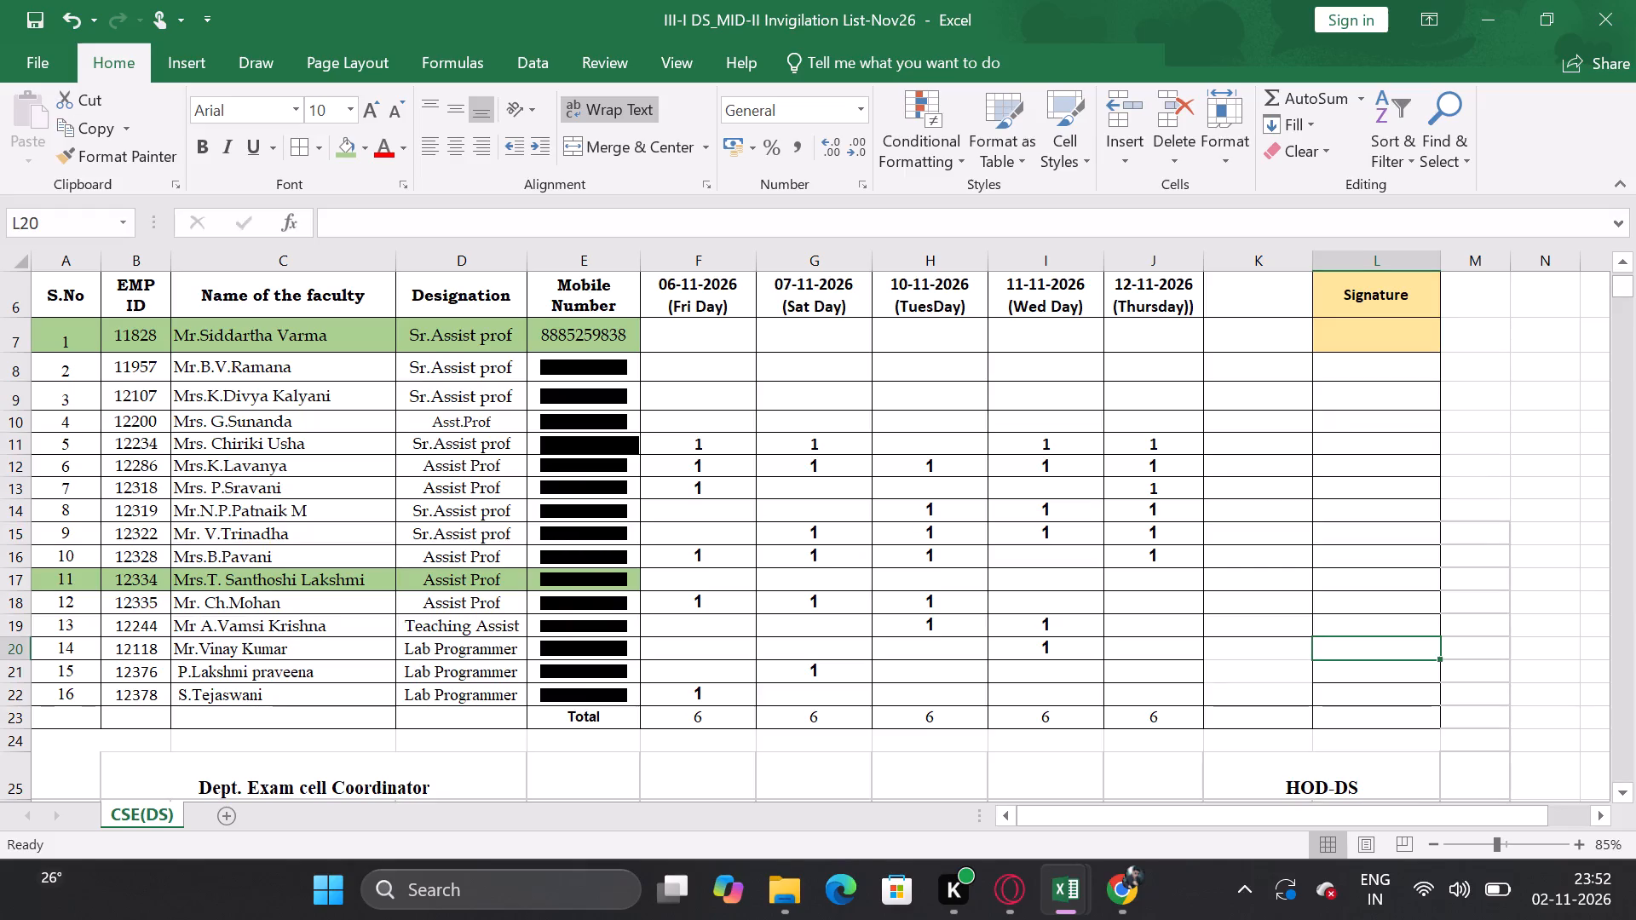
Move the sixth faculty member's 12-11-2026 duty to the last lab programmer by clearing J12 and entering 1 in J22.
left_click(1123, 465)
key("BackSpace")
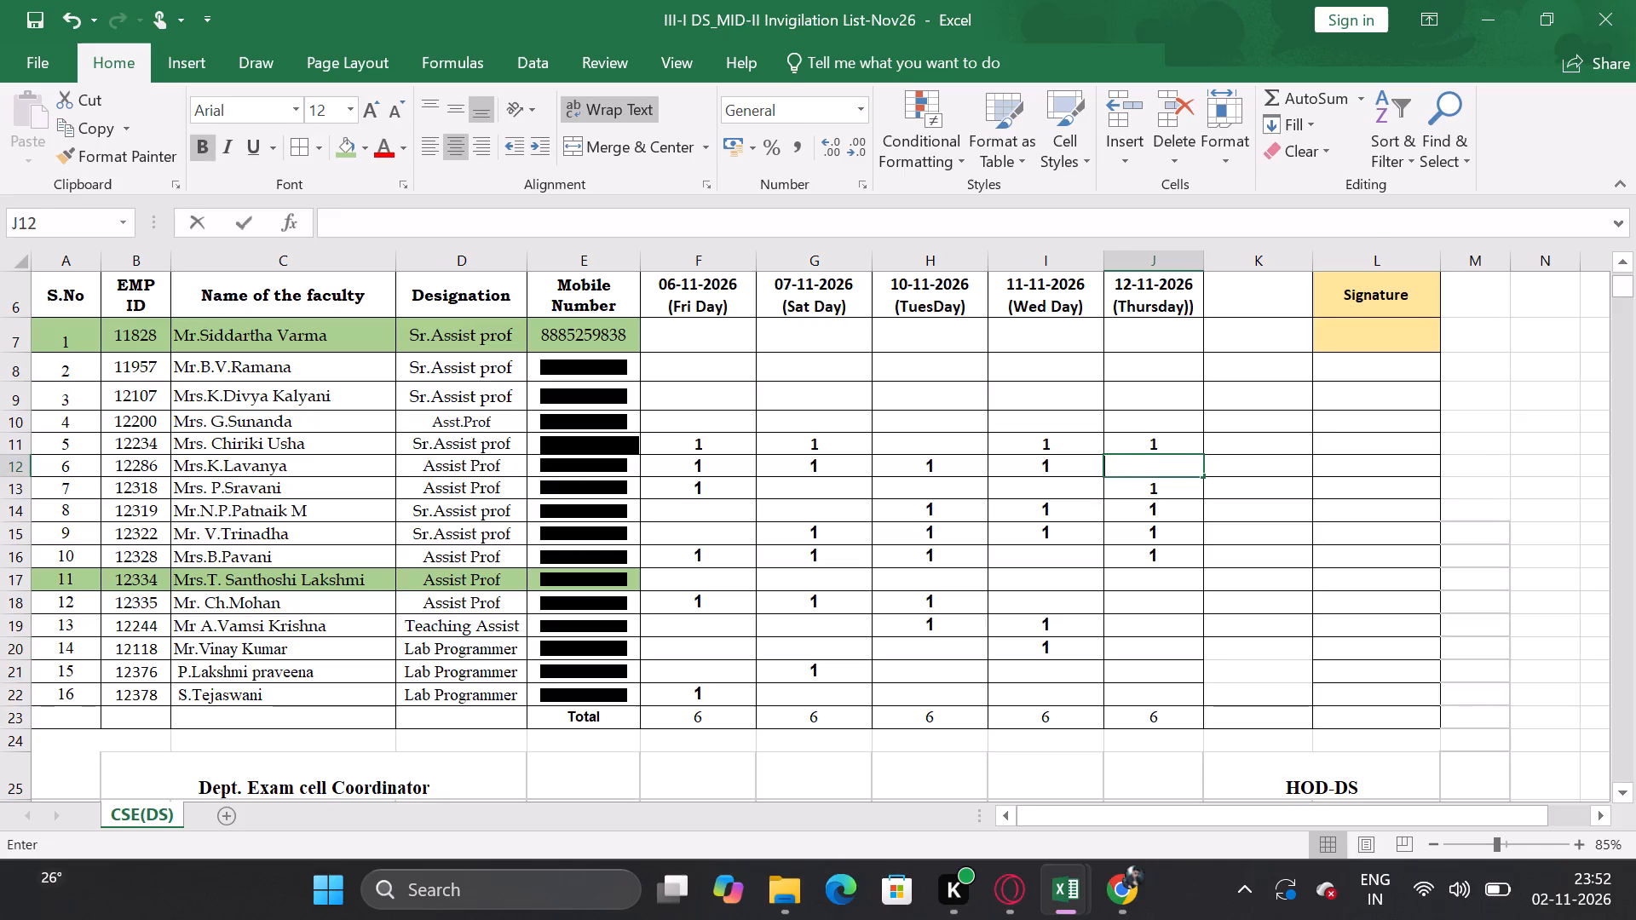
left_click(1143, 694)
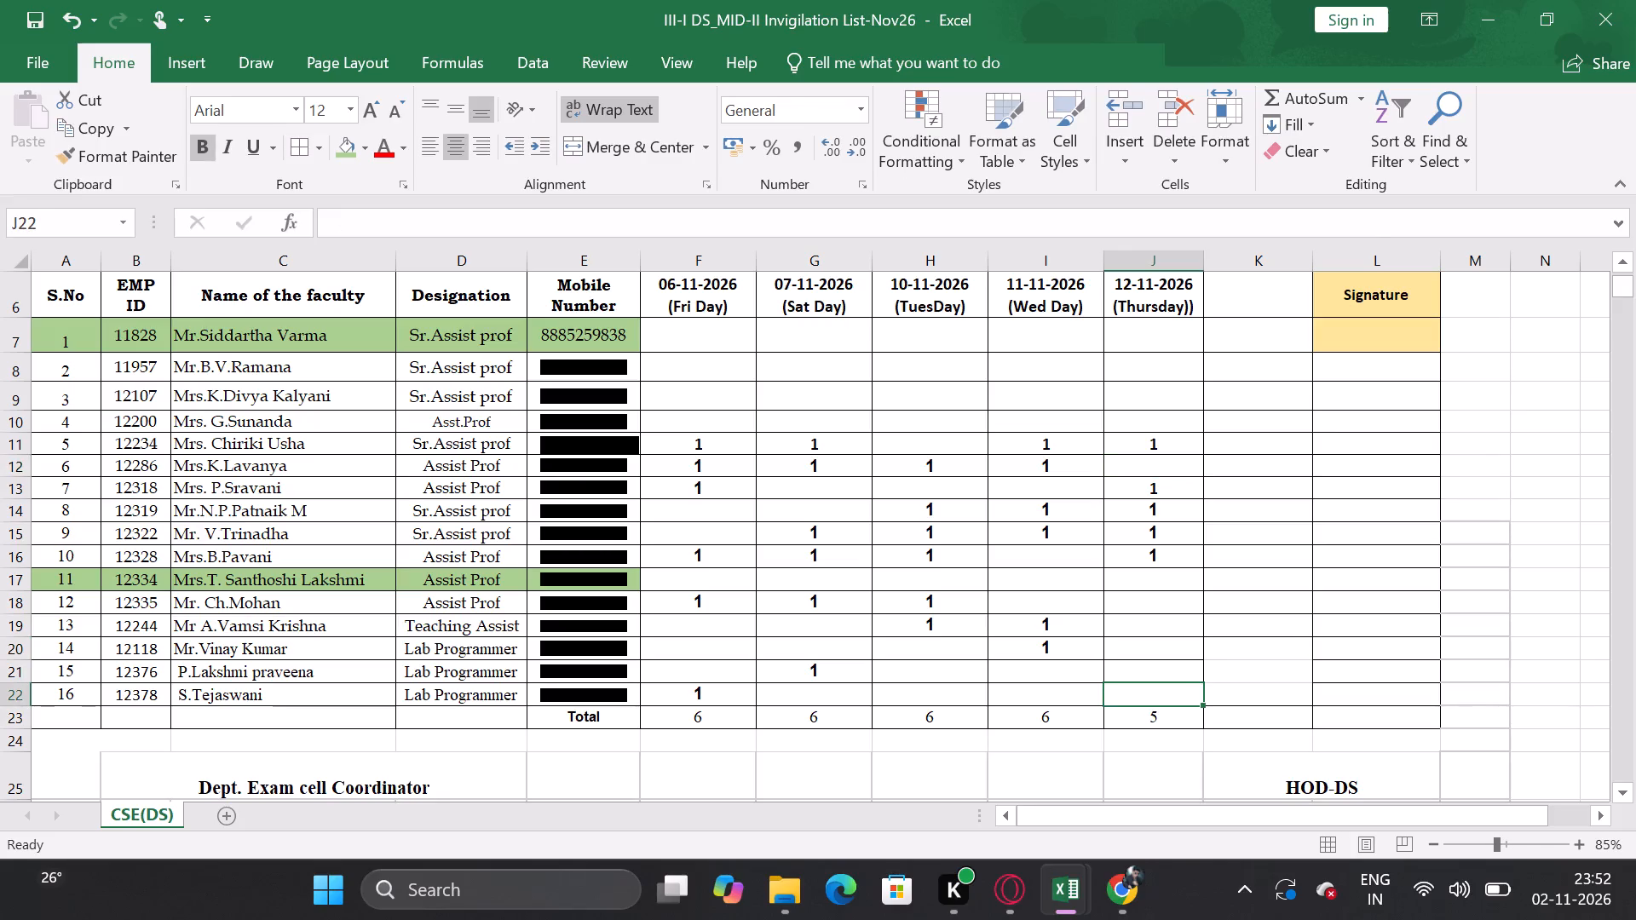
key("1")
left_click(1359, 679)
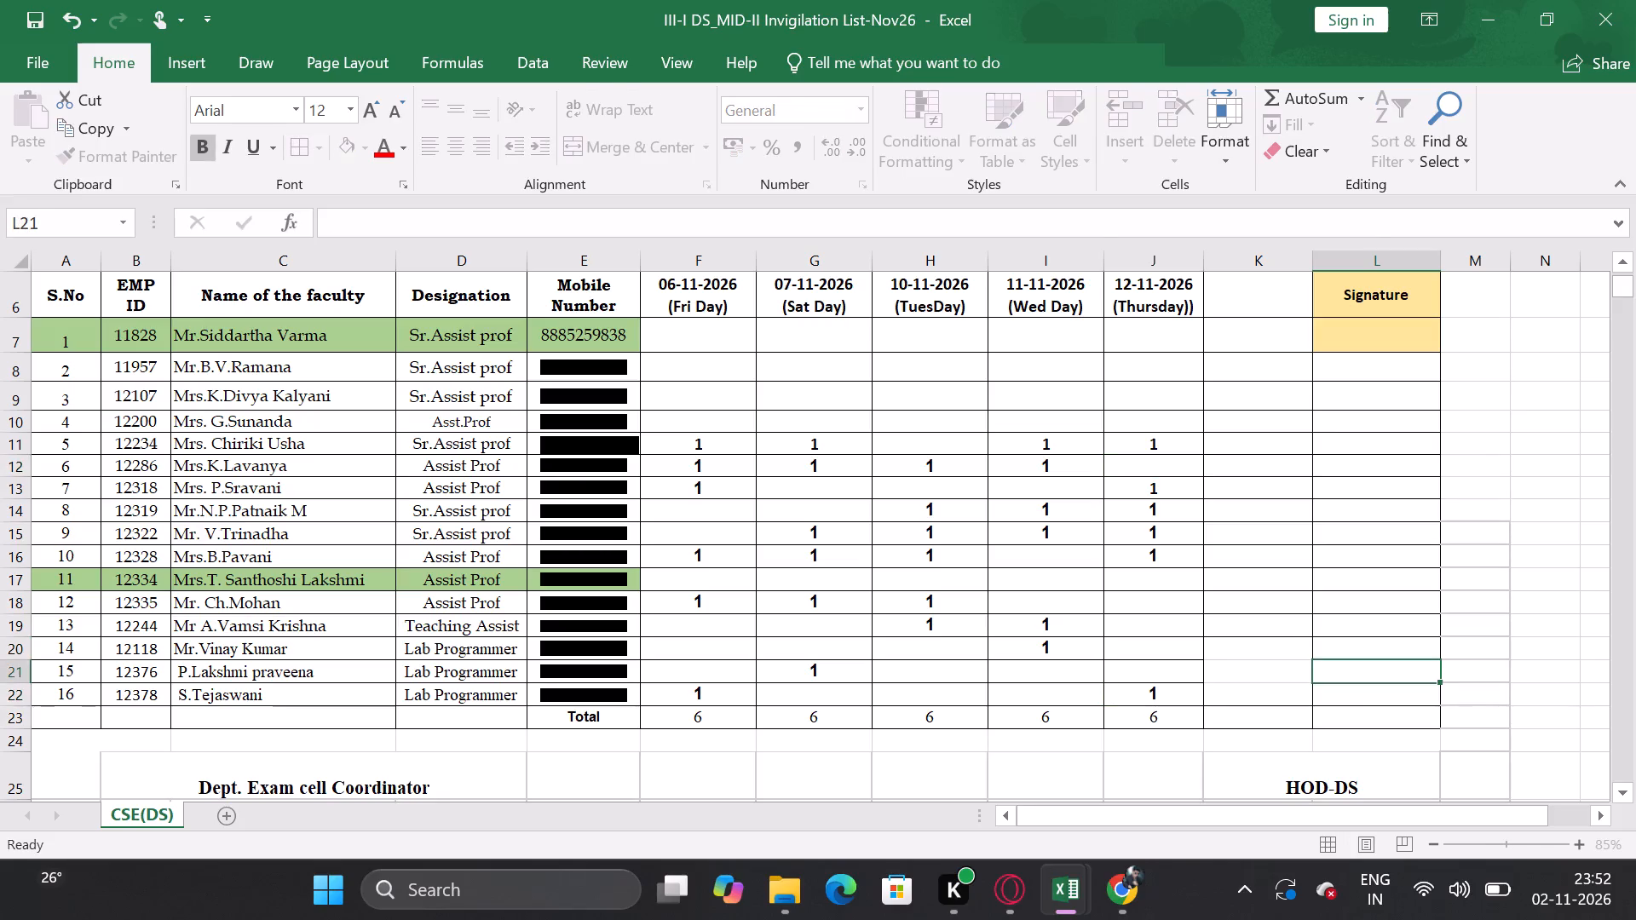
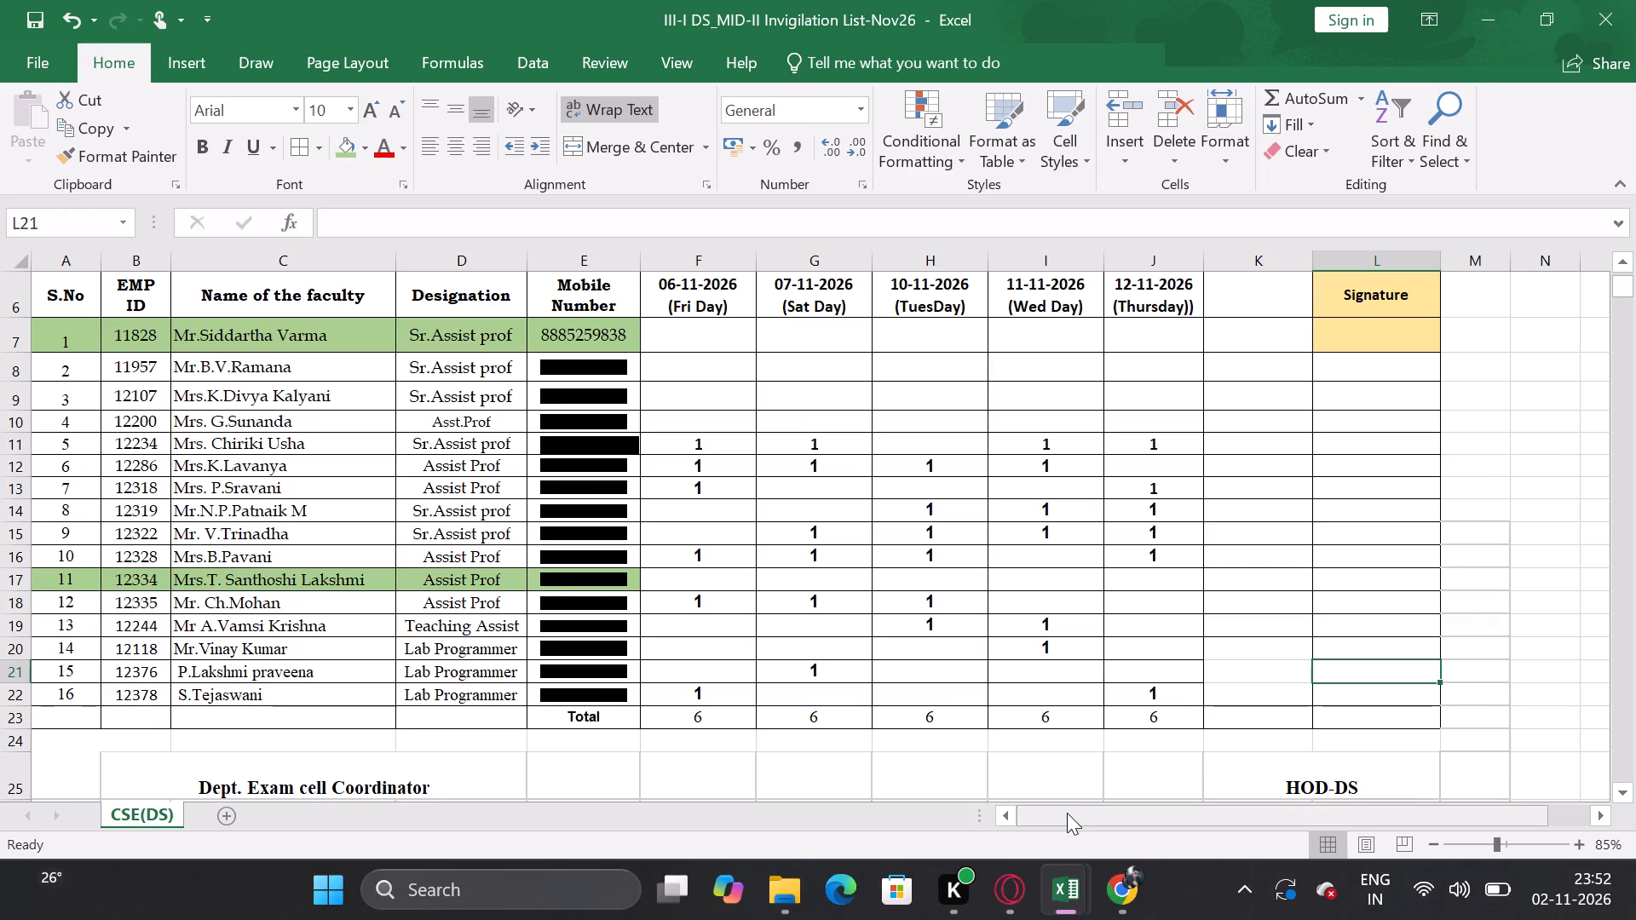
Move the eighth faculty member's 10-11-2026 duty to the fourteenth by clearing H14 and entering 1 in H20.
left_click(1505, 601)
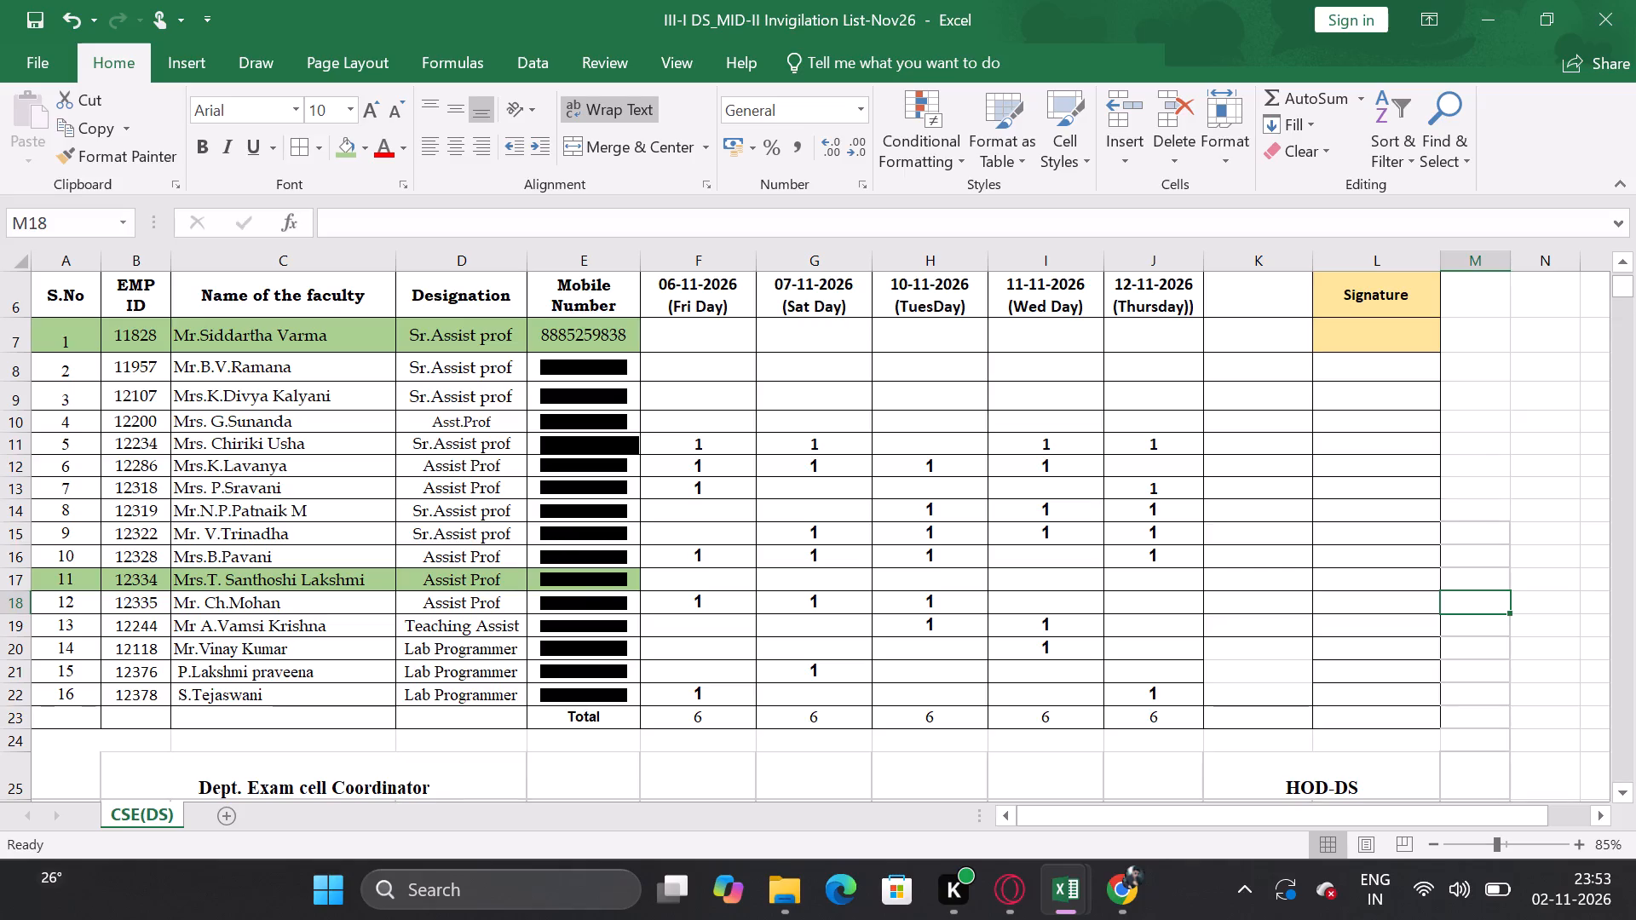
left_click(932, 509)
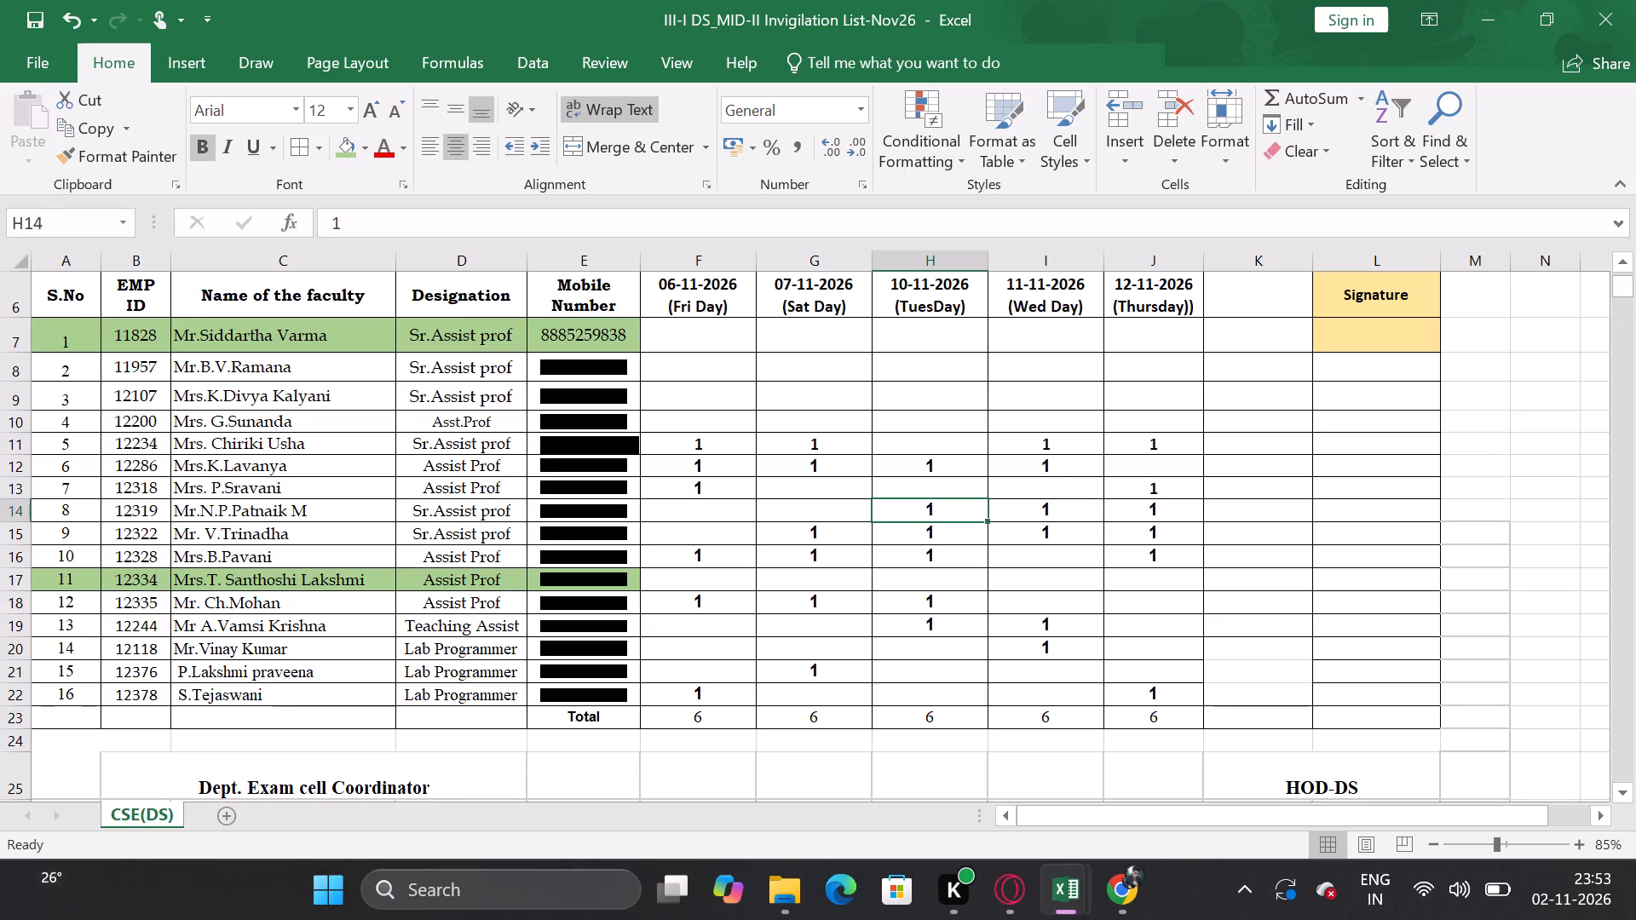
key("BackSpace")
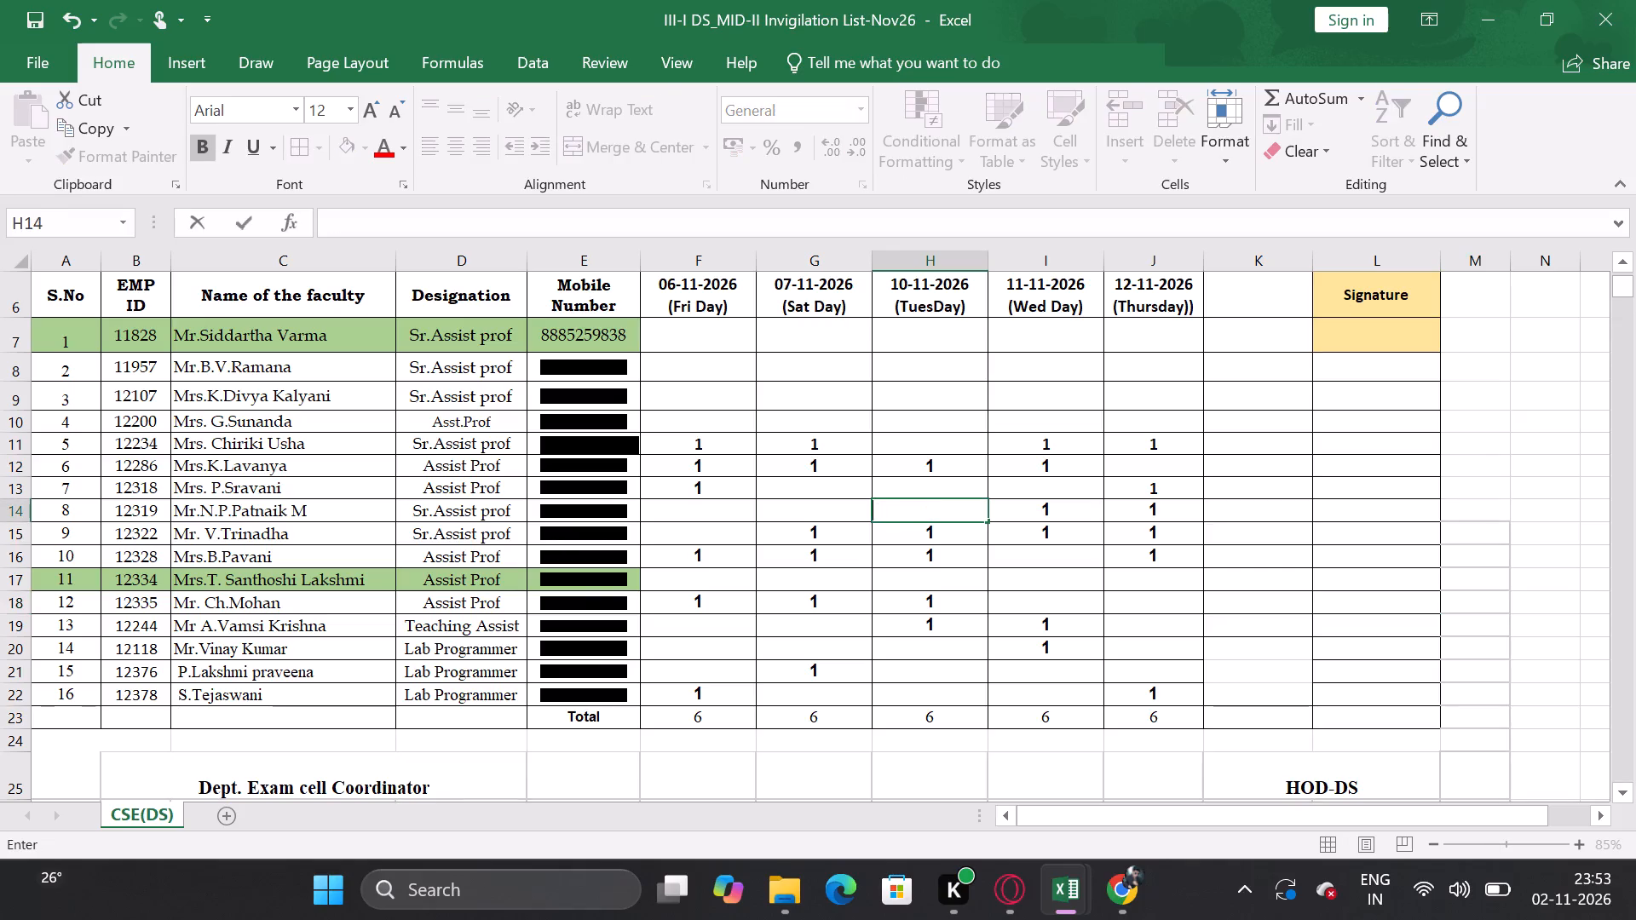
left_click(1263, 619)
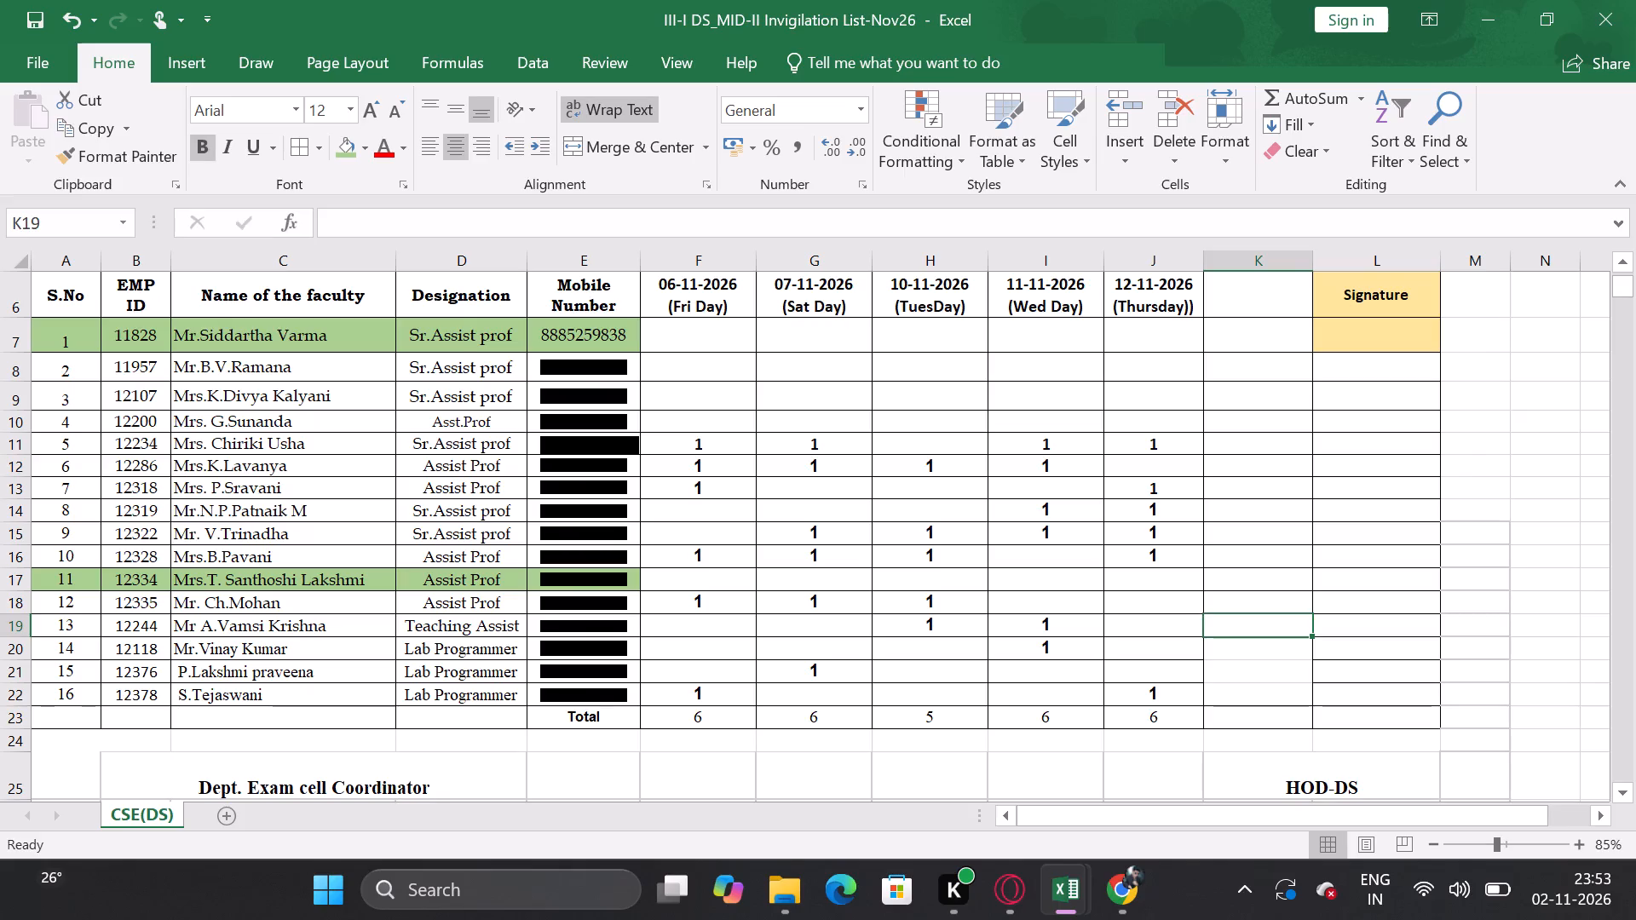
left_click(942, 647)
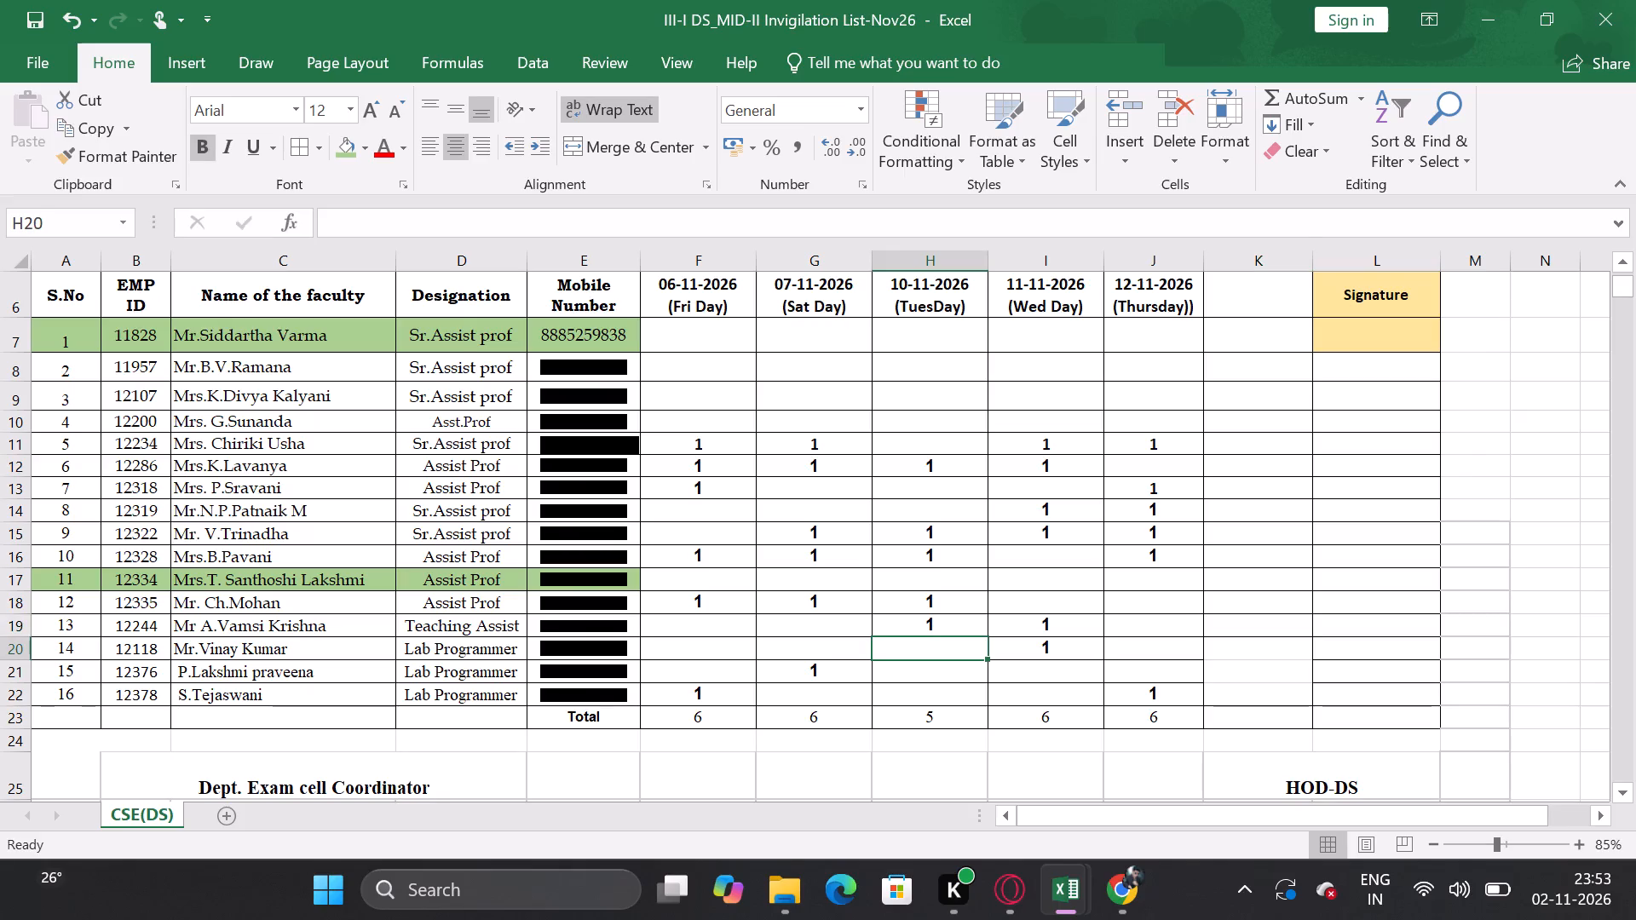
key("1")
left_click(1380, 690)
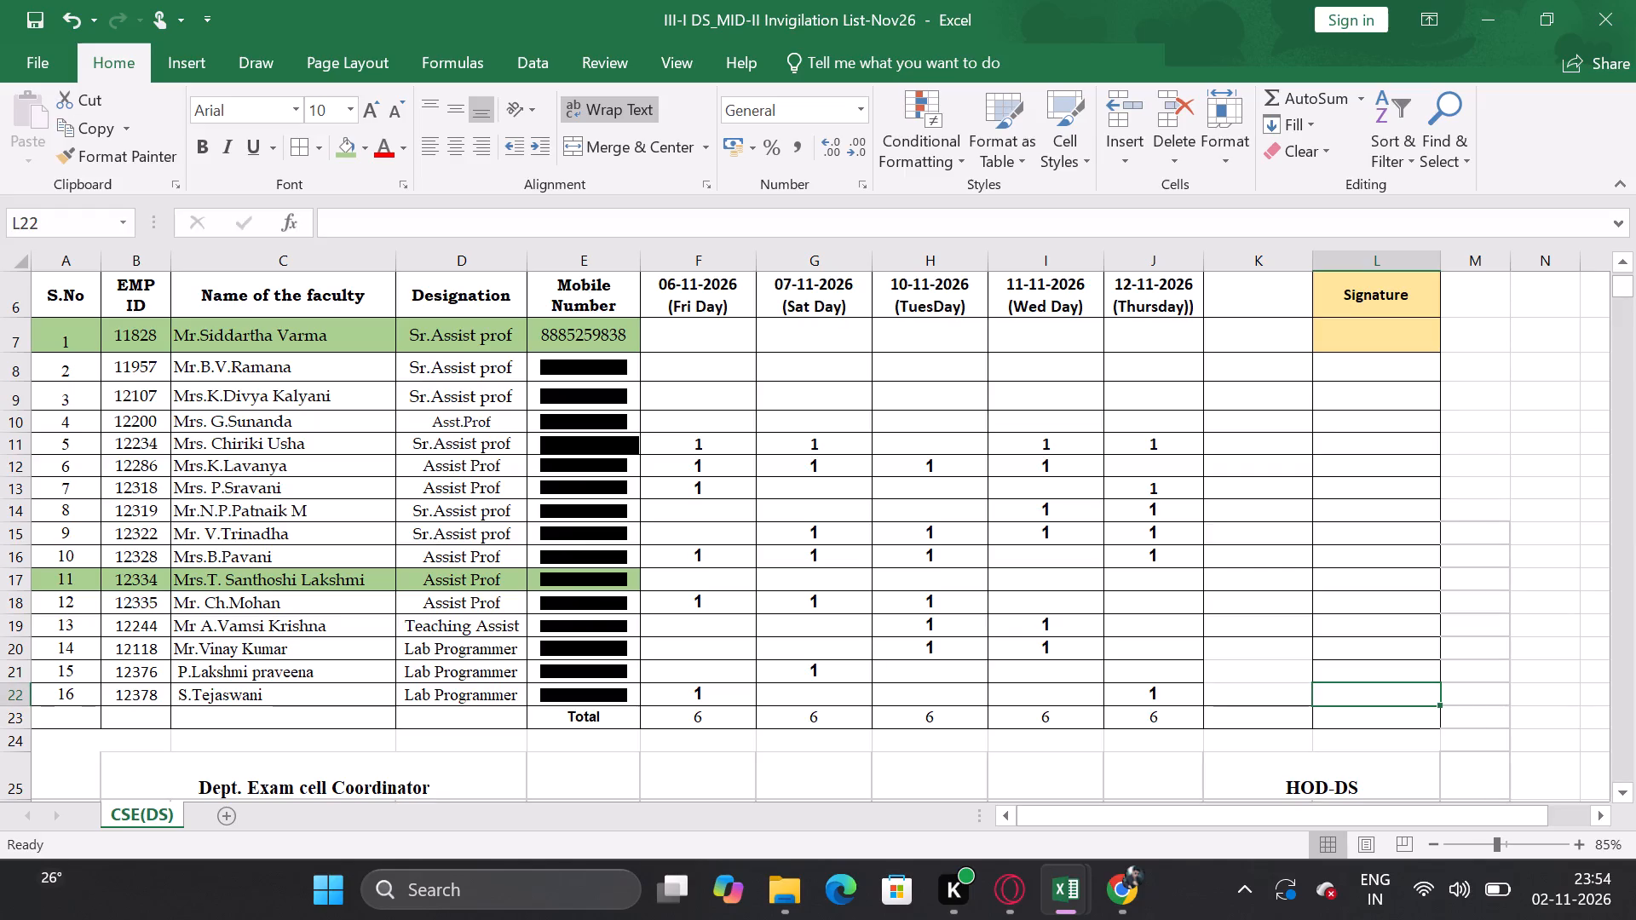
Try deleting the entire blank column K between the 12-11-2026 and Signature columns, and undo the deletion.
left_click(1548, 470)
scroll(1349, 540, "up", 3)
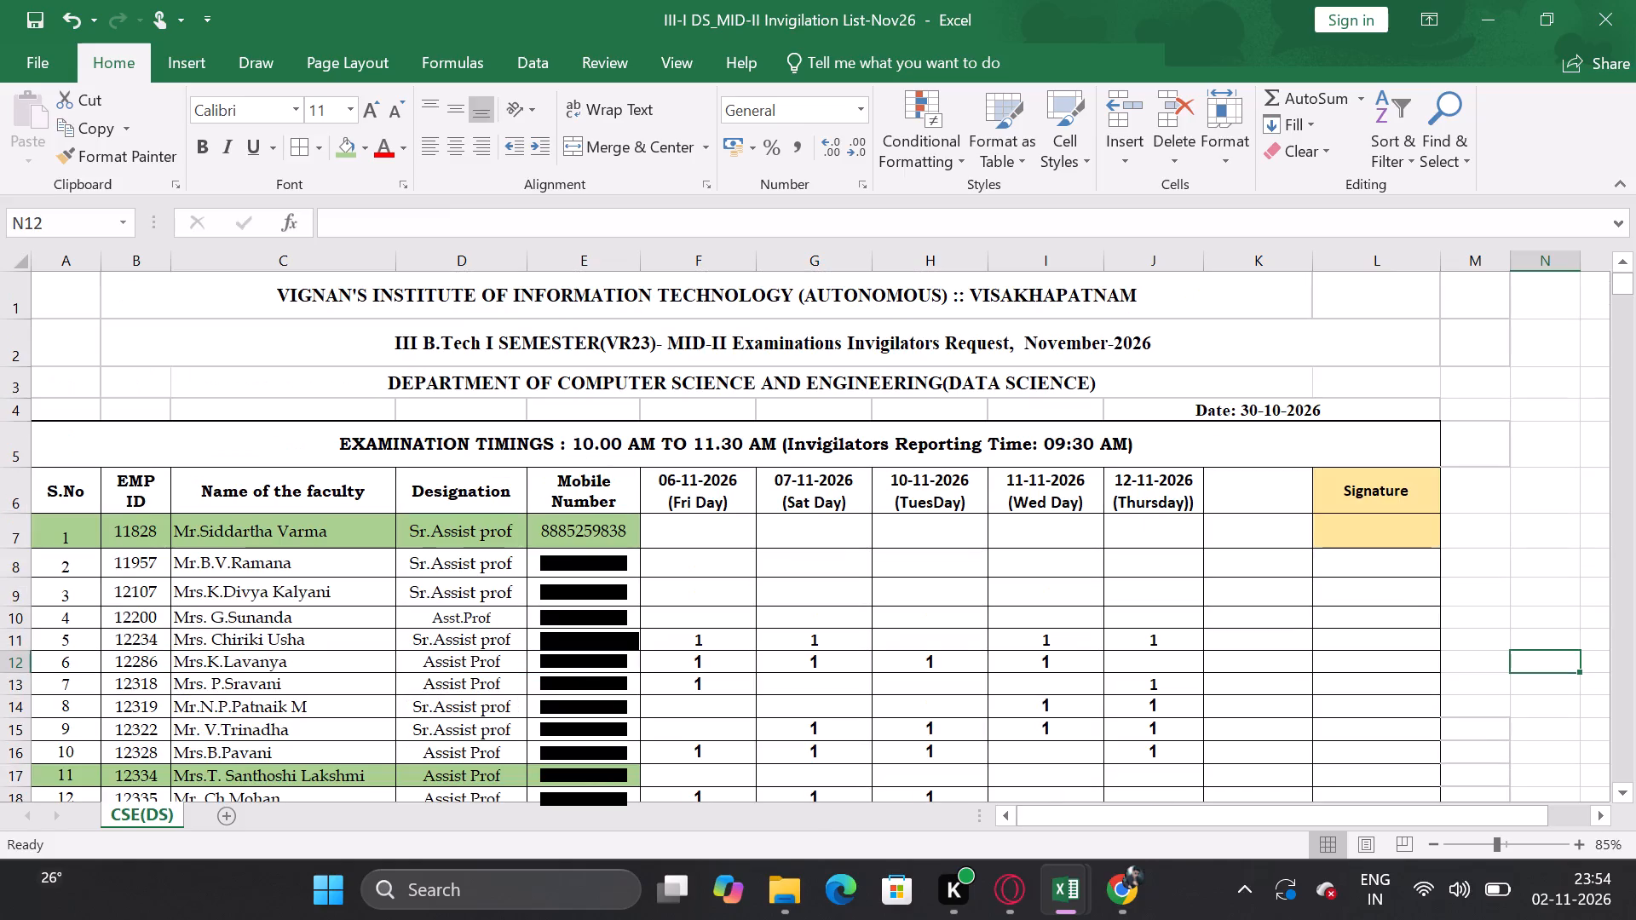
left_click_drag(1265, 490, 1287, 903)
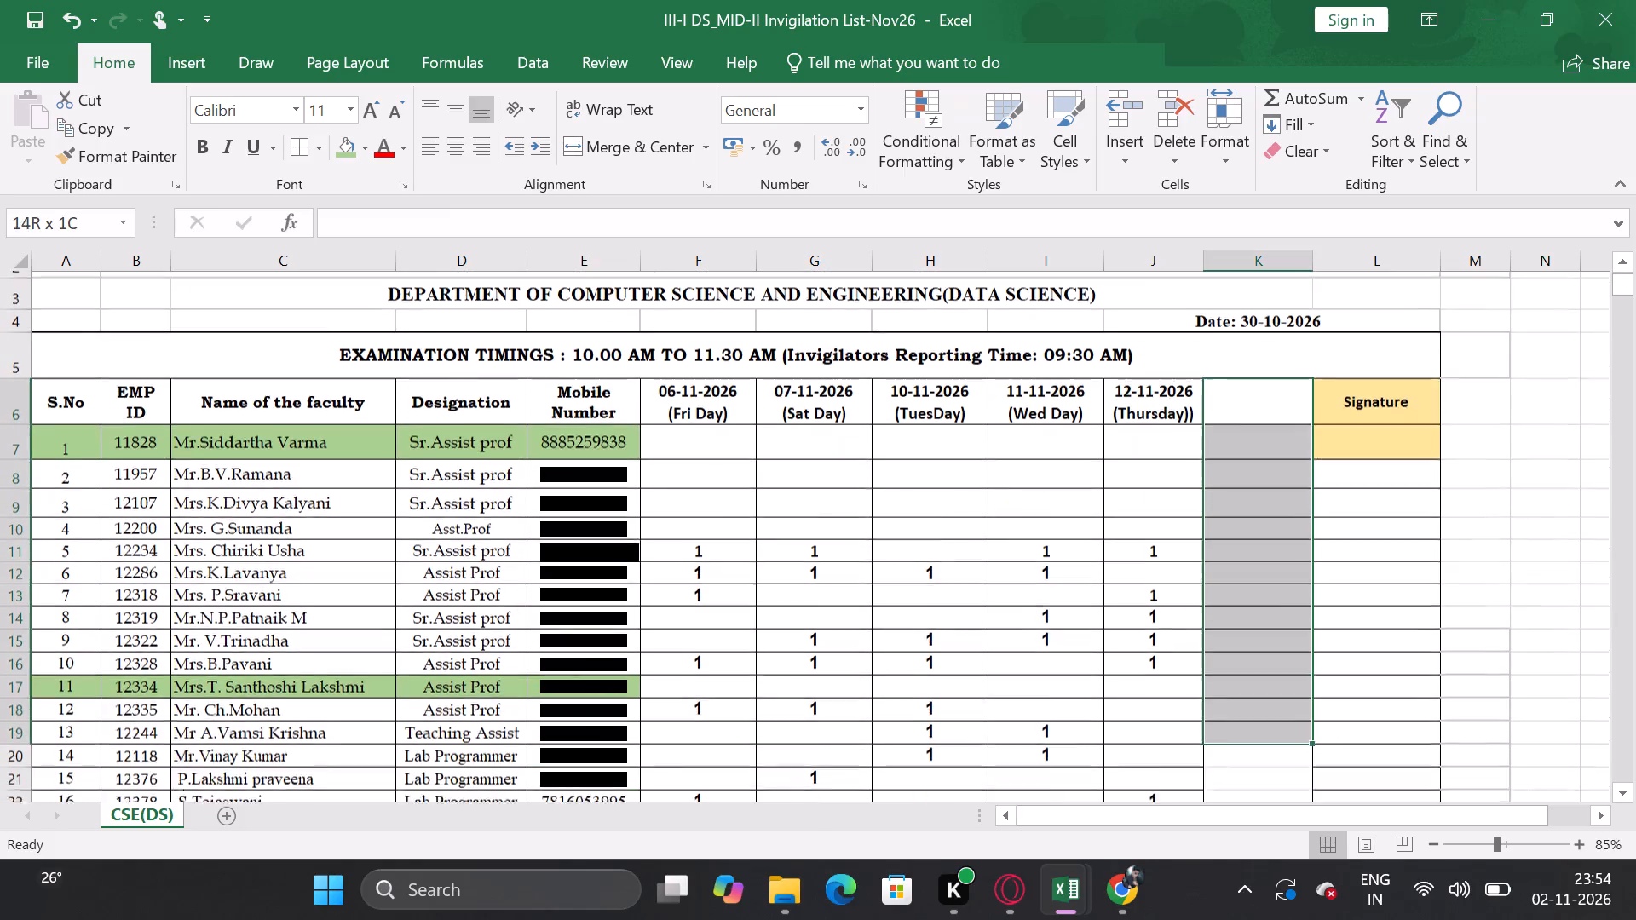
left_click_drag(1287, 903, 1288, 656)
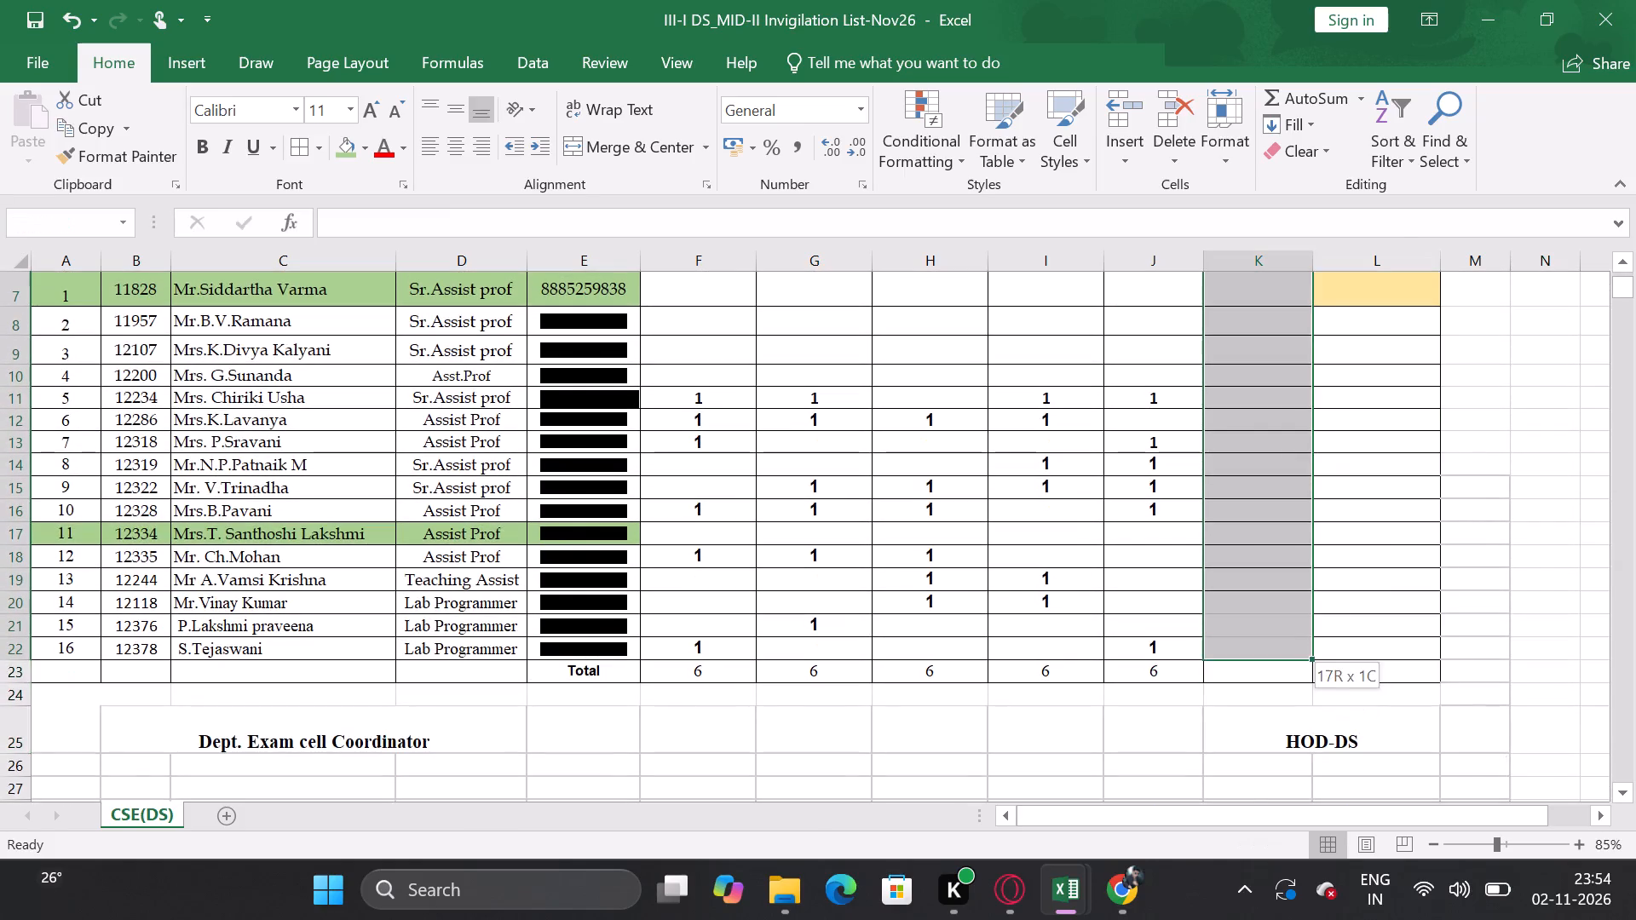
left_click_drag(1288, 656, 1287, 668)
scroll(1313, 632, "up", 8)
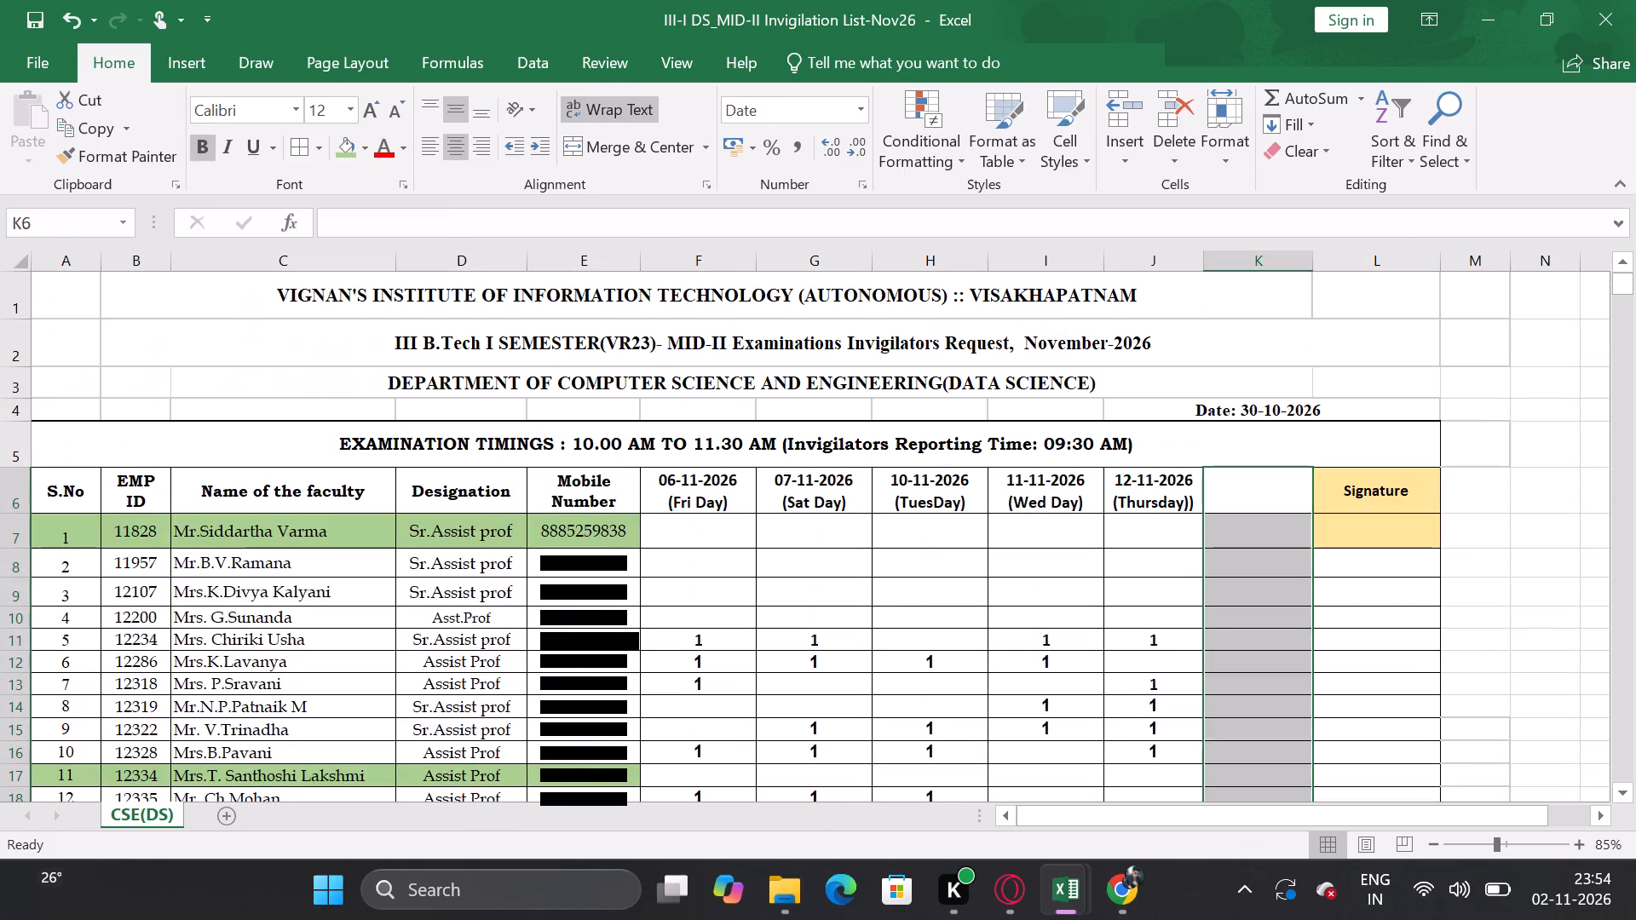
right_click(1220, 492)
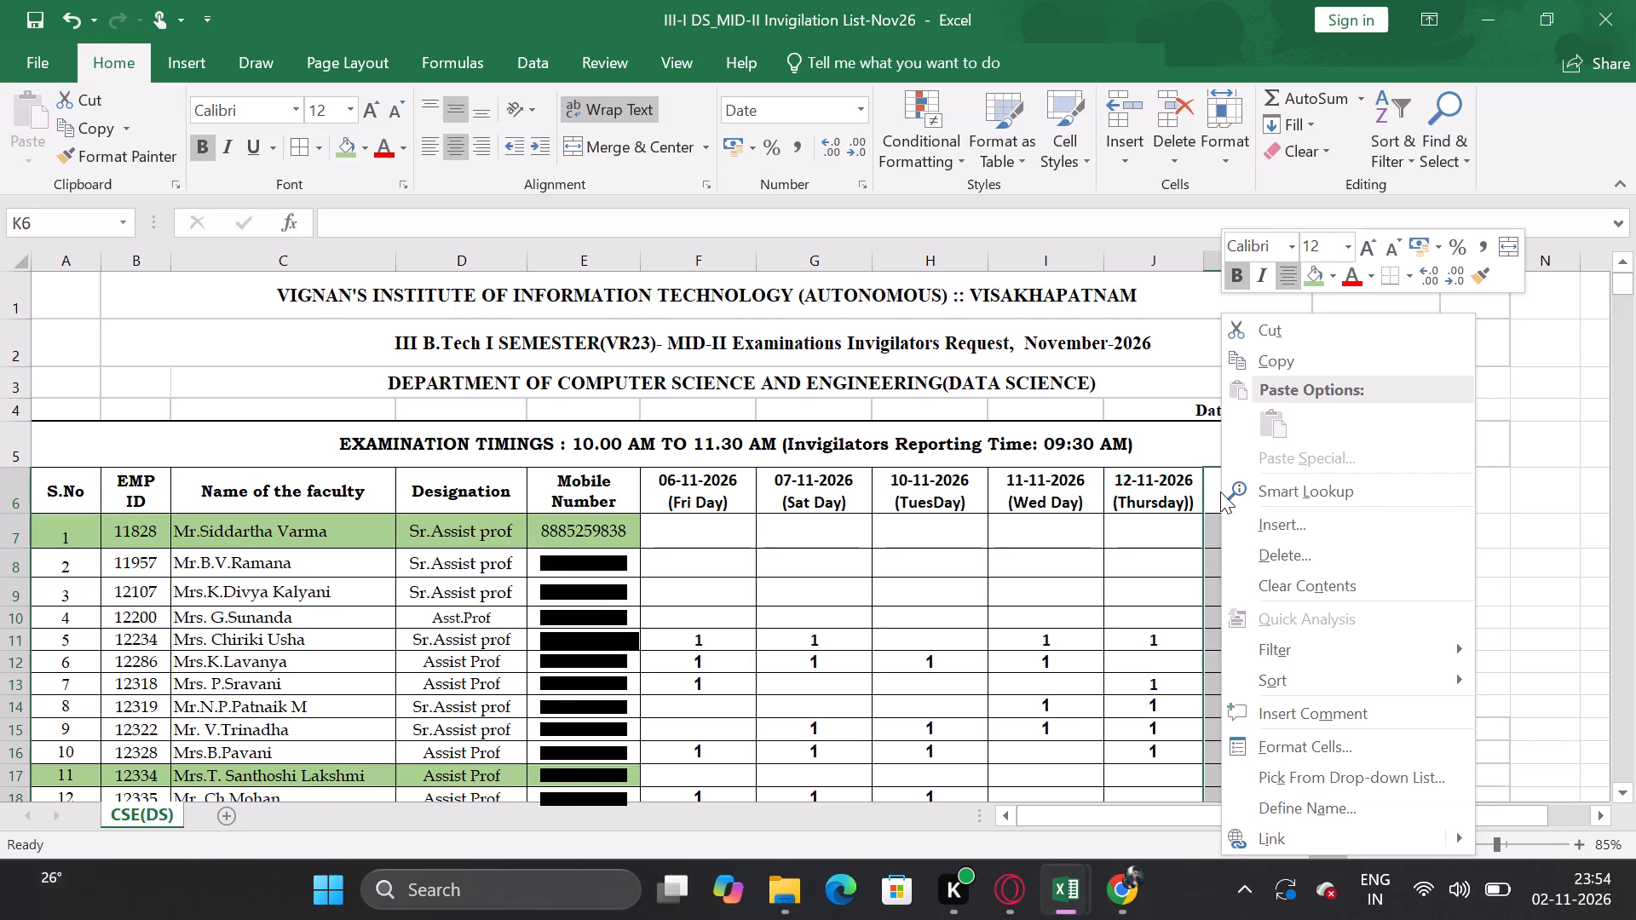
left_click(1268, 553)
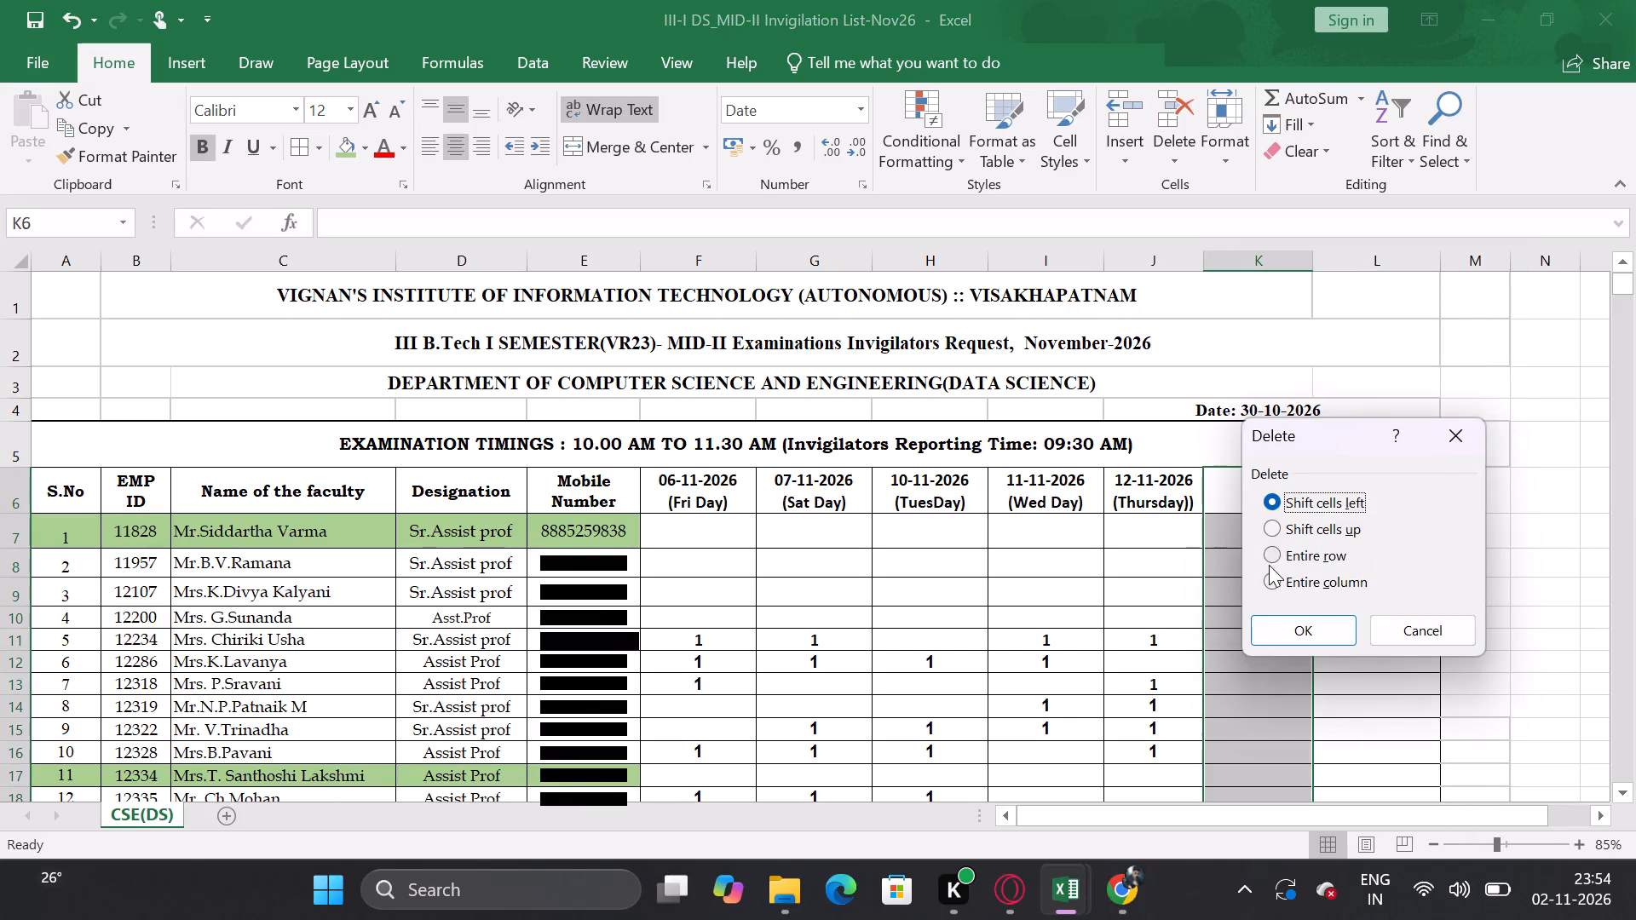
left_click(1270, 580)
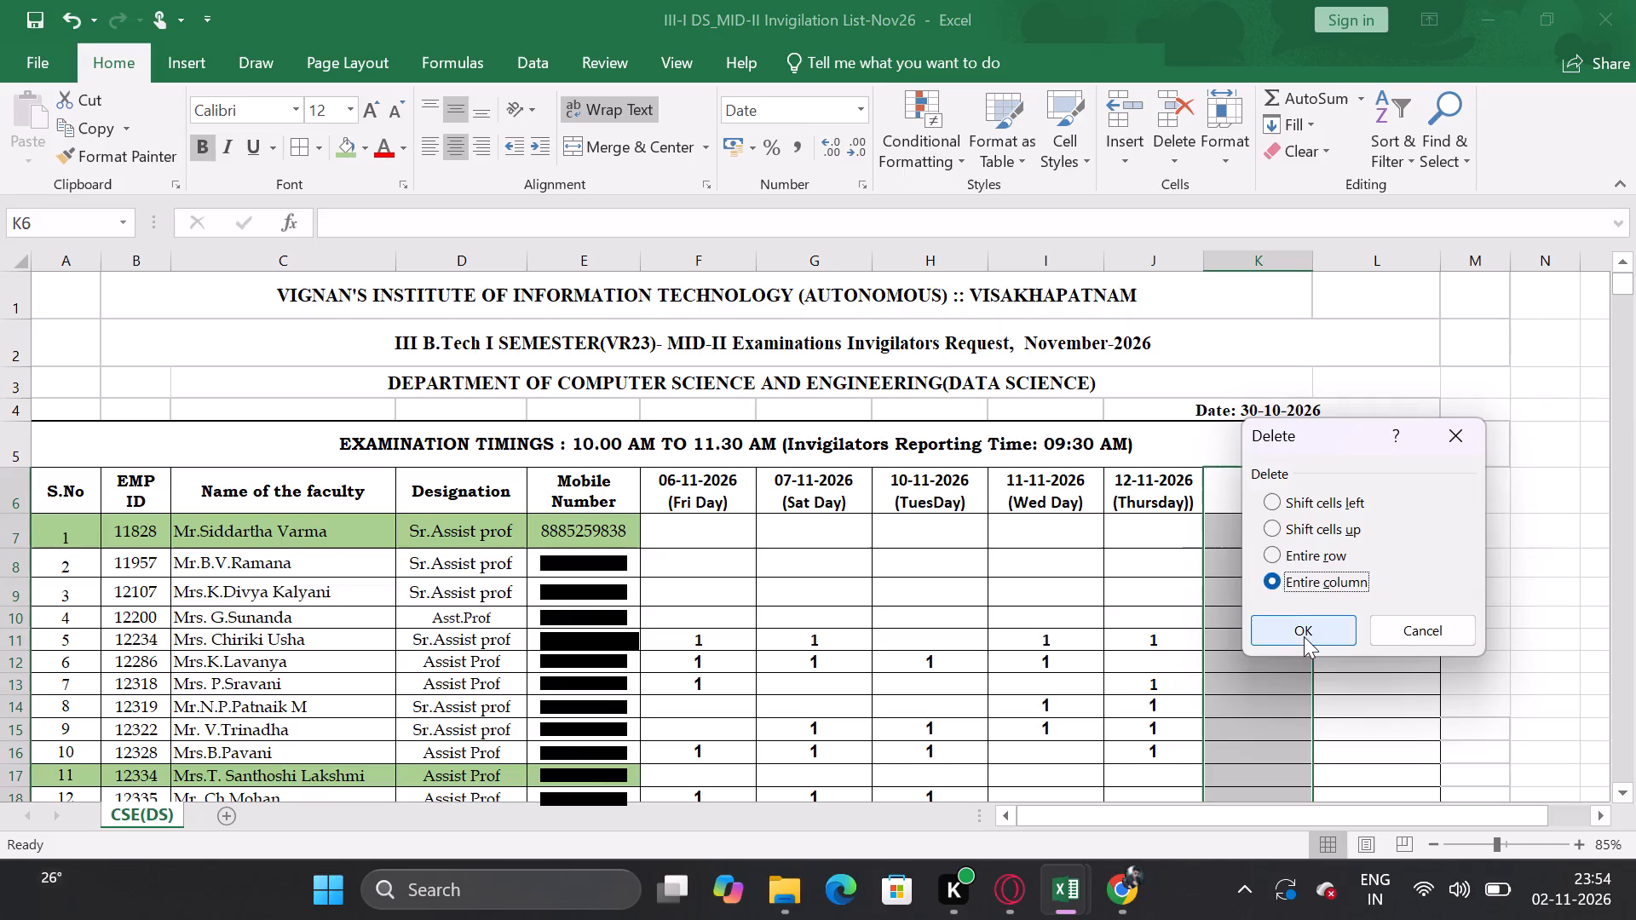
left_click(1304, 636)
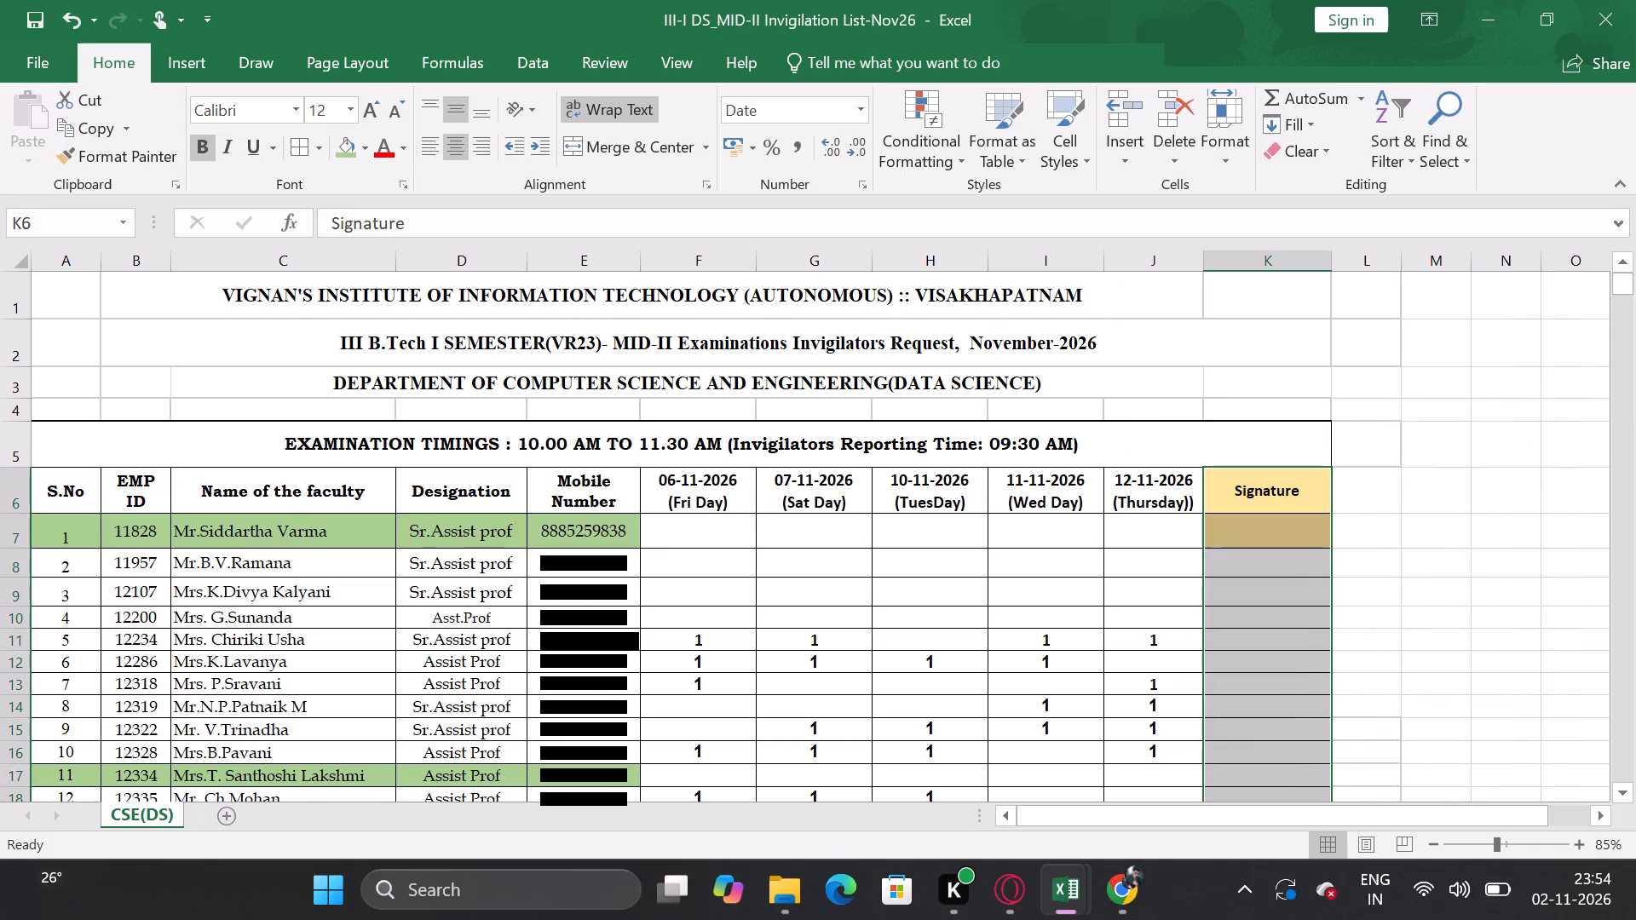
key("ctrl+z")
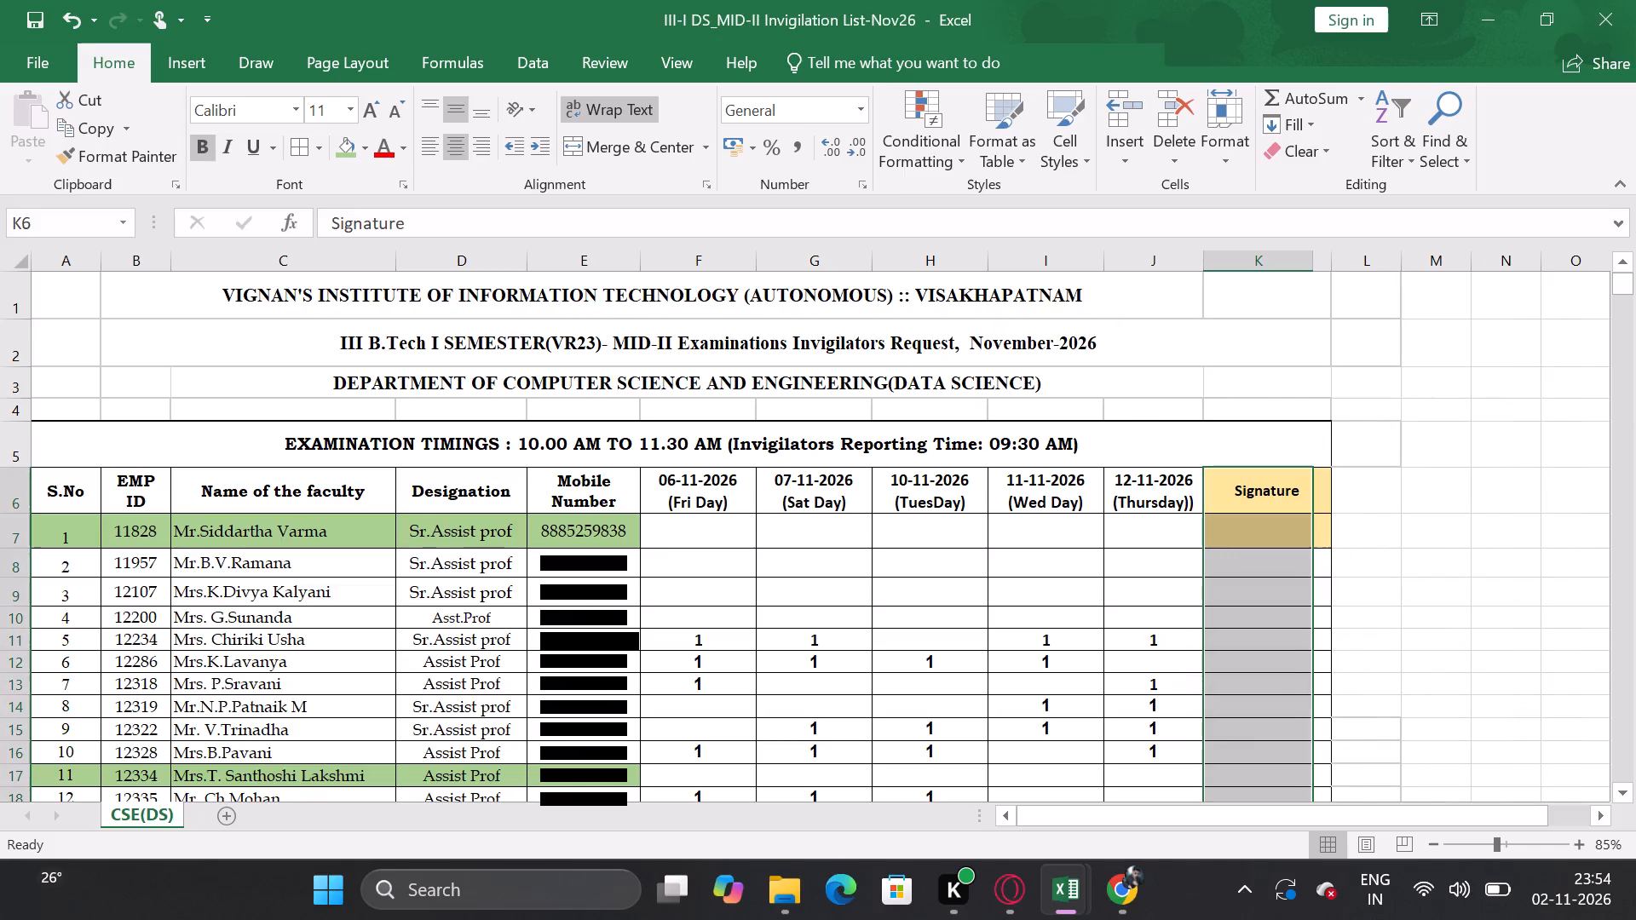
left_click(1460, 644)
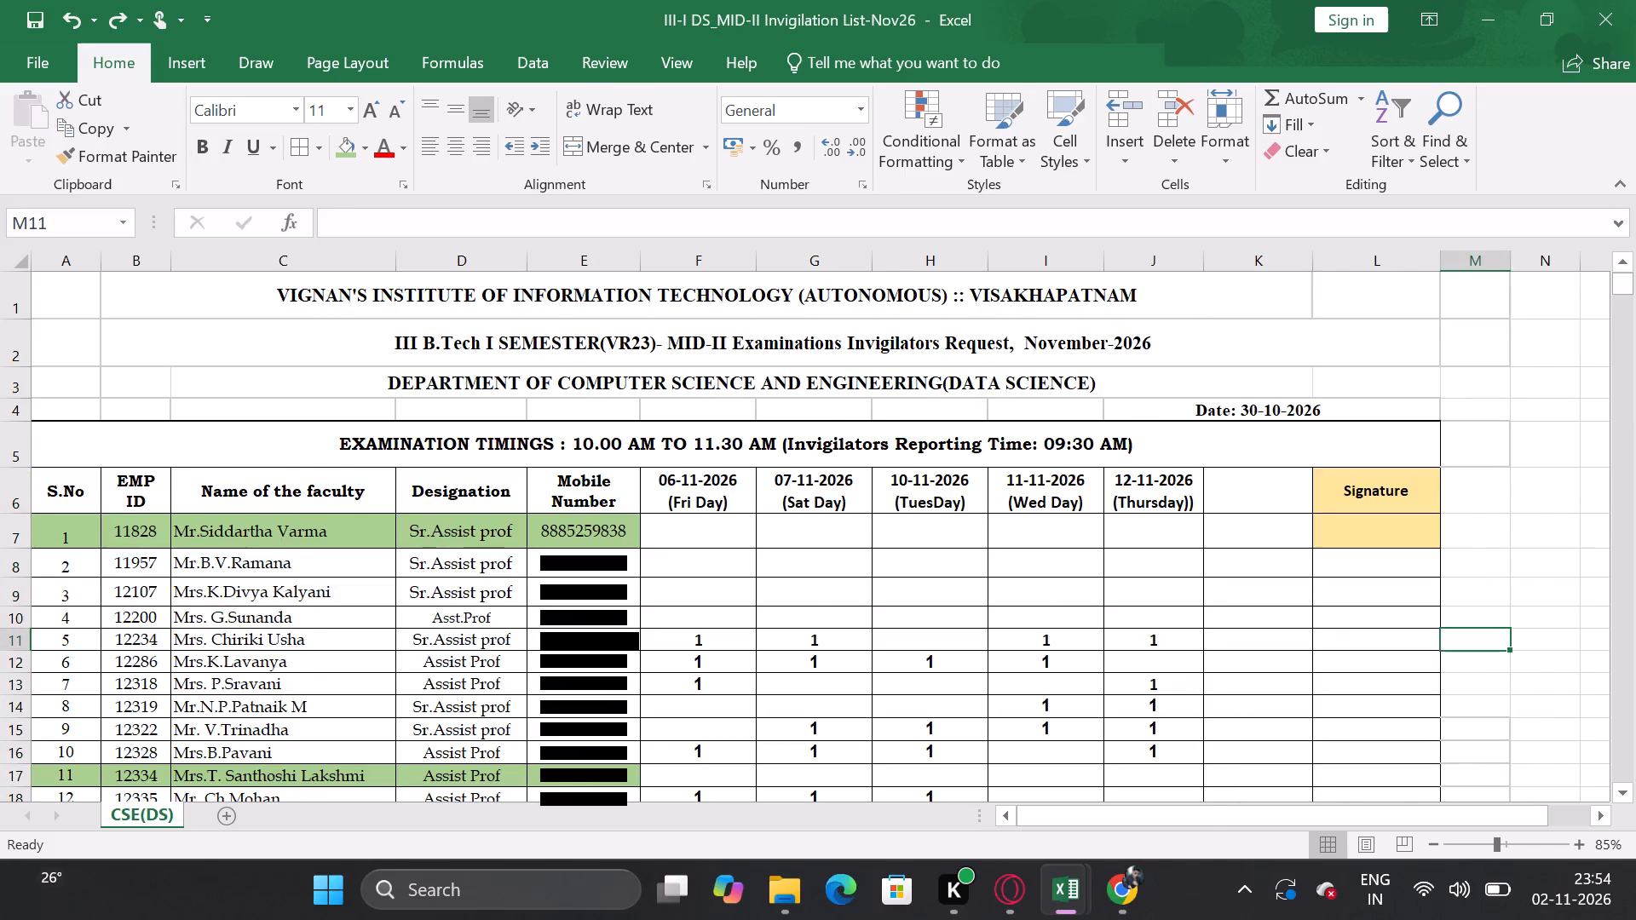
Save the invigilation list workbook with the rebalanced duties.
scroll(880, 574, "down", 2)
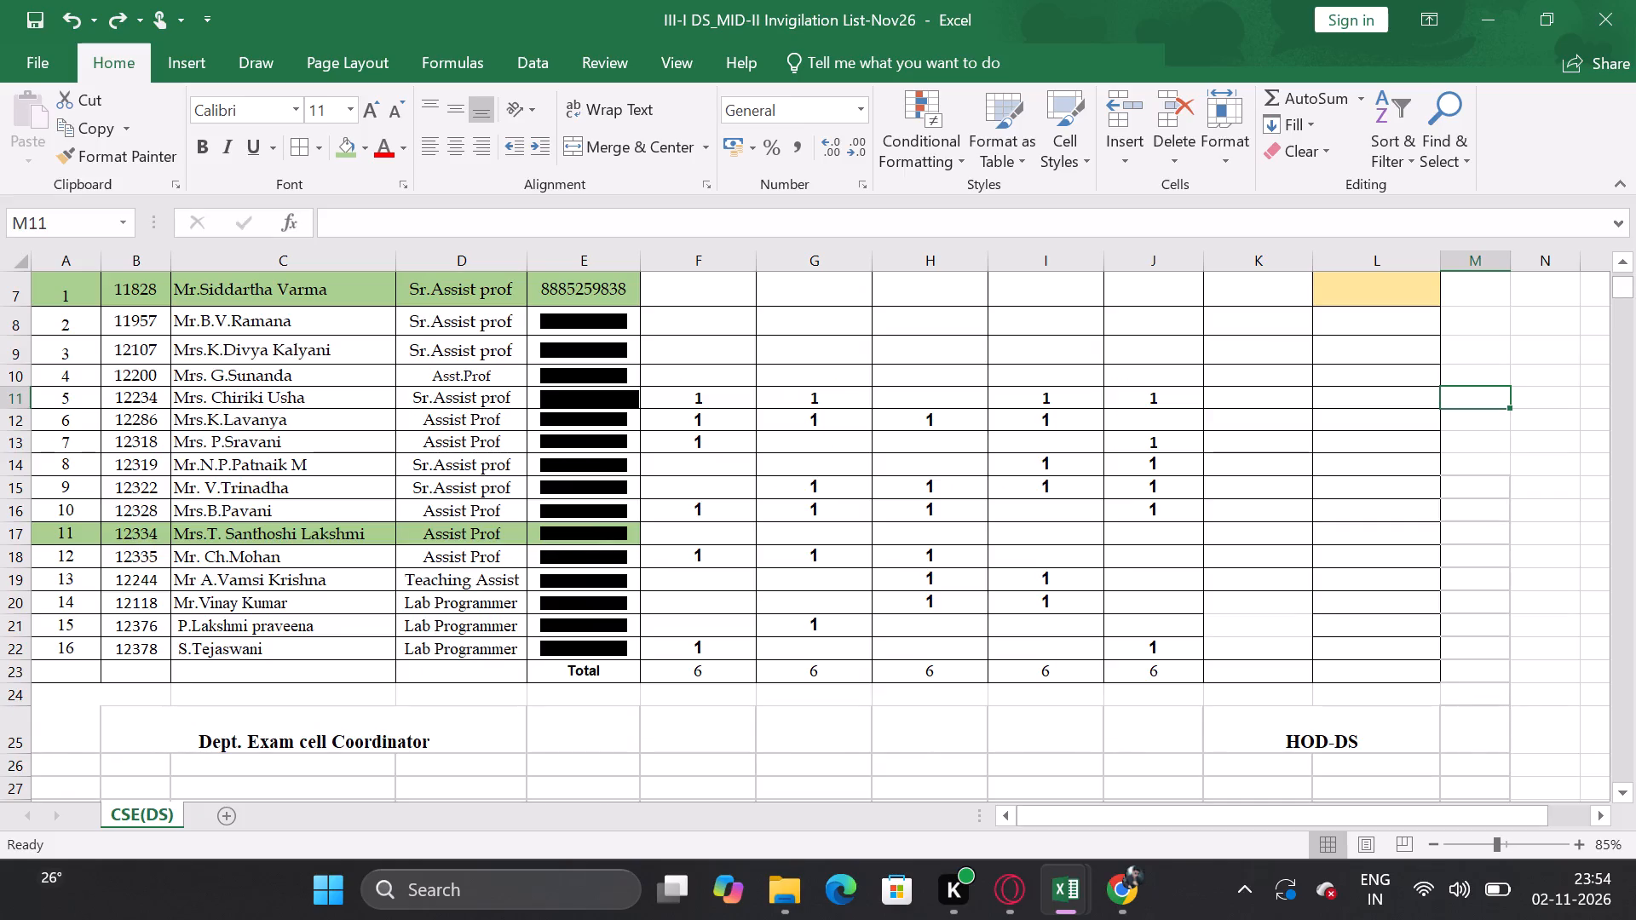
scroll(1188, 624, "up", 2)
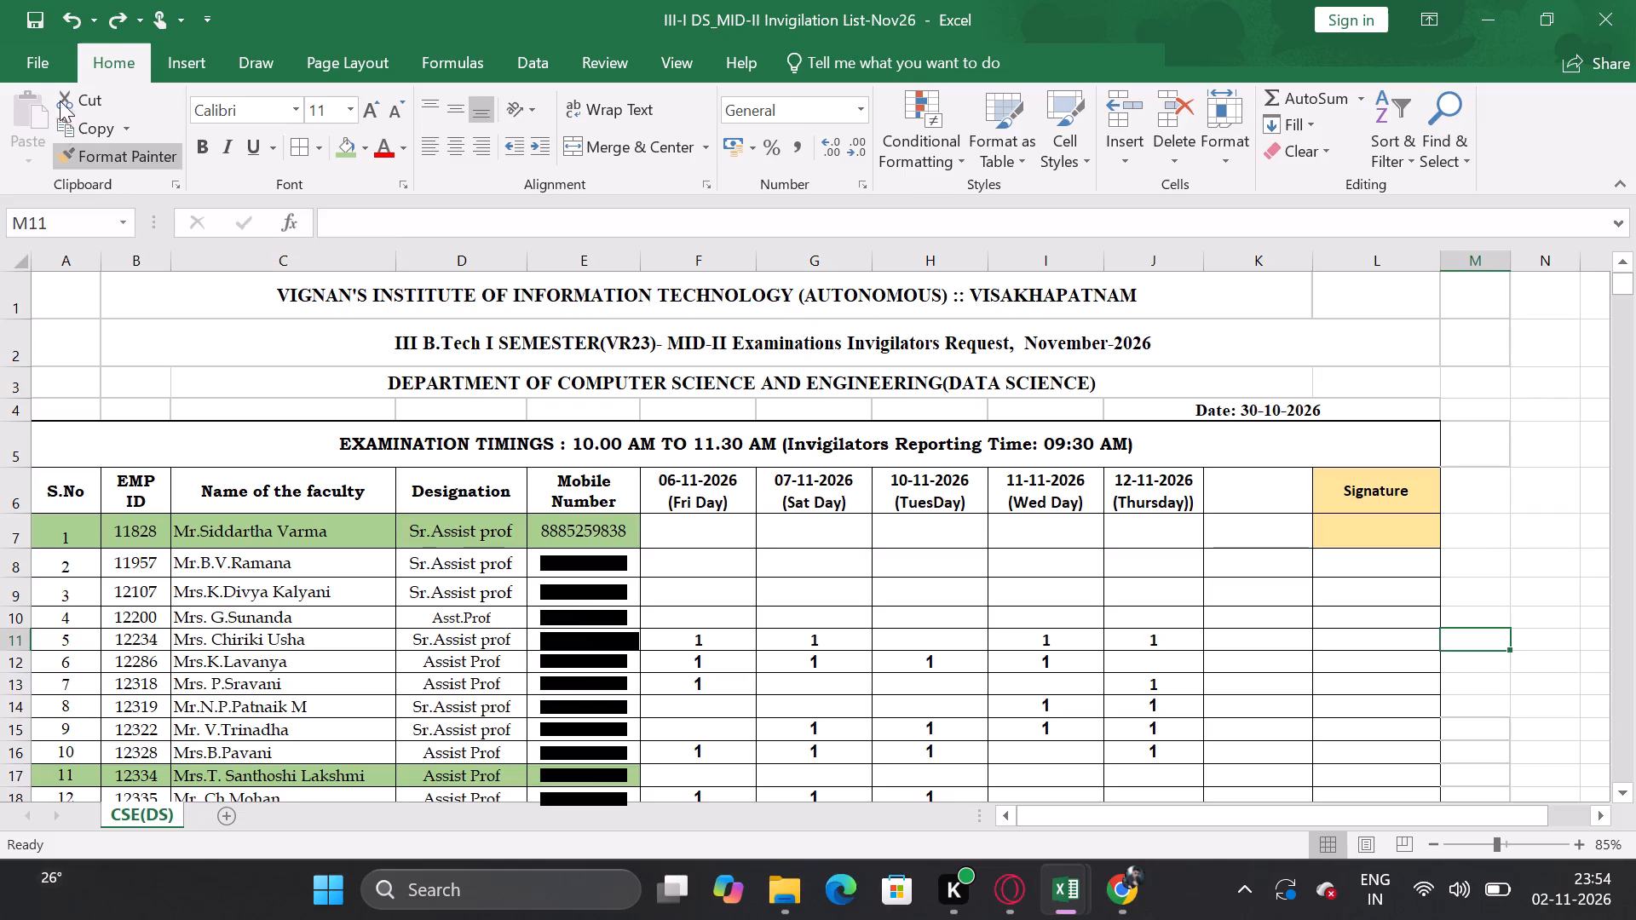
left_click(29, 57)
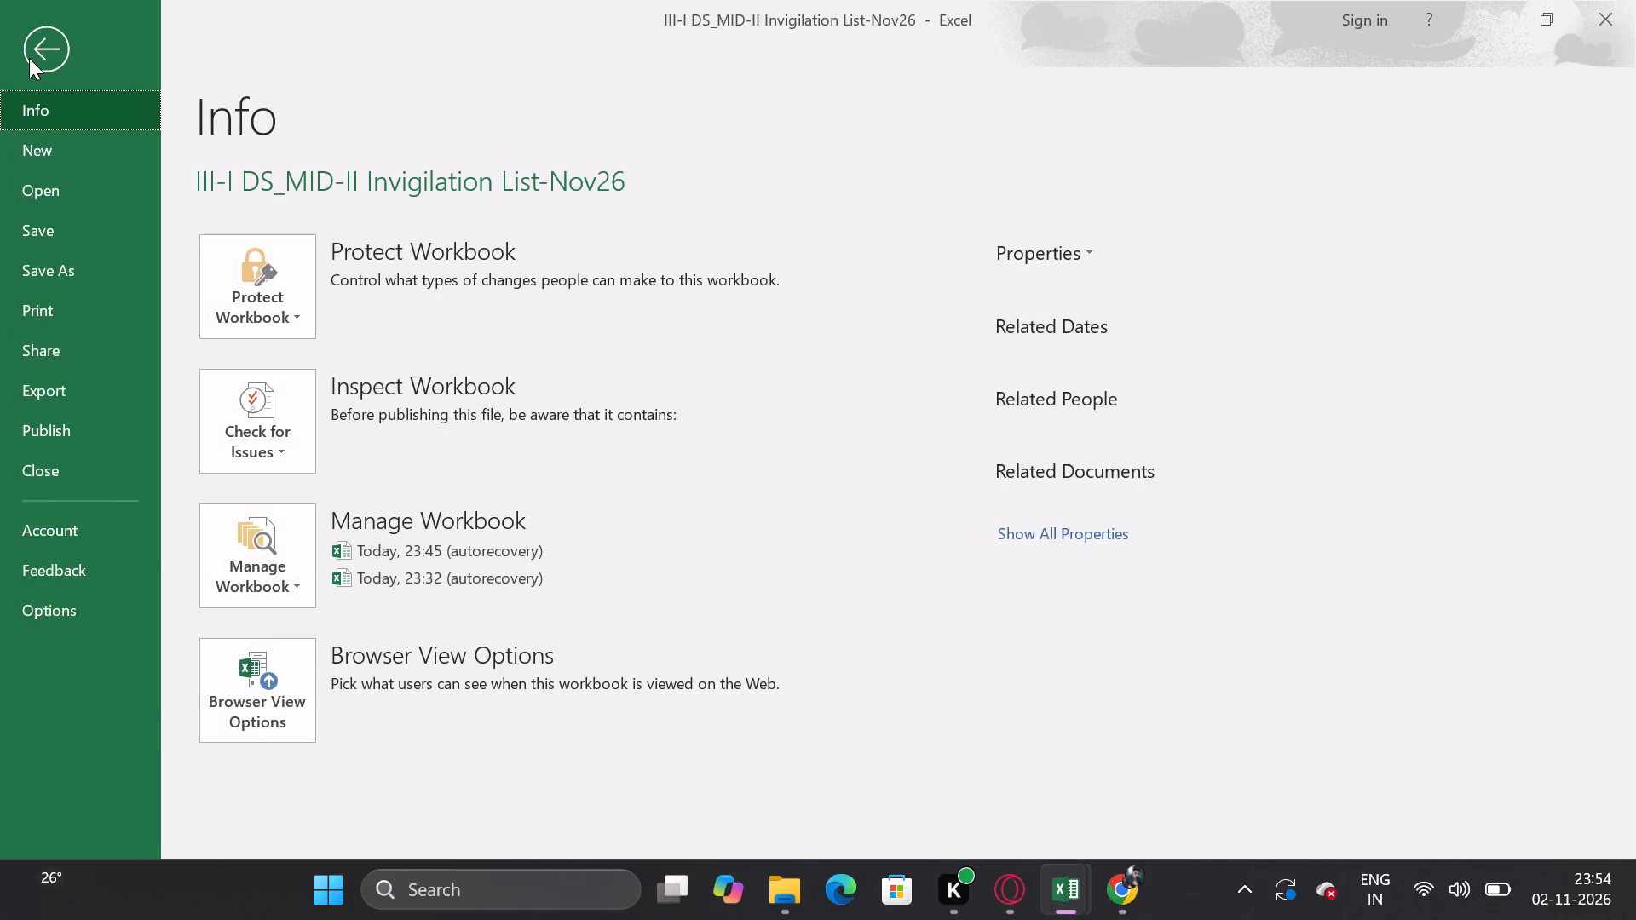
left_click(40, 236)
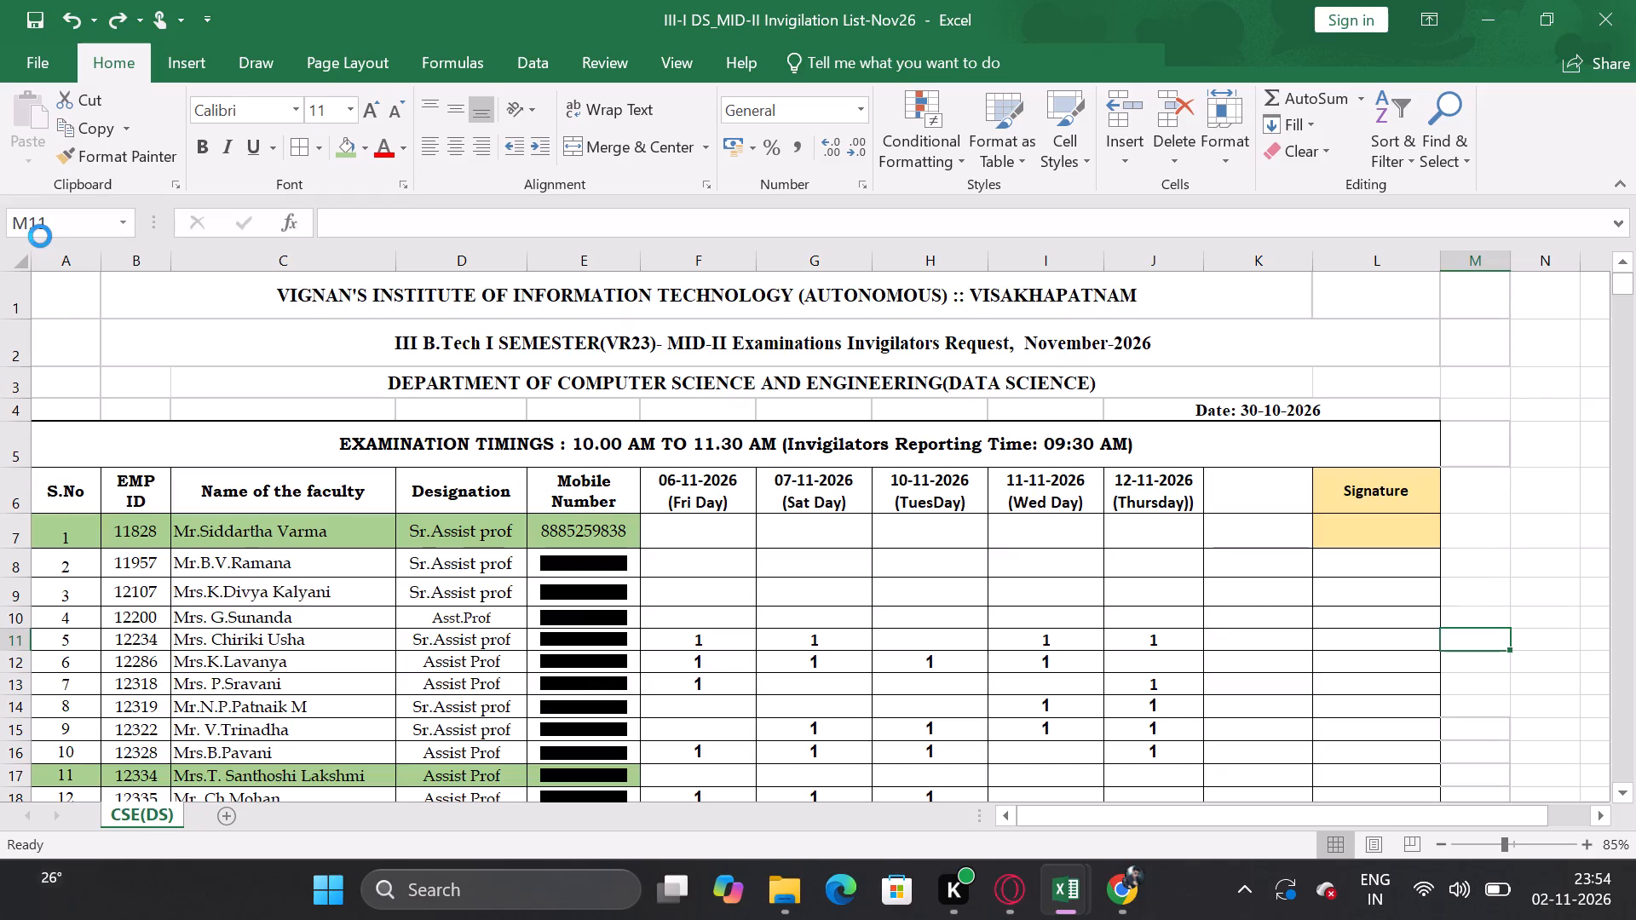
Move the last lab programmer's 12-11-2026 duty from J22 to the fifteenth faculty member's cell J21, and reapply the cell border to J22.
scroll(1055, 566, "down", 1)
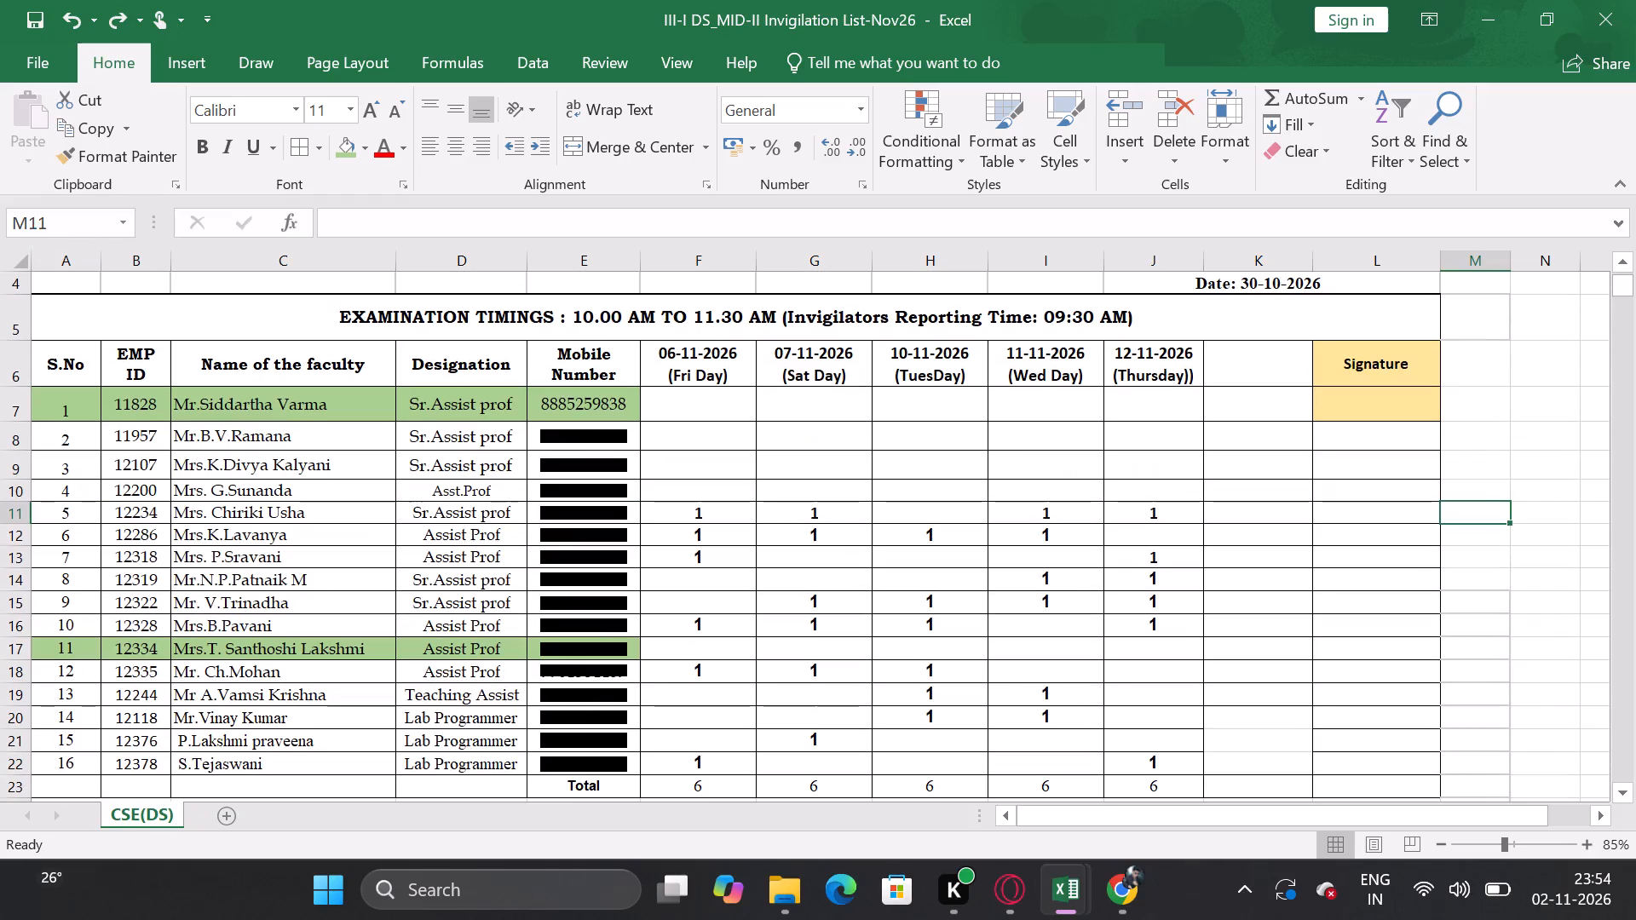
scroll(1238, 644, "down", 2)
scroll(946, 659, "up", 1)
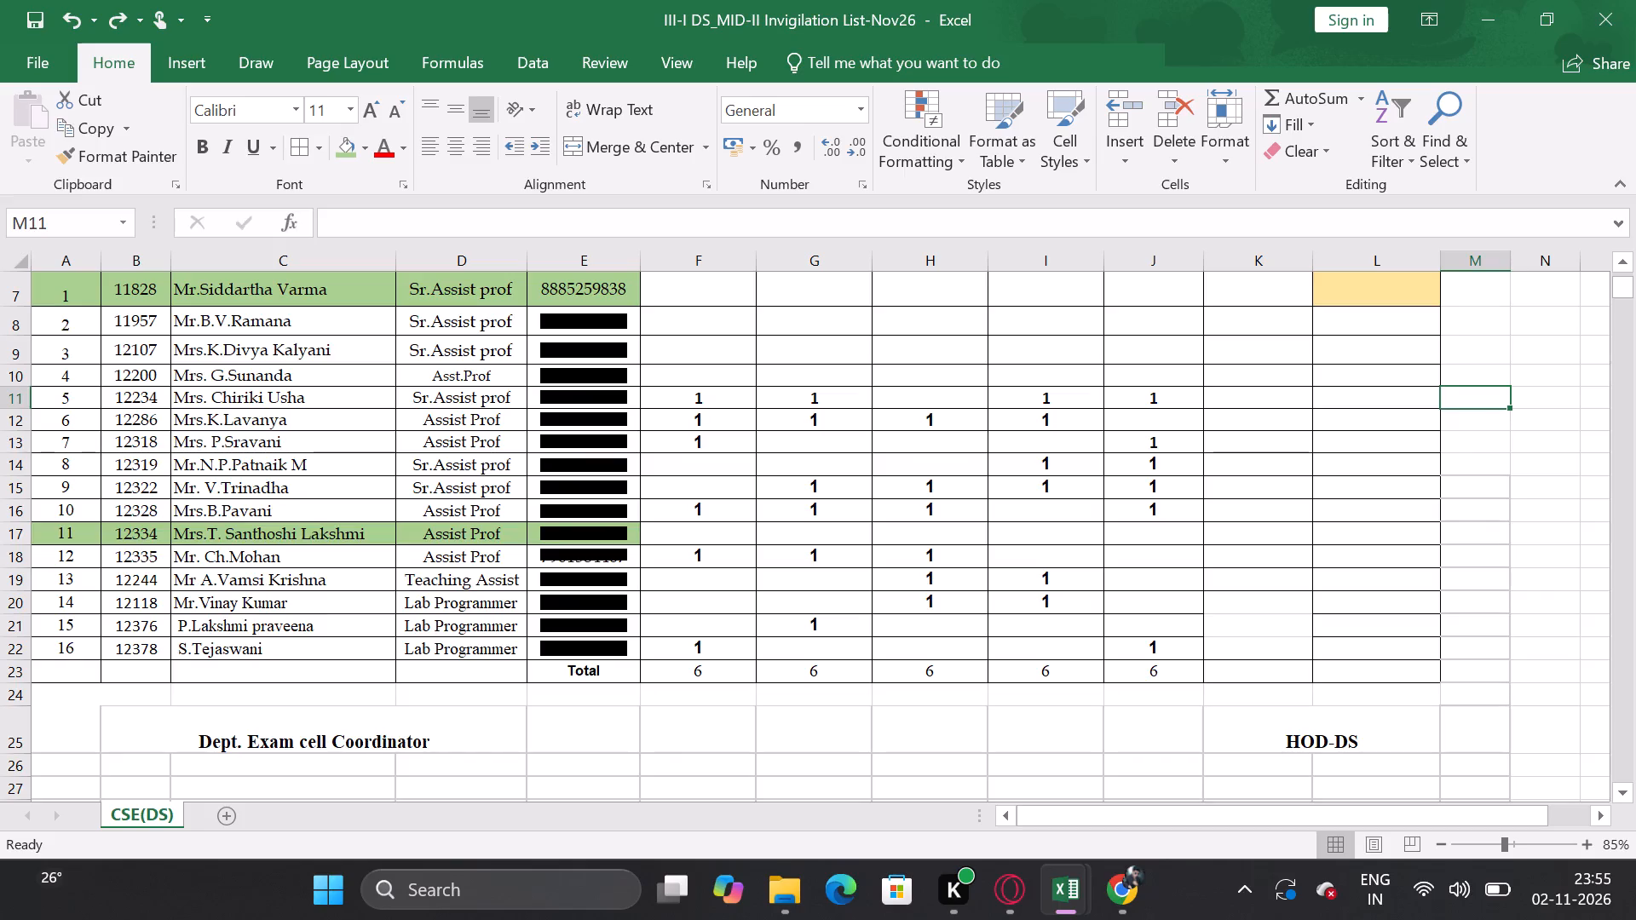
left_click(1151, 653)
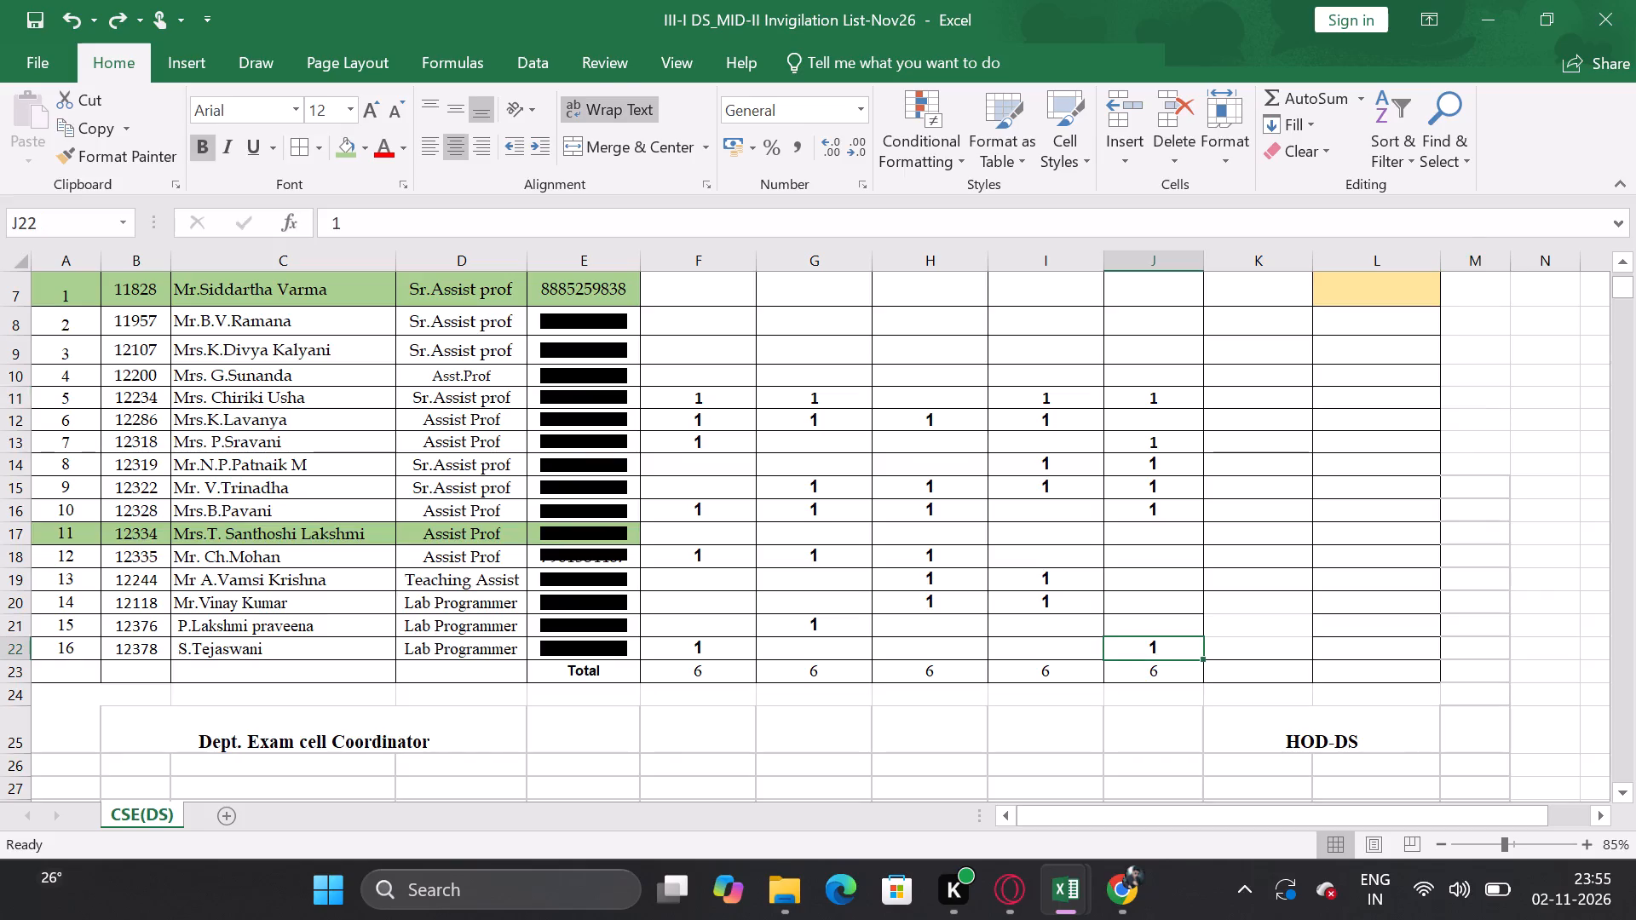
key("ctrl+x")
left_click(1162, 630)
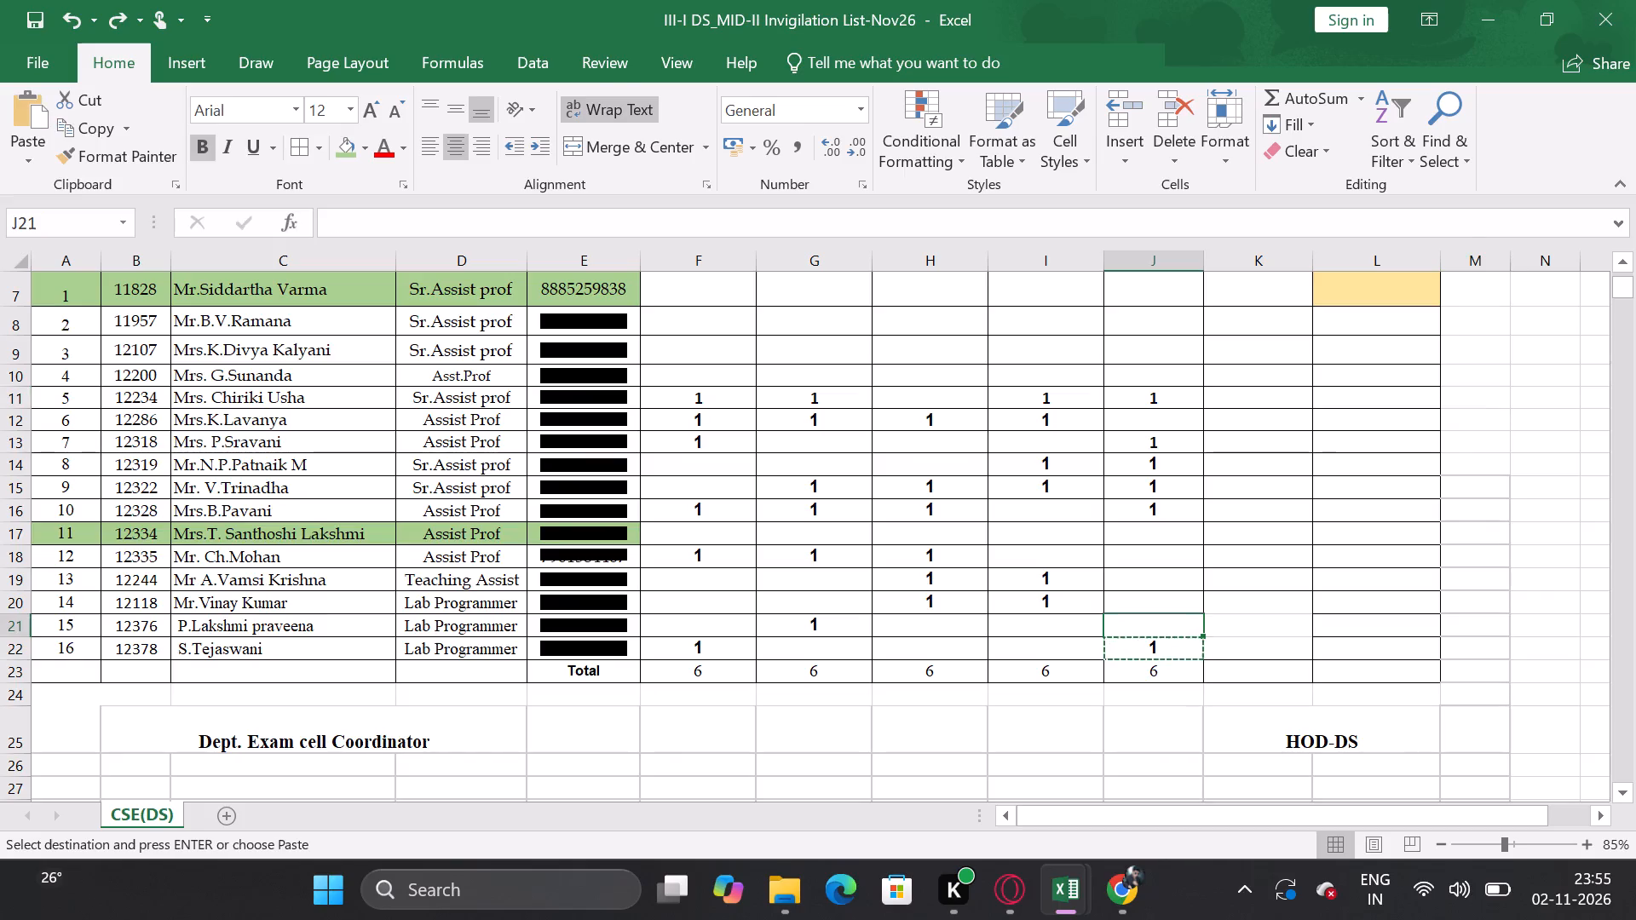
key("ctrl+v")
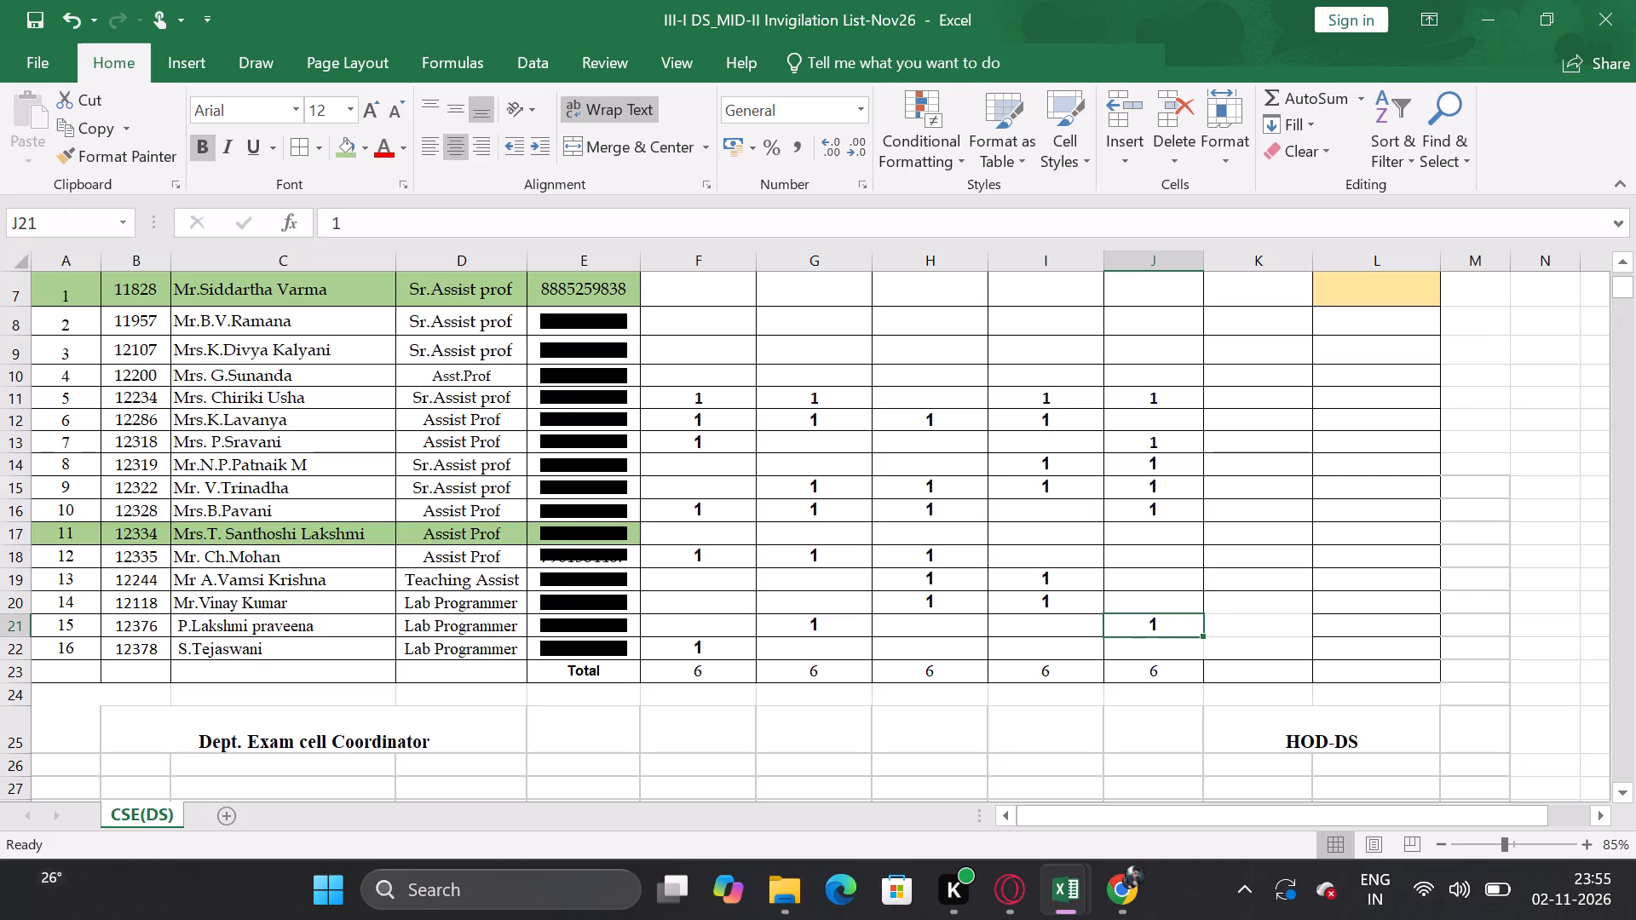
left_click(1161, 653)
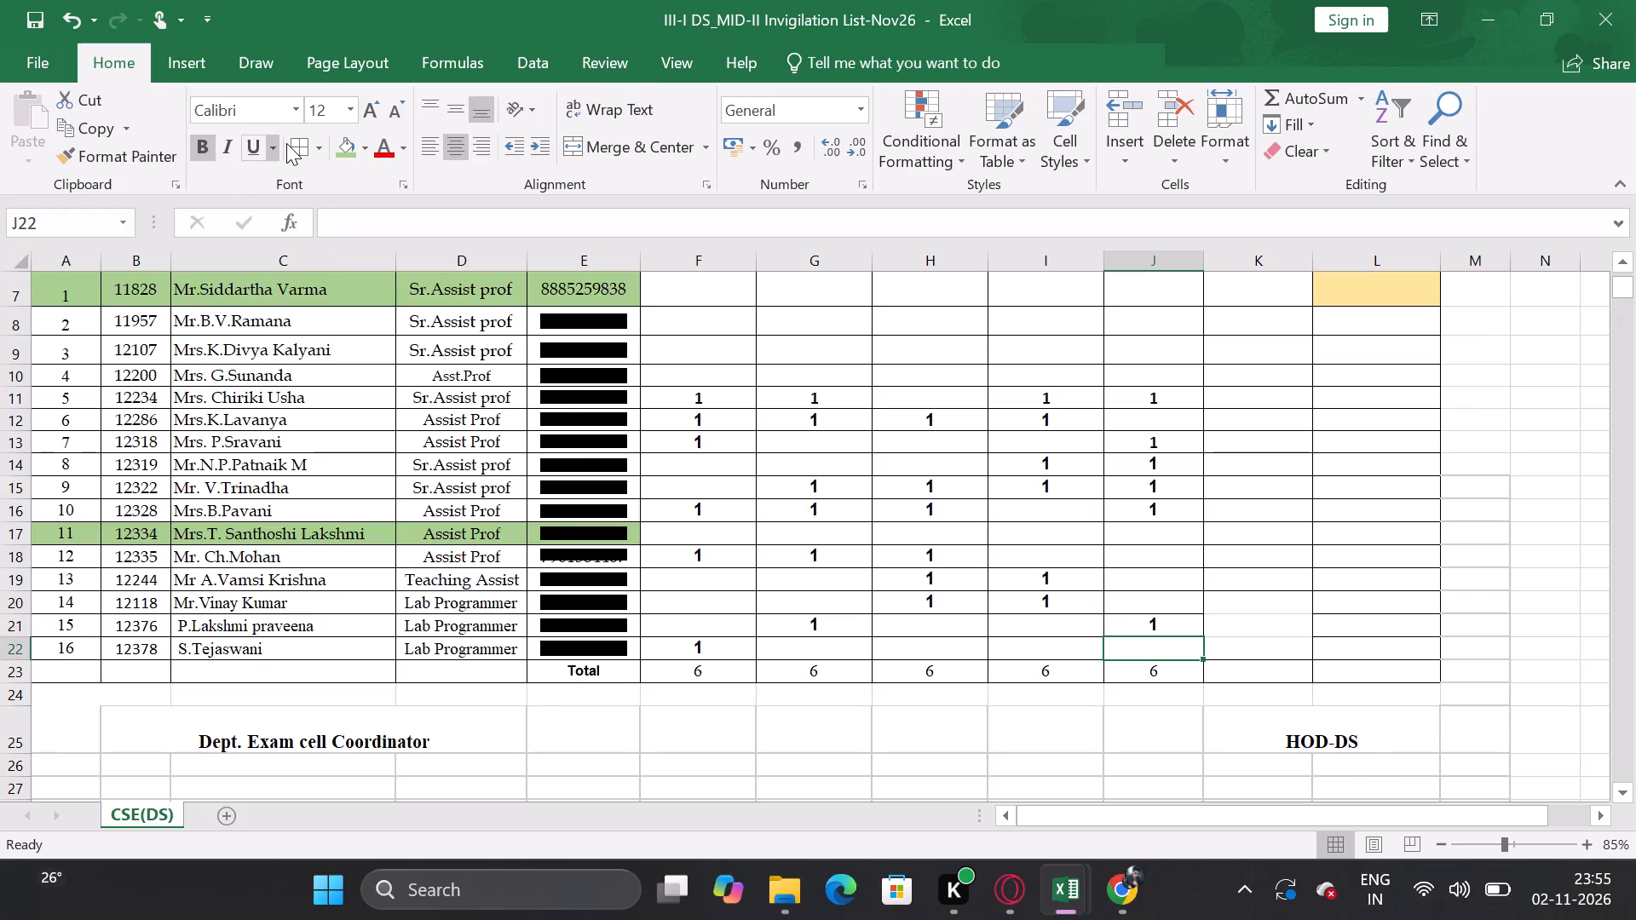
left_click(299, 141)
left_click(1334, 585)
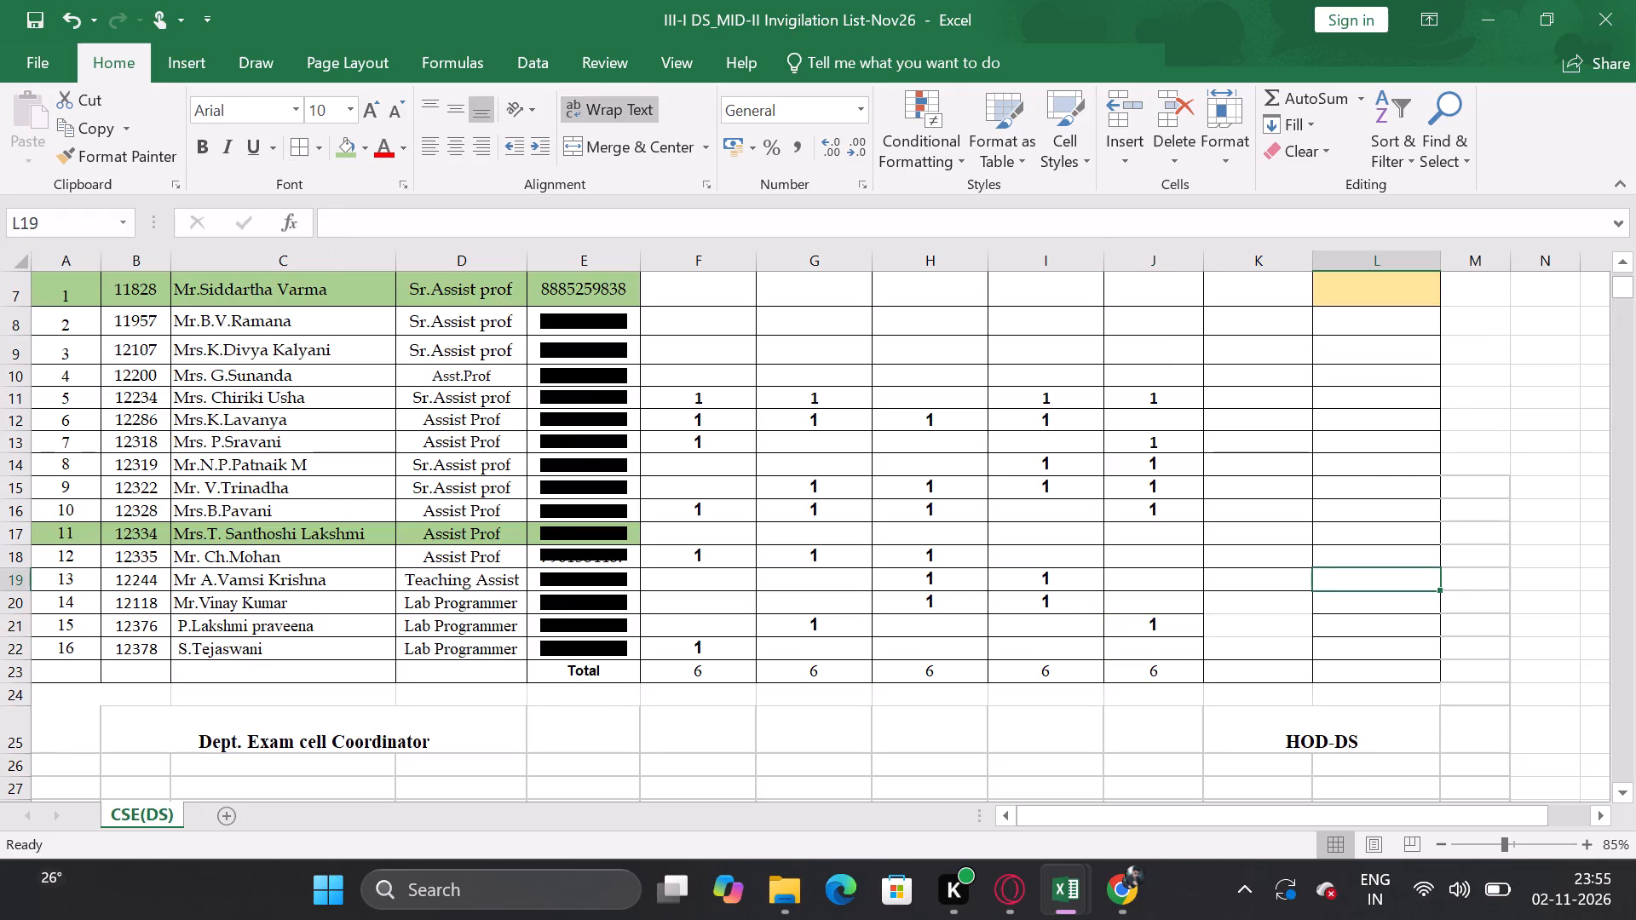
Save the invigilation list workbook again with the moved 12-11-2026 duty.
scroll(1070, 722, "up", 3)
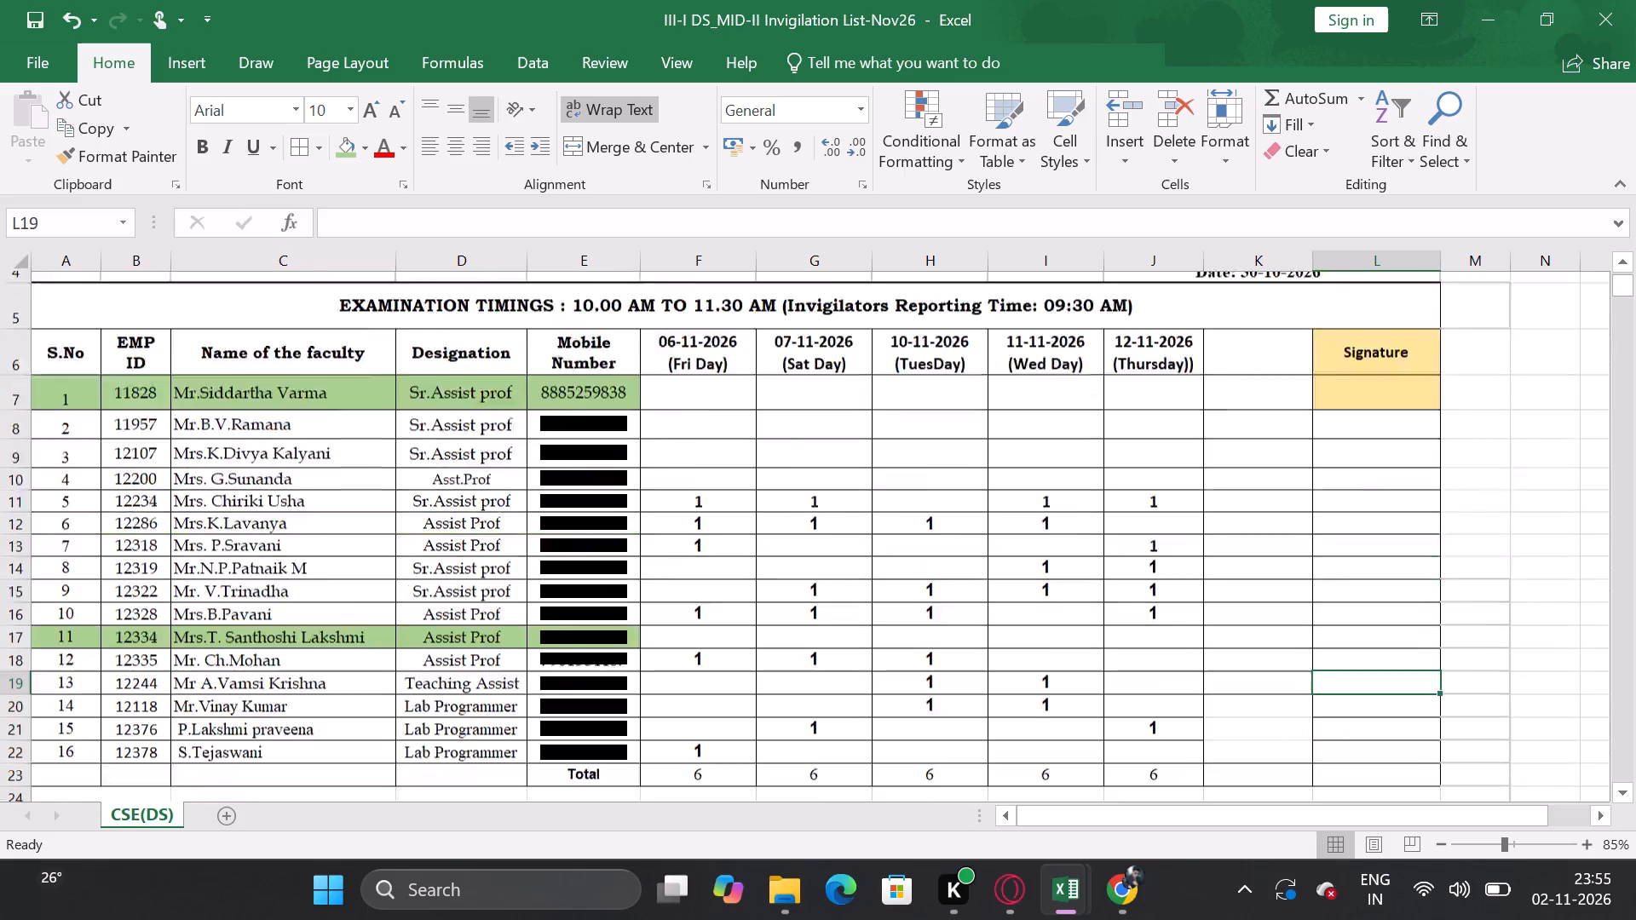
left_click(29, 60)
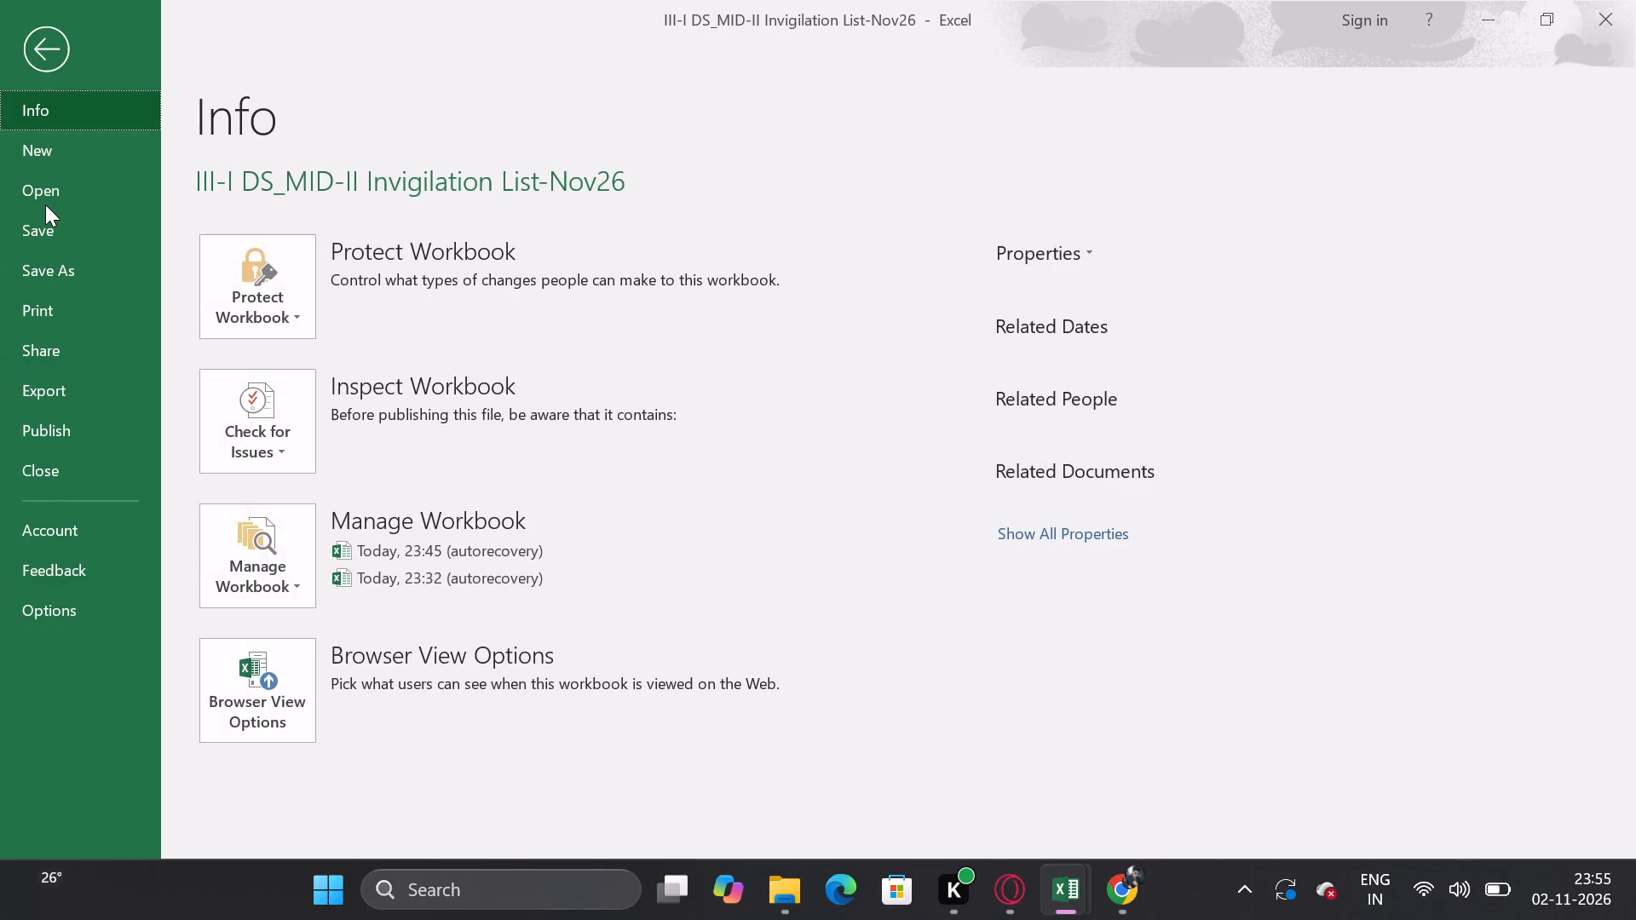
left_click(38, 229)
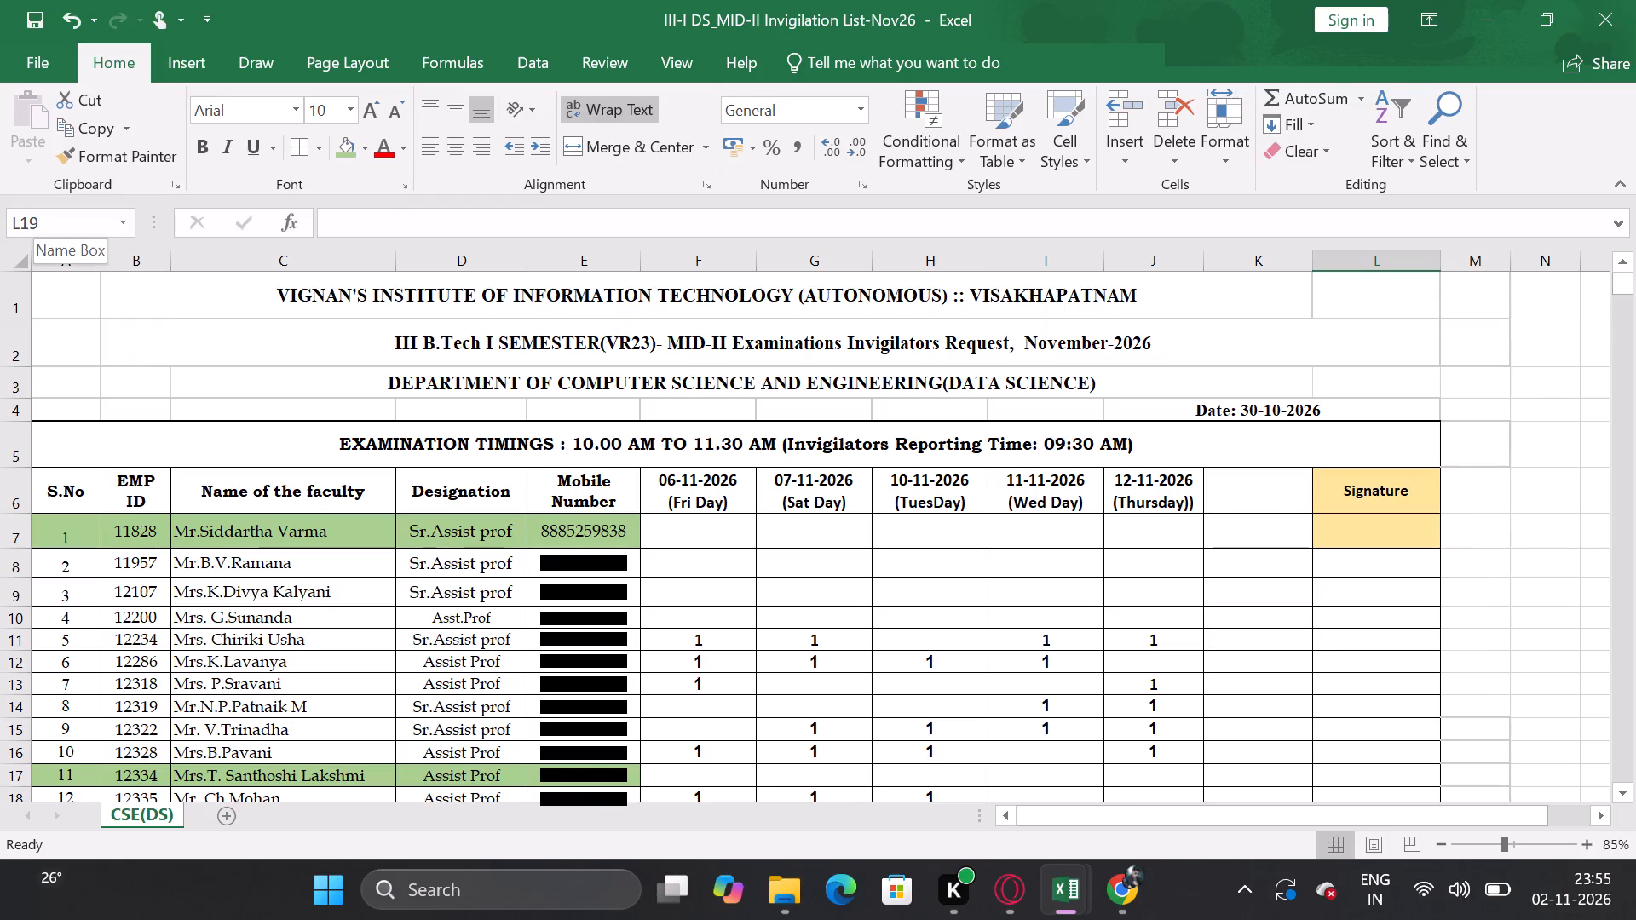
scroll(1198, 541, "down", 2)
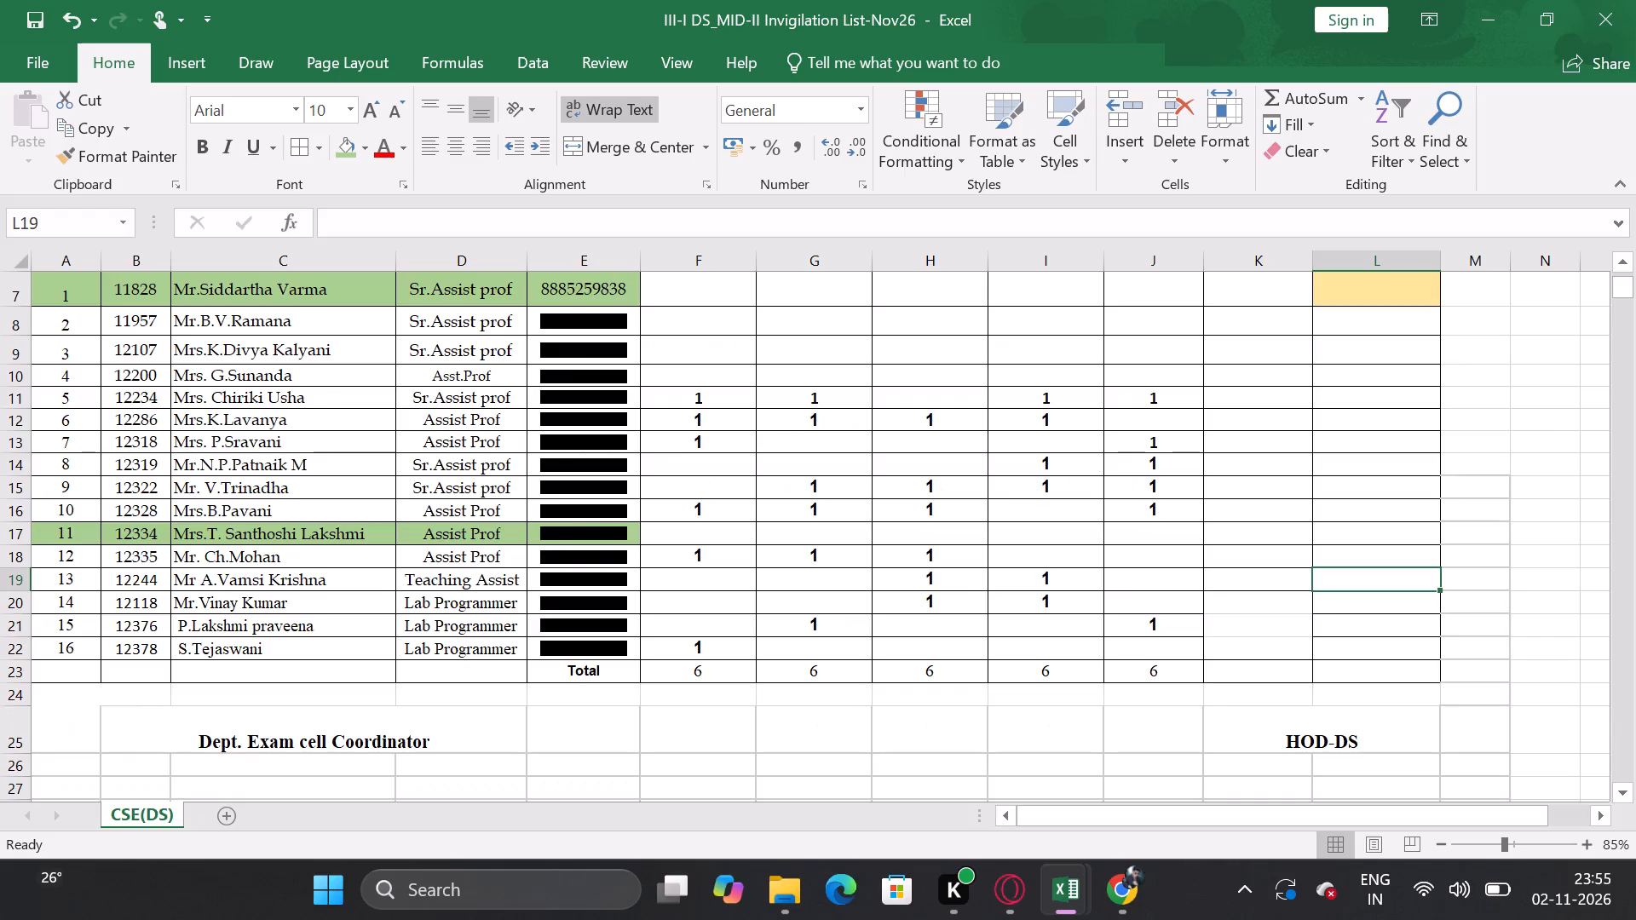
Save the III-I DS MID-II invigilation list workbook once more and close it.
scroll(988, 547, "up", 1)
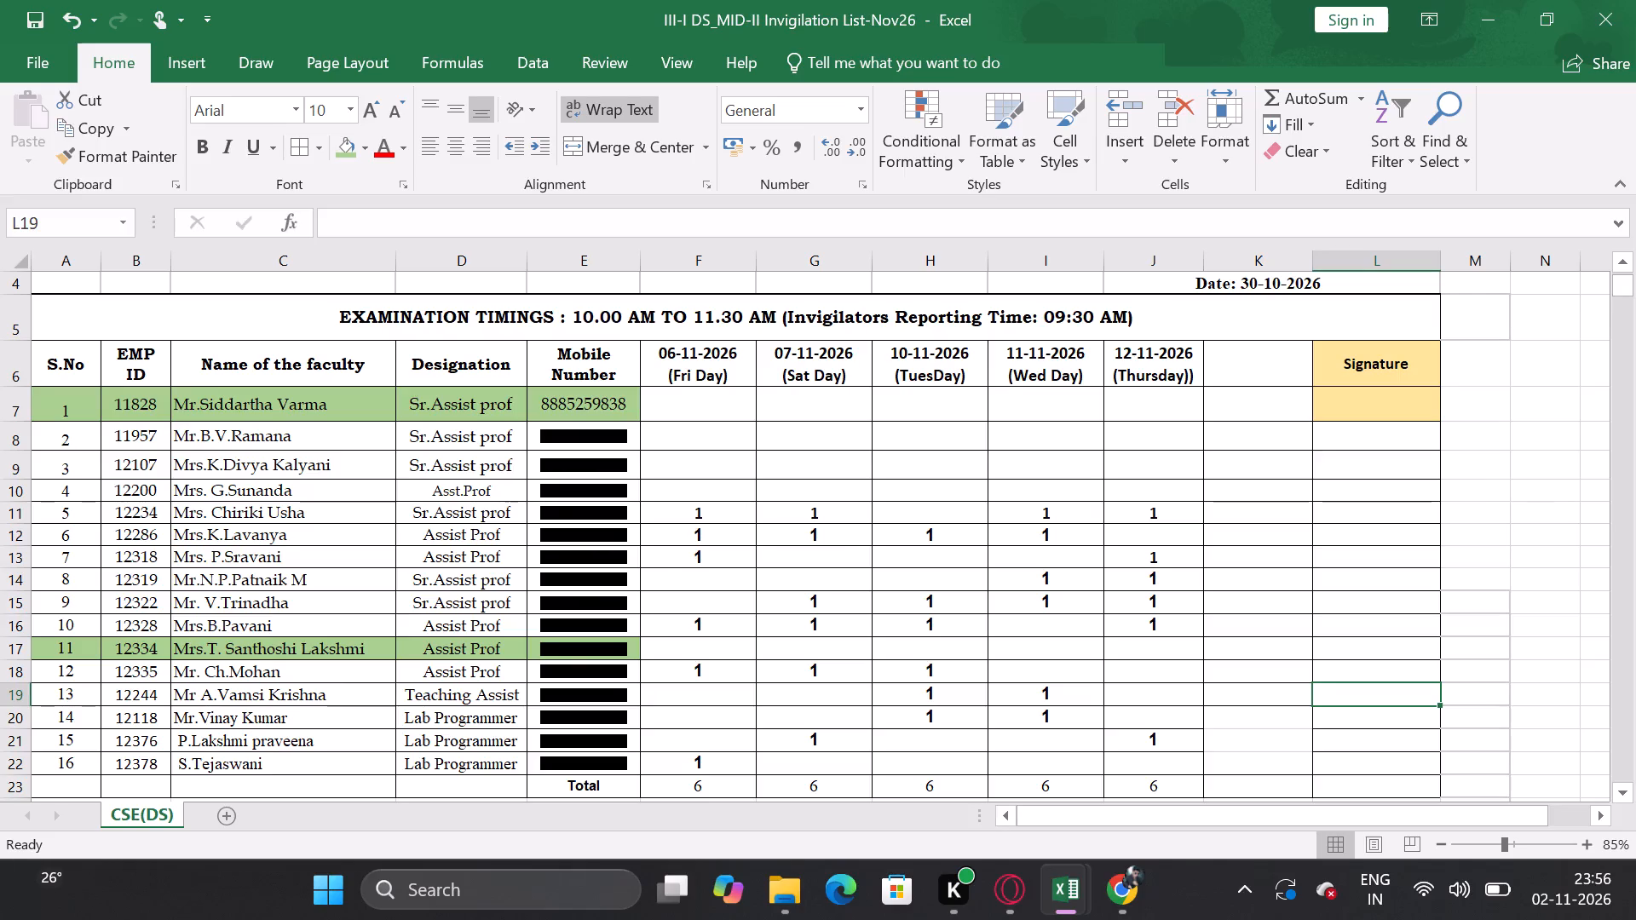
left_click(27, 63)
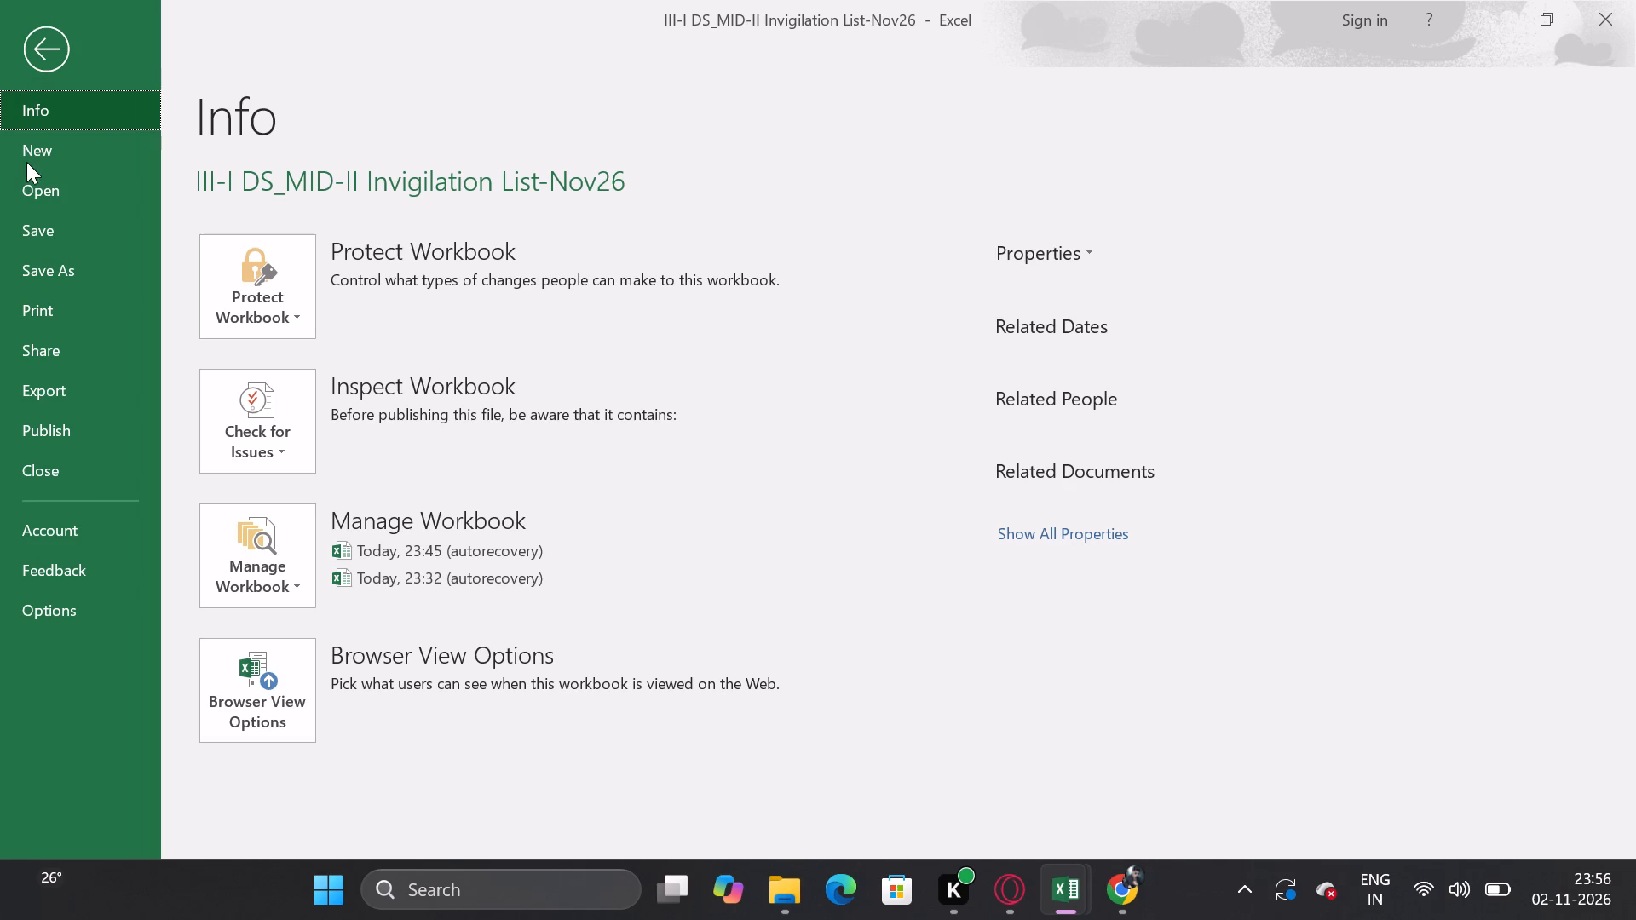
left_click(37, 233)
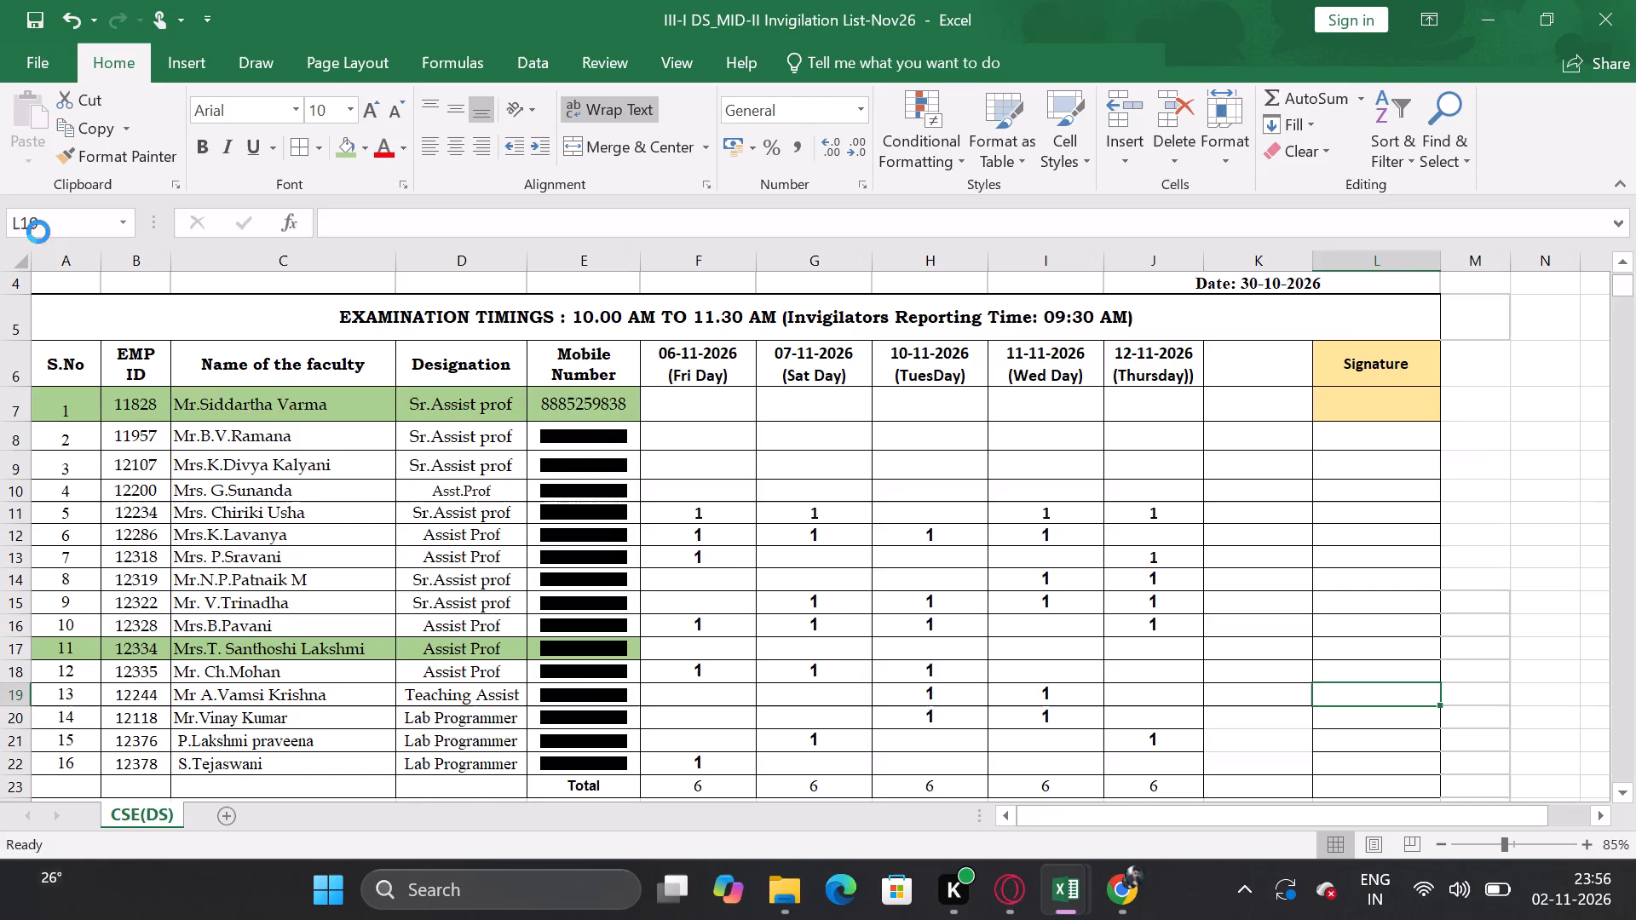
left_click(1602, 15)
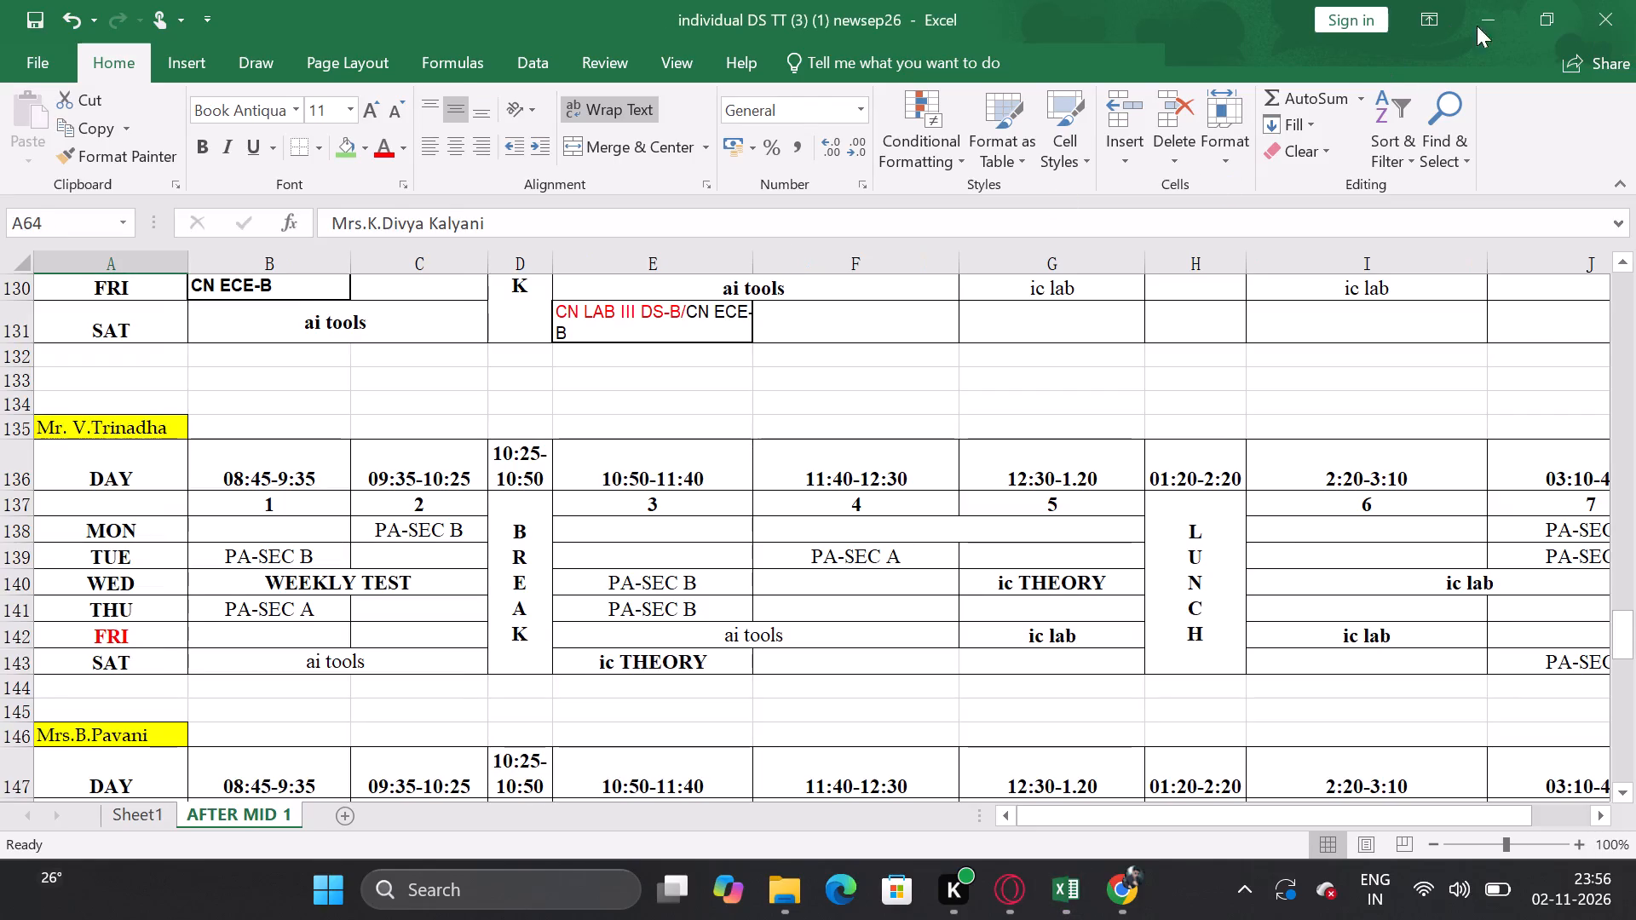
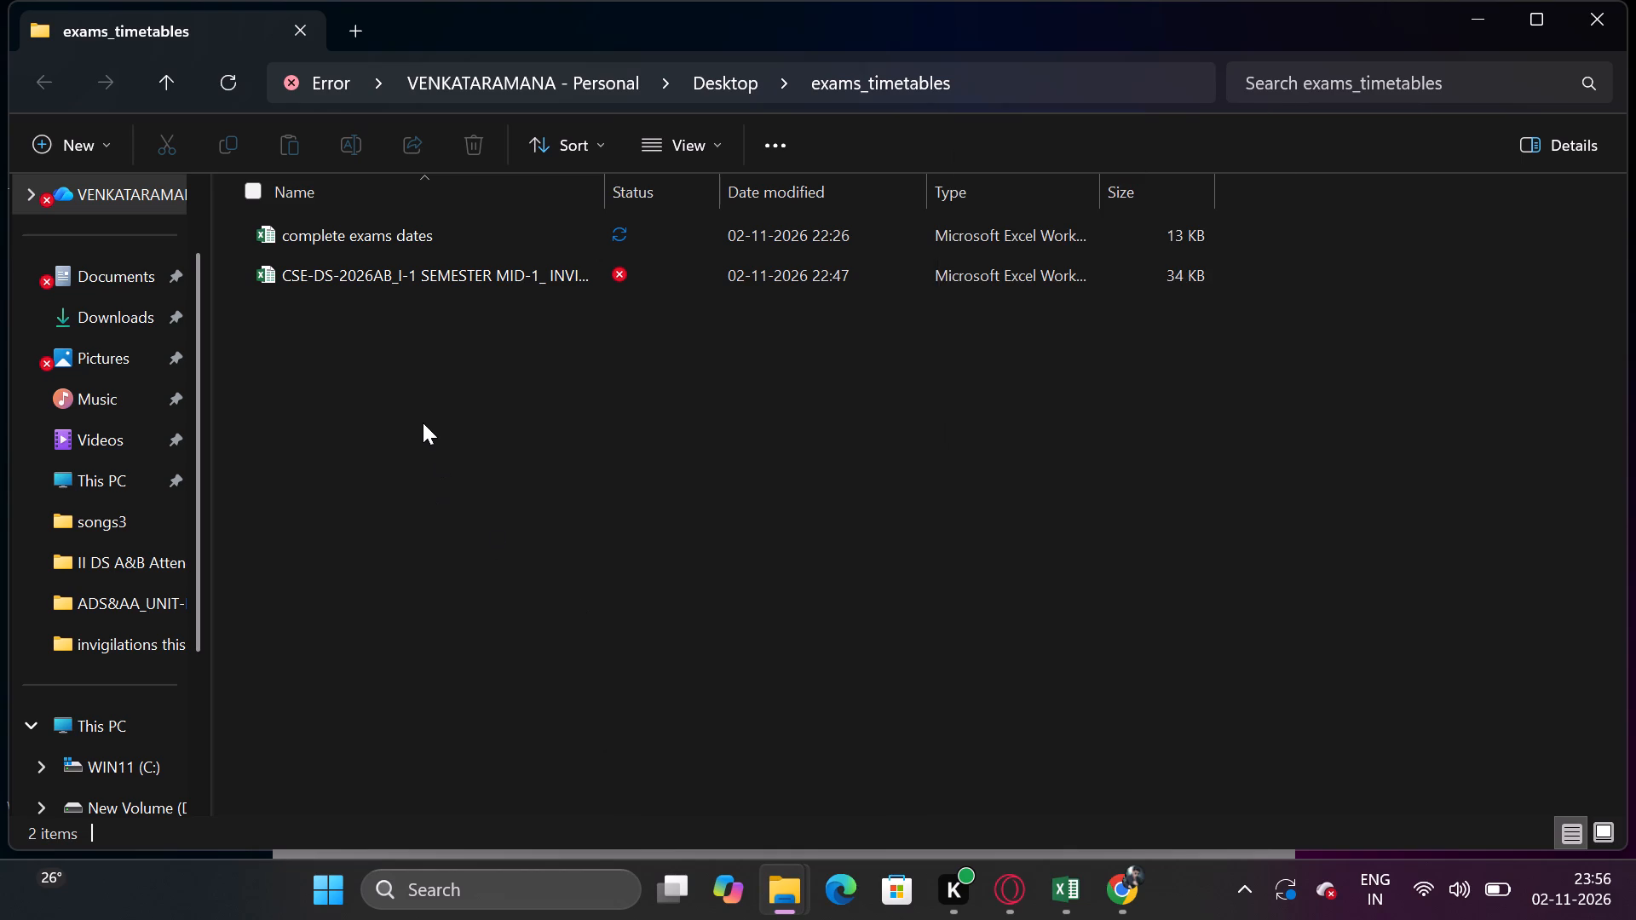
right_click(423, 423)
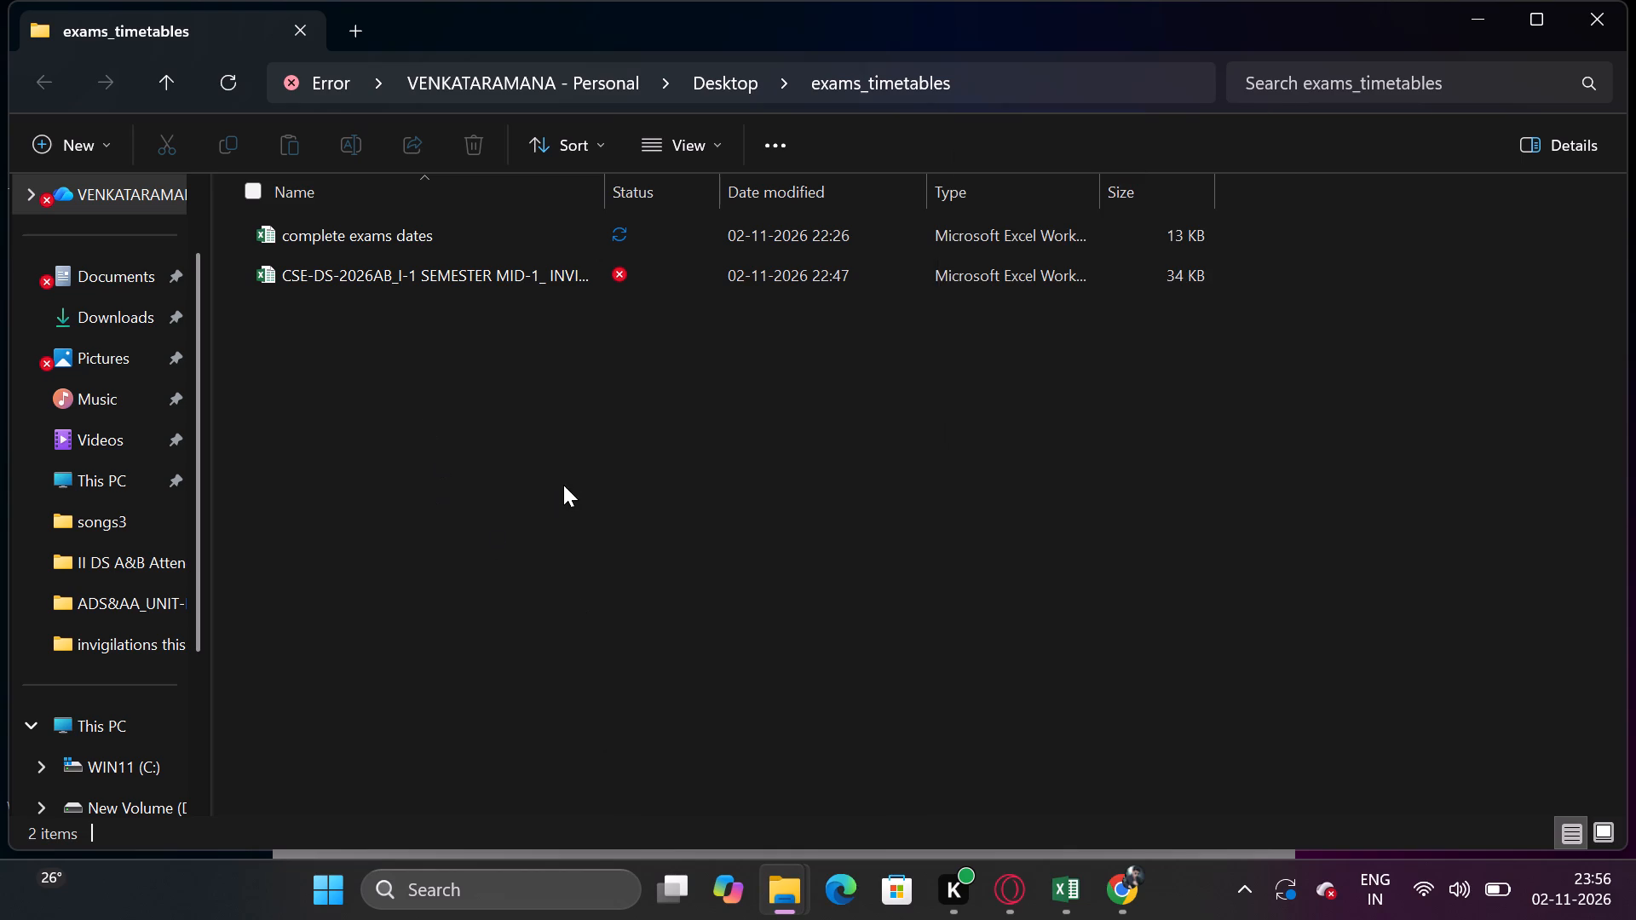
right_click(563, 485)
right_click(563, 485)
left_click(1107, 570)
Copy the "individual DS TT (3) (1) newsep26" workbook from the MURARI (F:) drive into the exams_timetables folder on the Desktop.
left_click(791, 888)
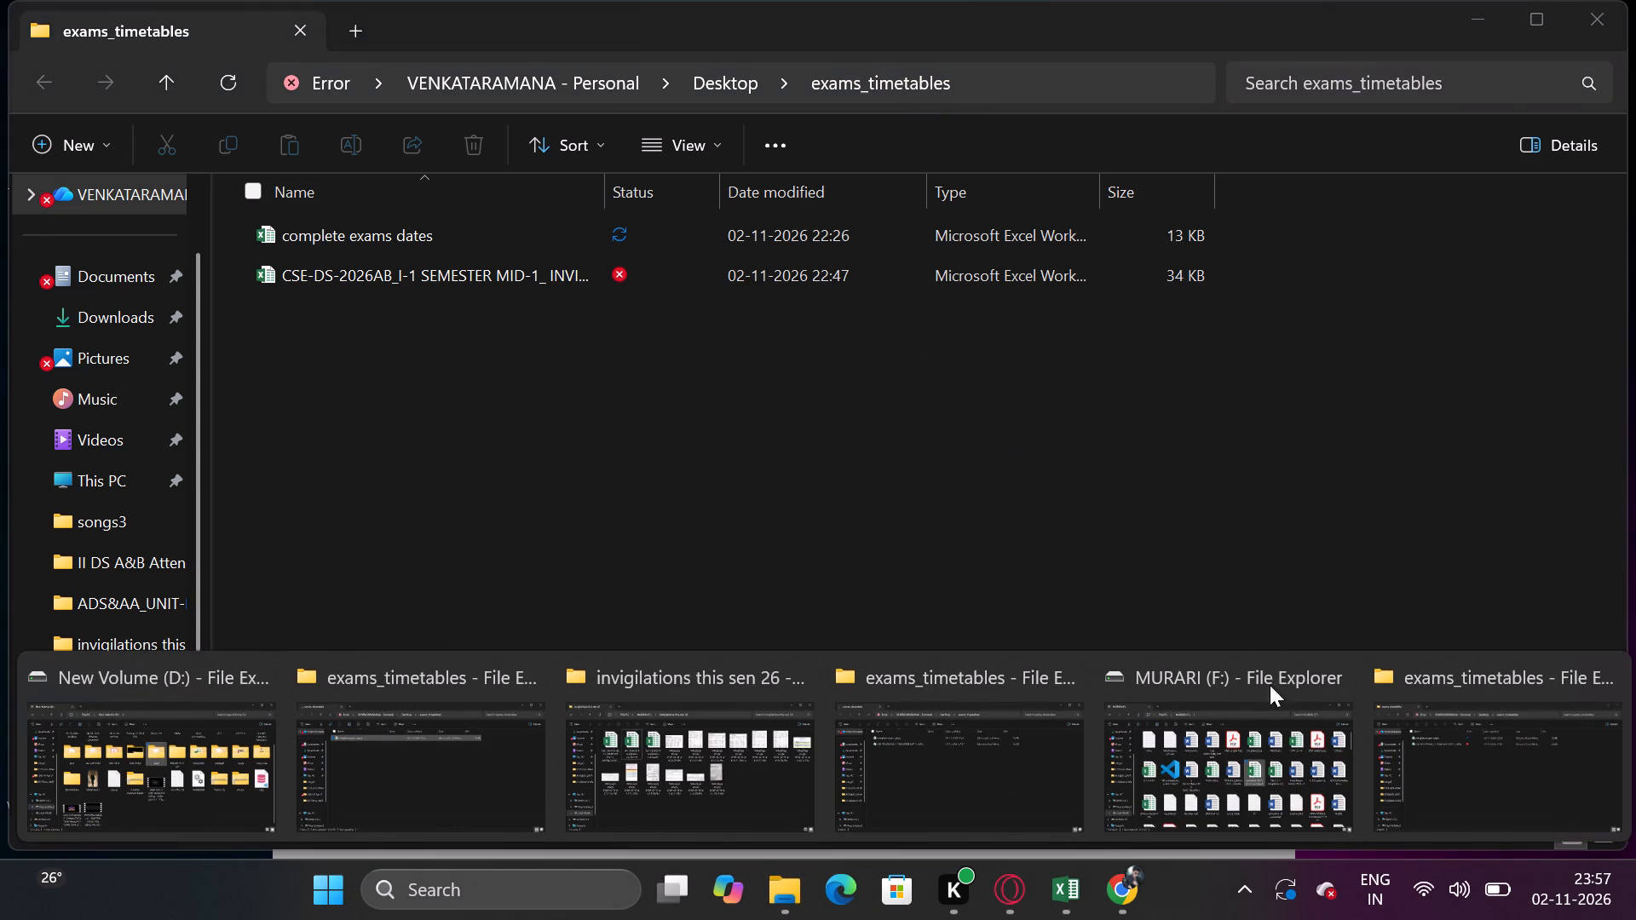
left_click(1230, 758)
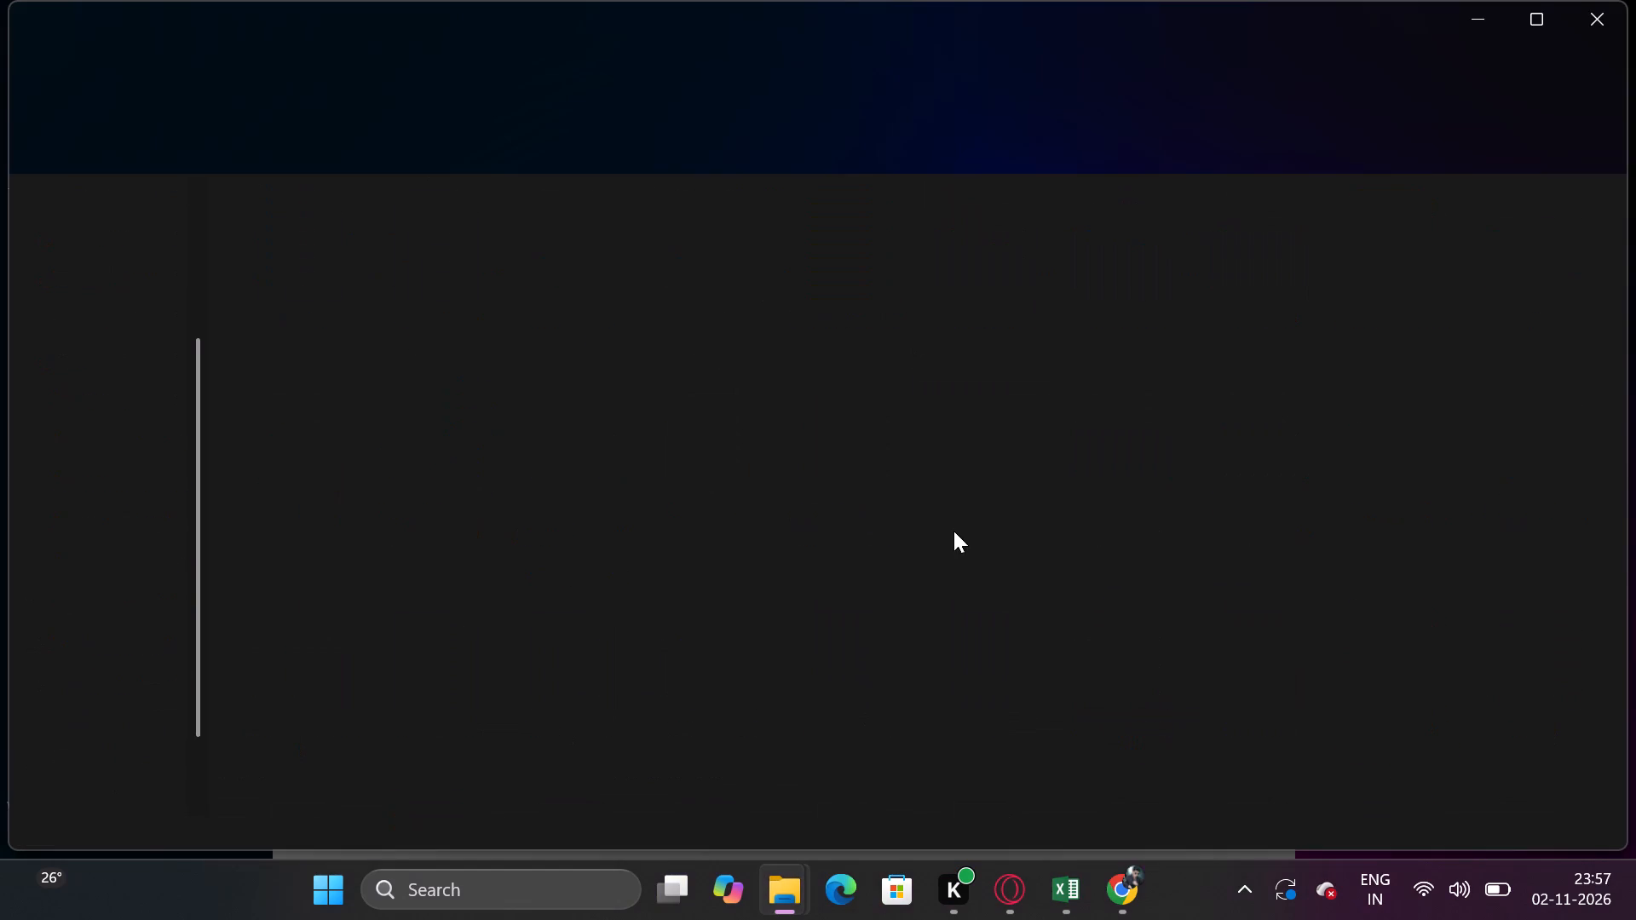
right_click(1027, 534)
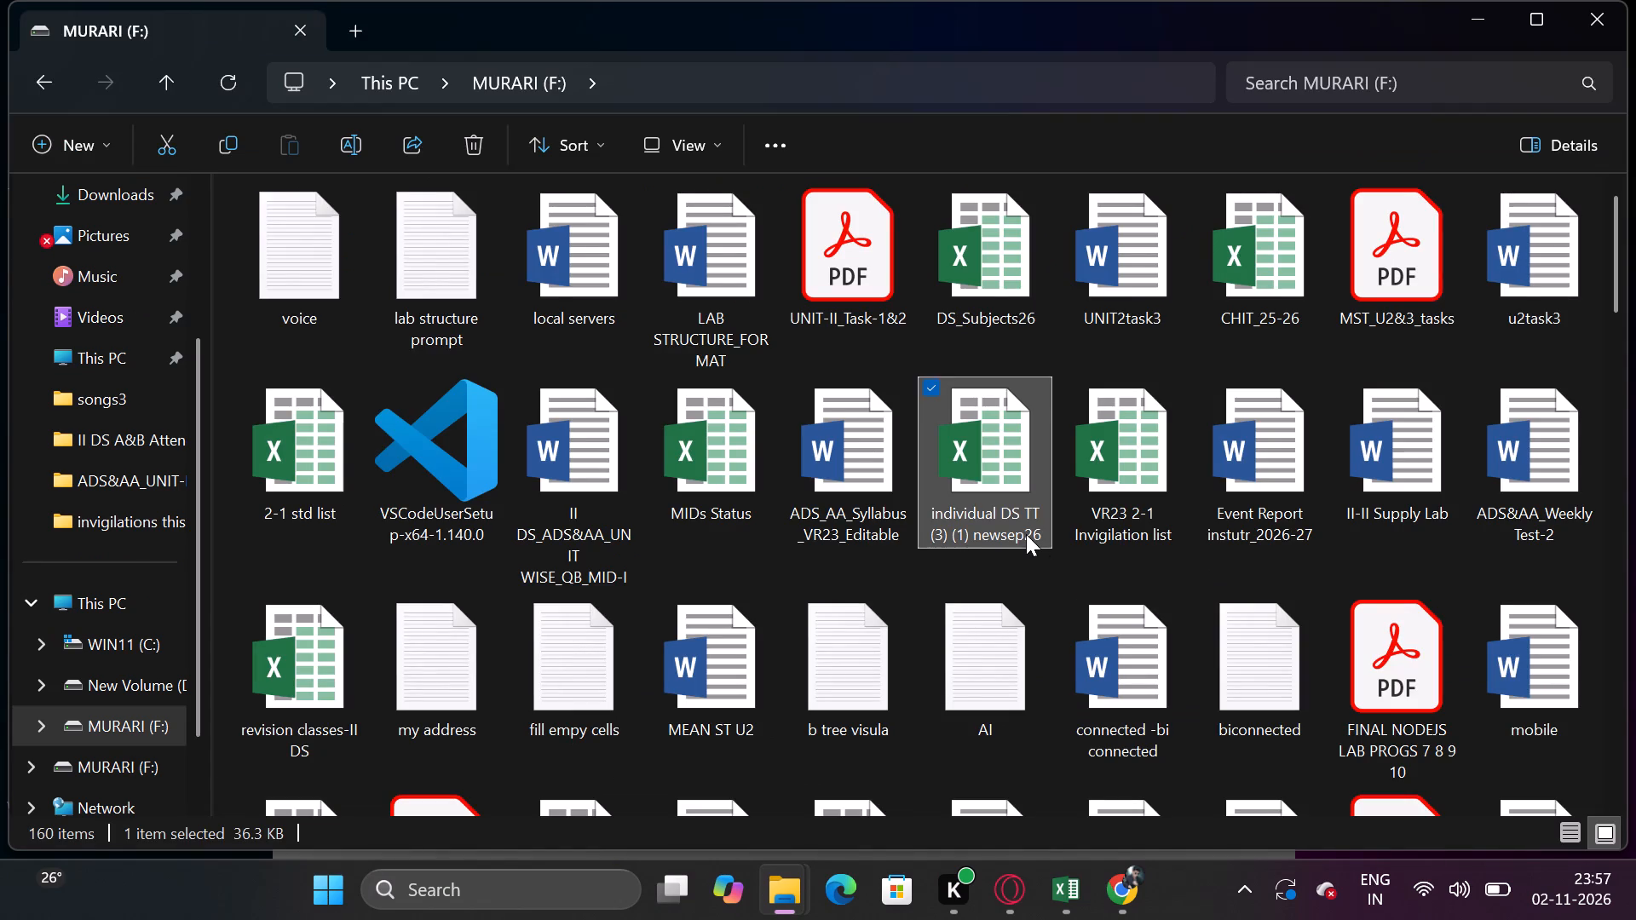
right_click(993, 472)
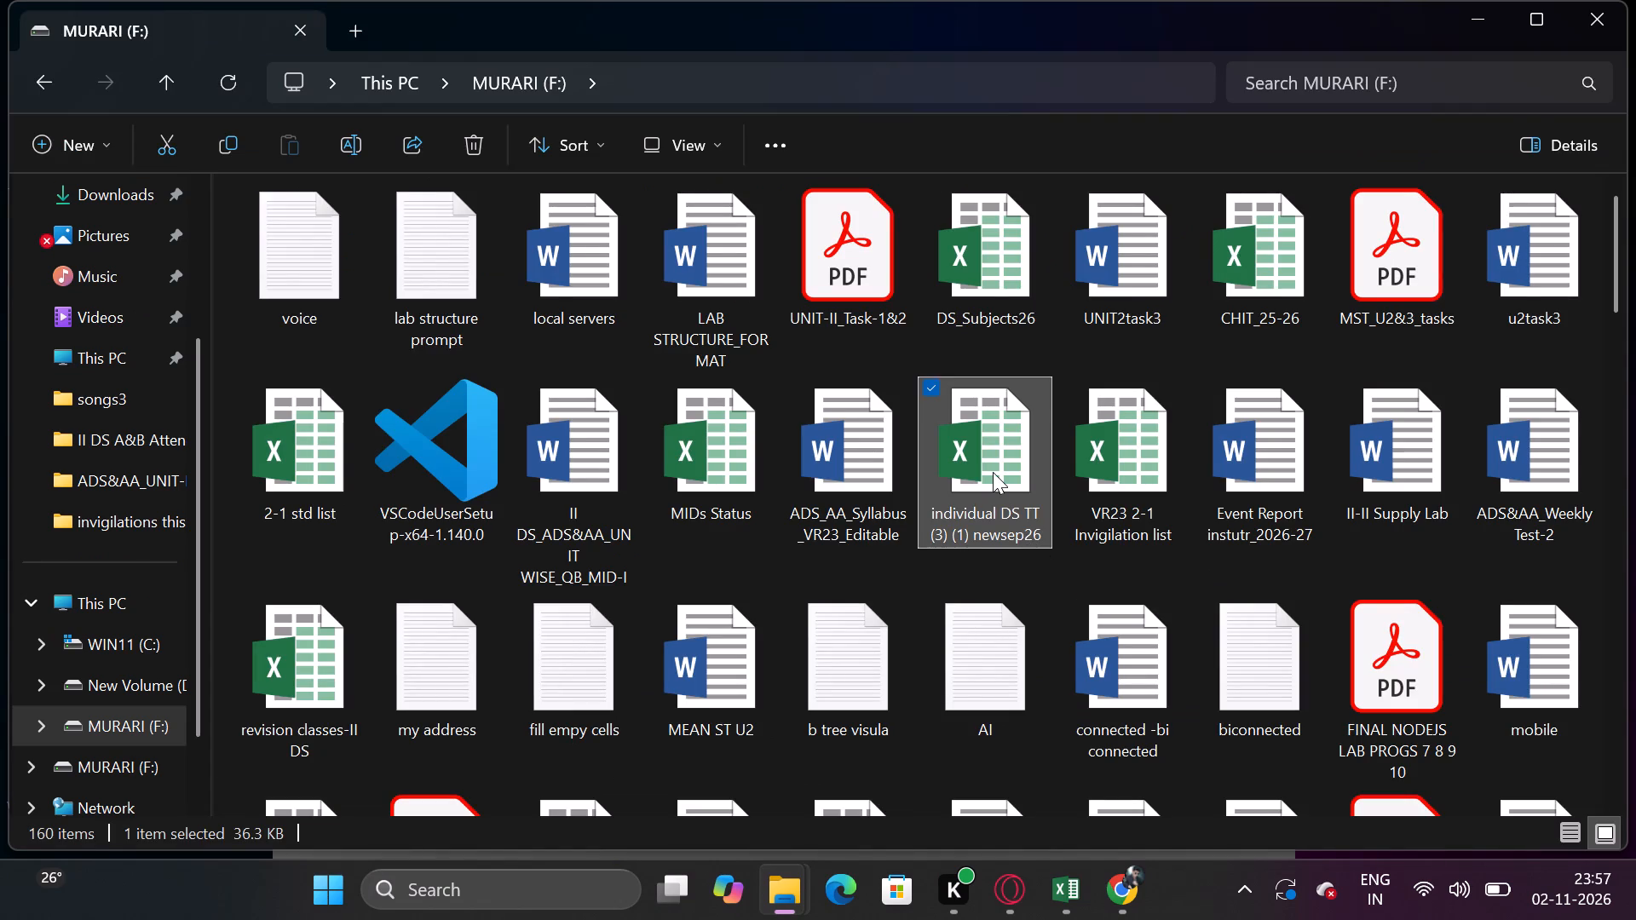
right_click(993, 470)
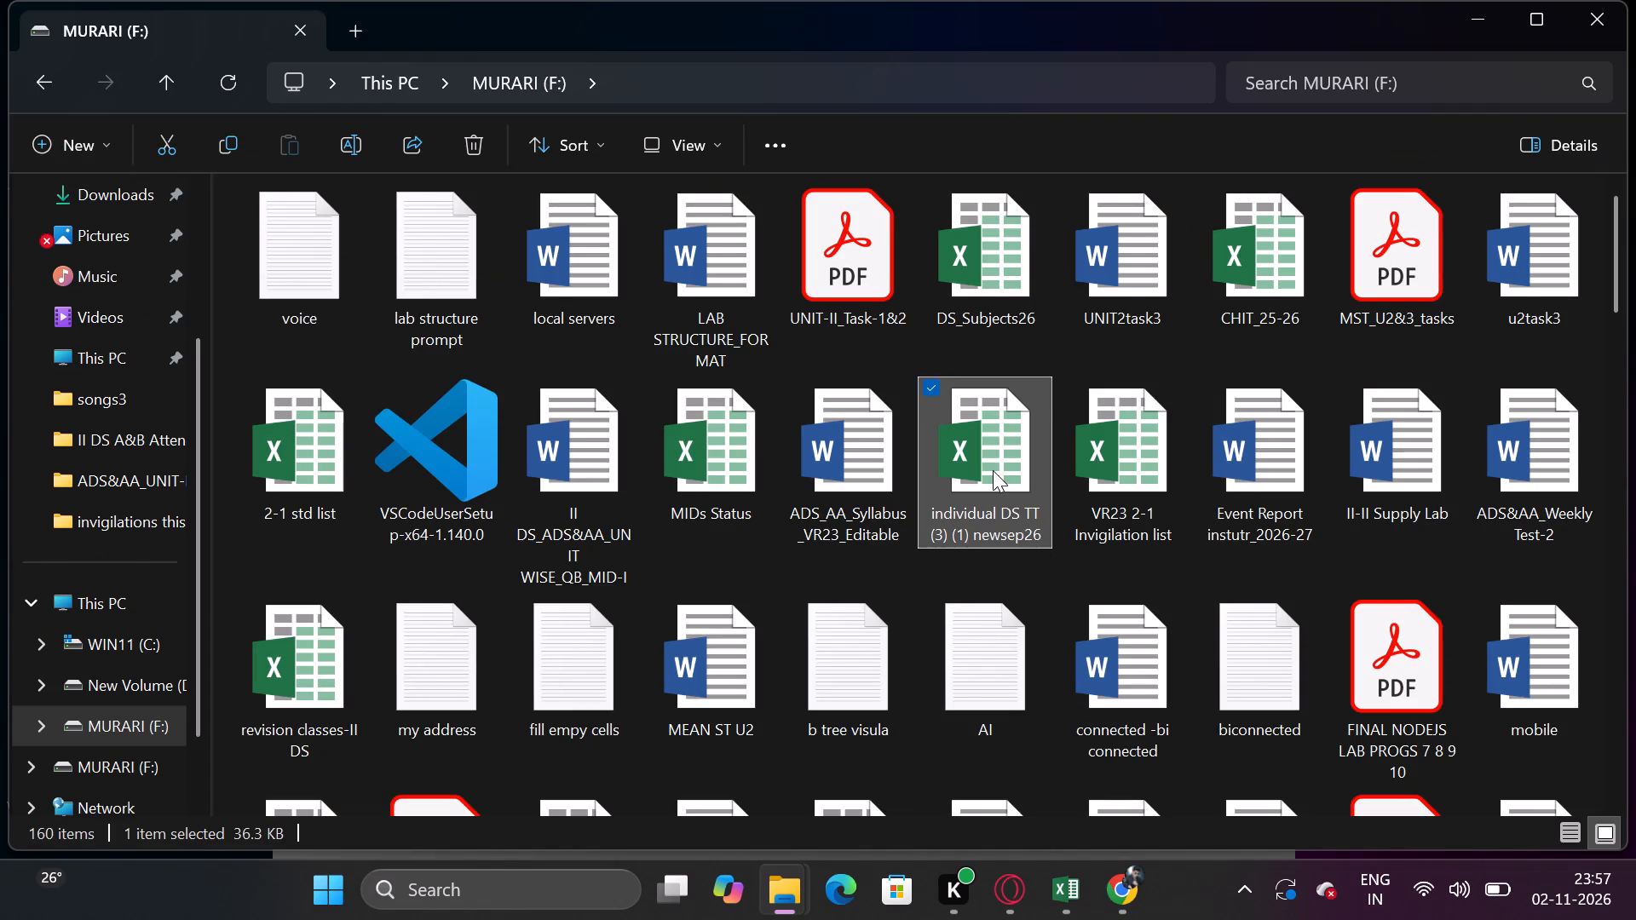
right_click(993, 470)
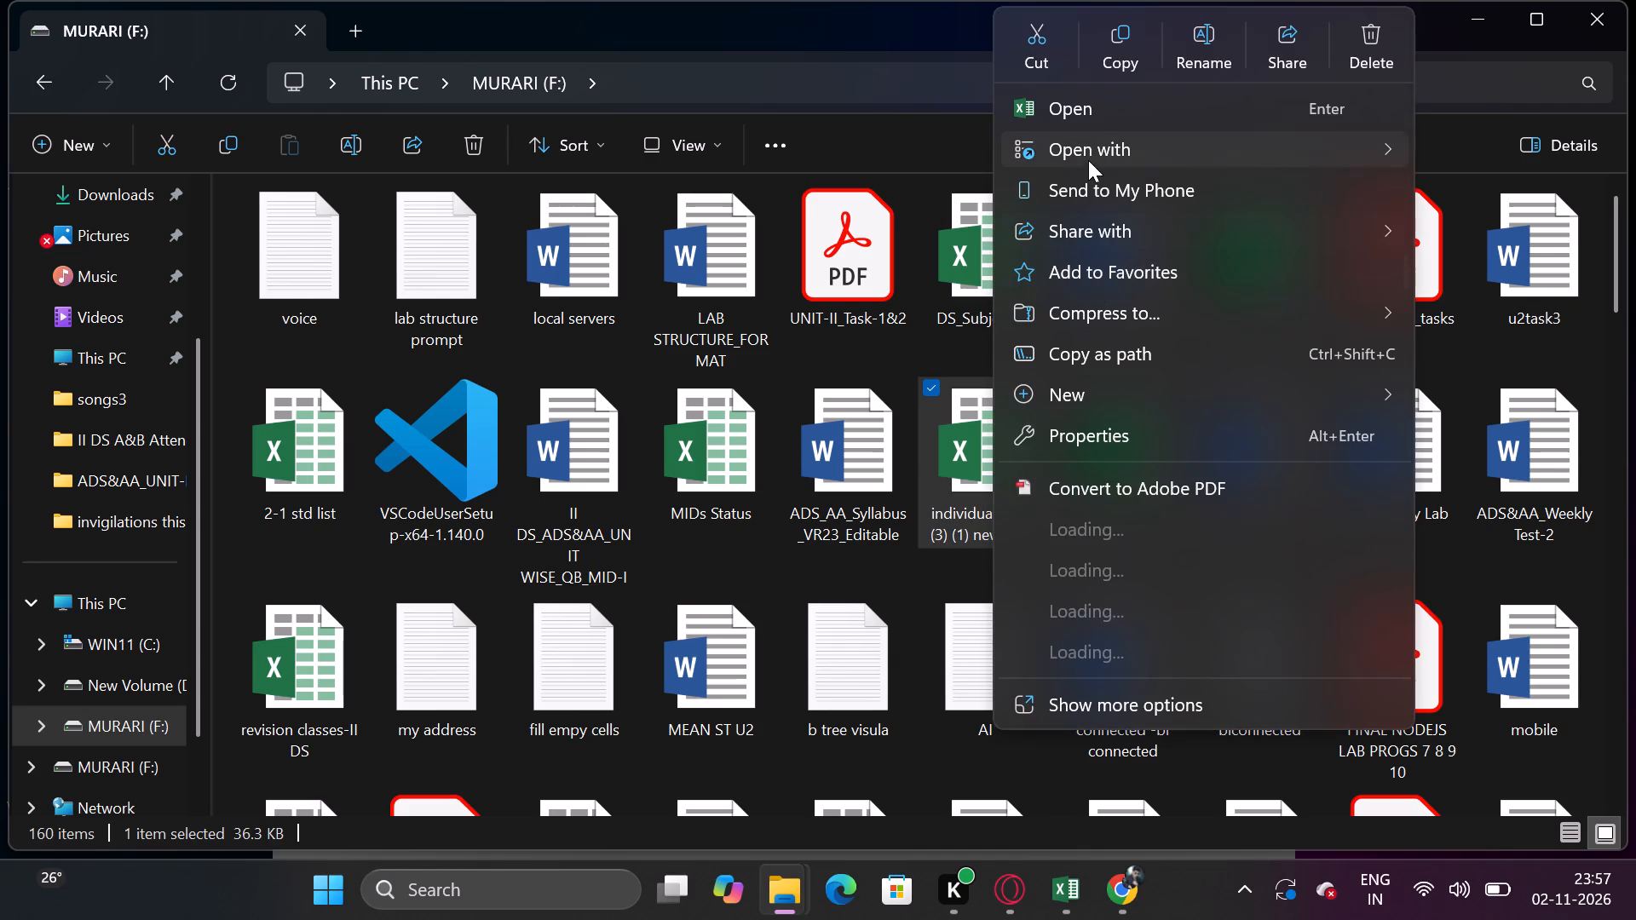
left_click(1108, 54)
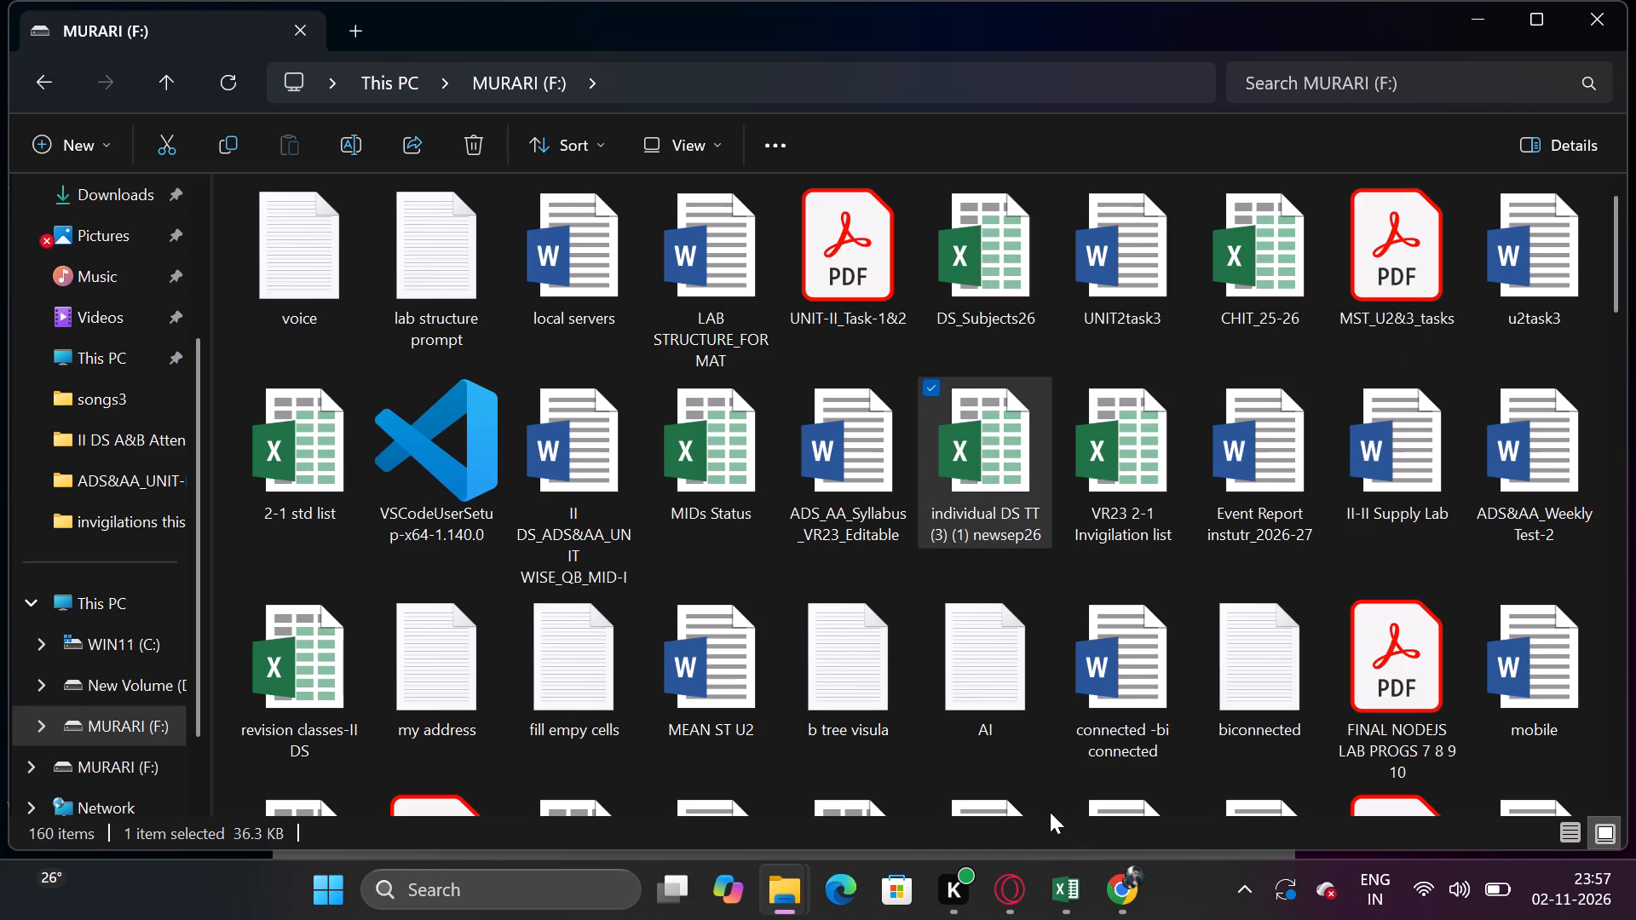
left_click(793, 885)
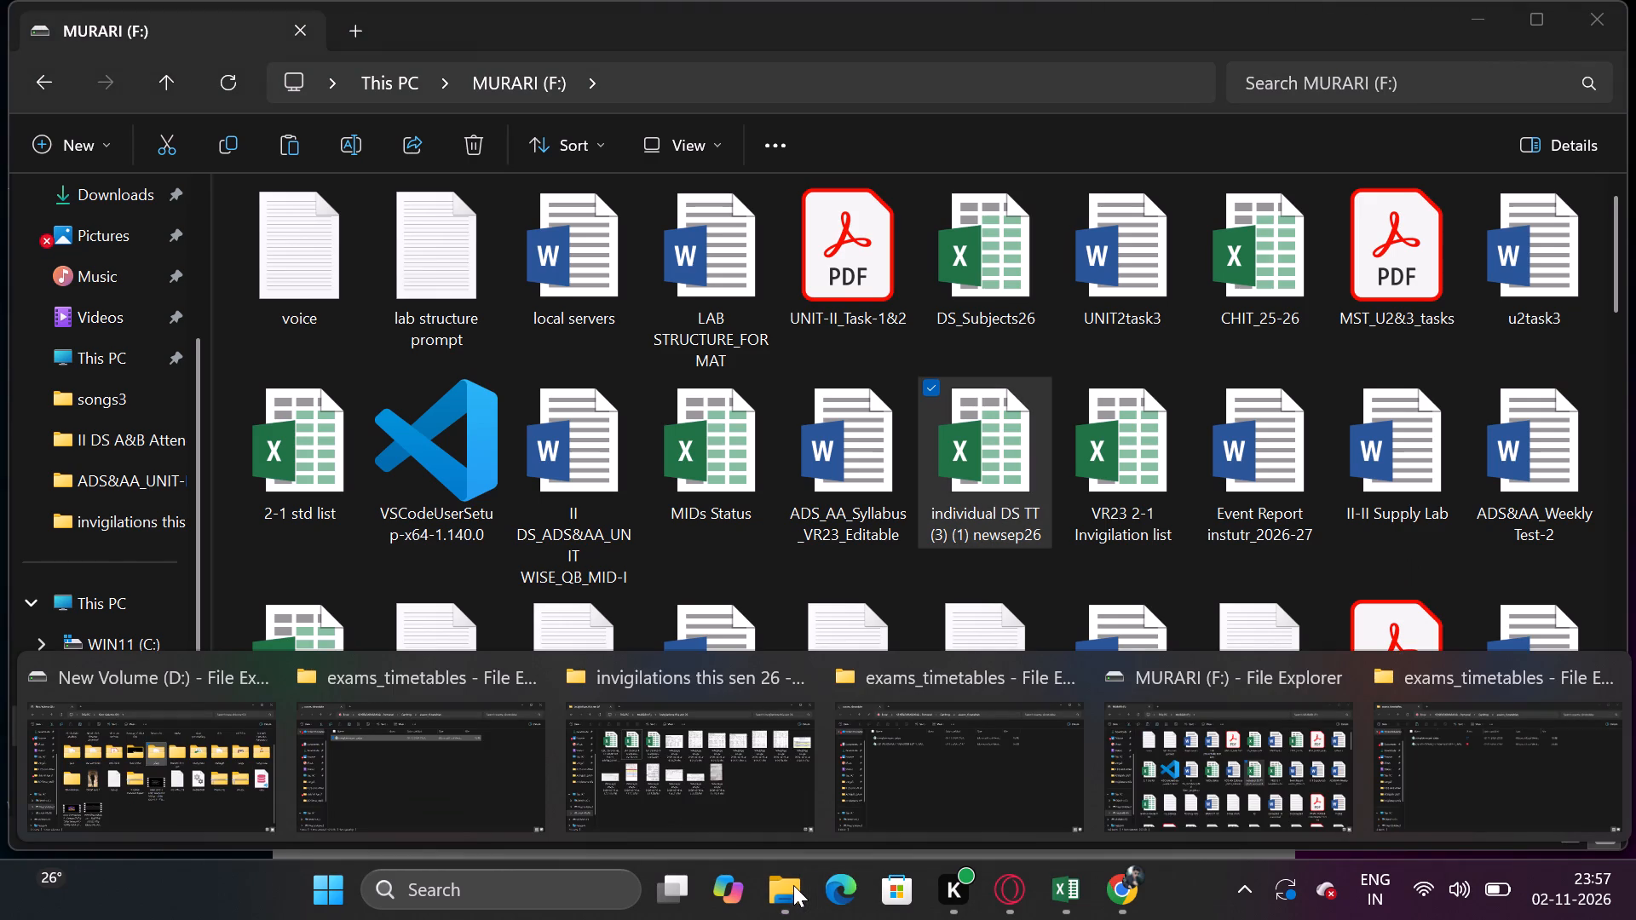
left_click(1562, 794)
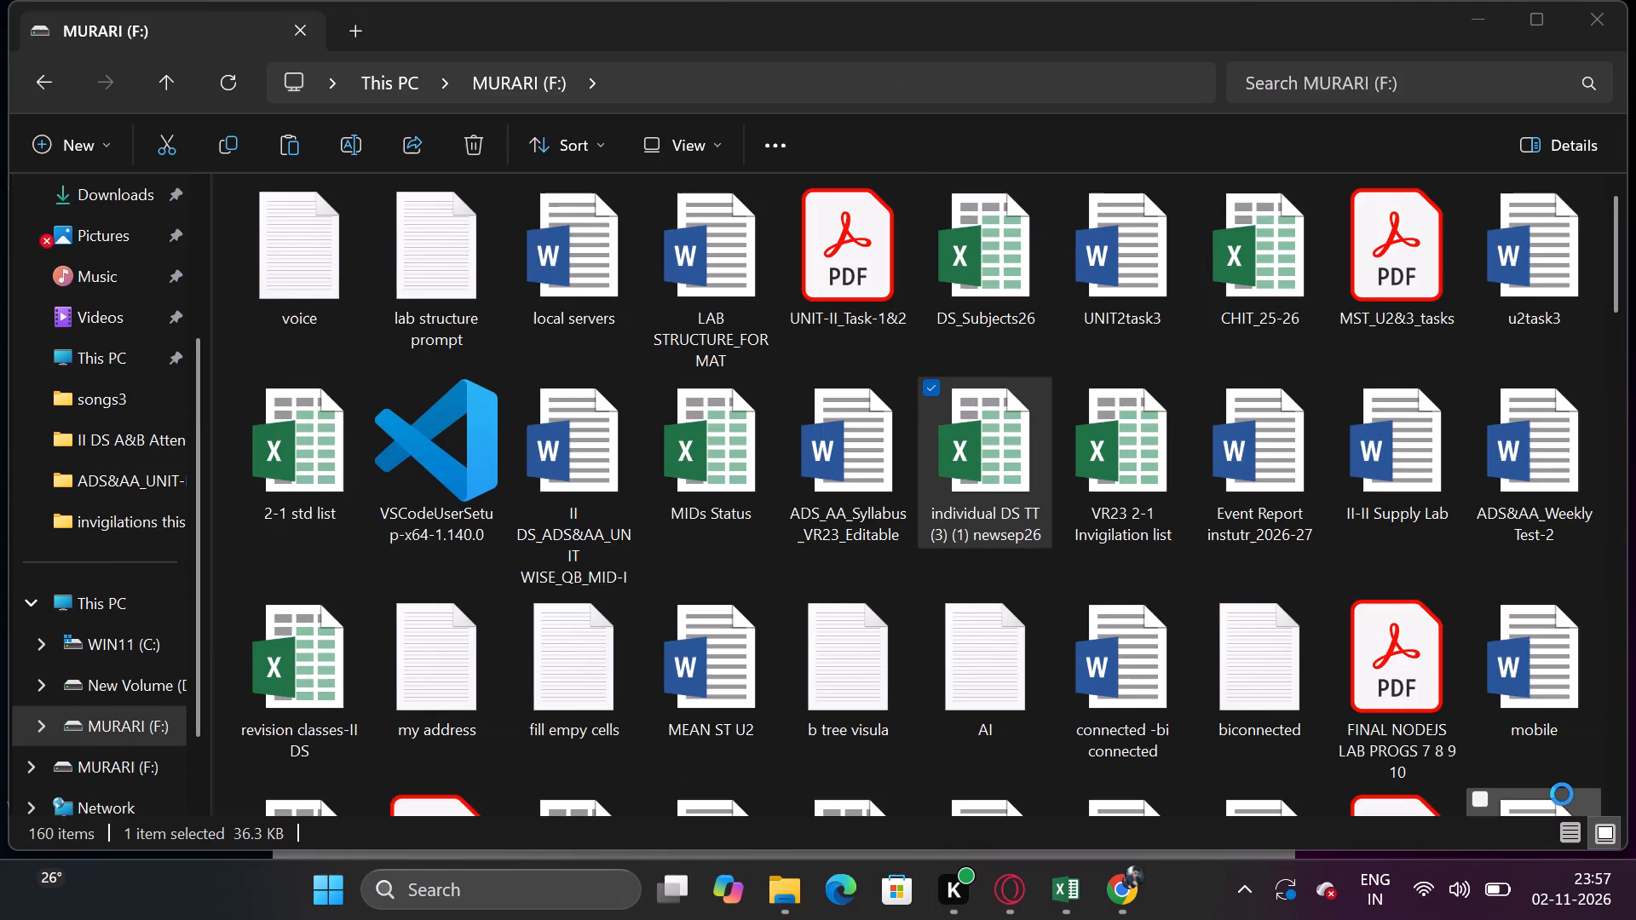
right_click(649, 472)
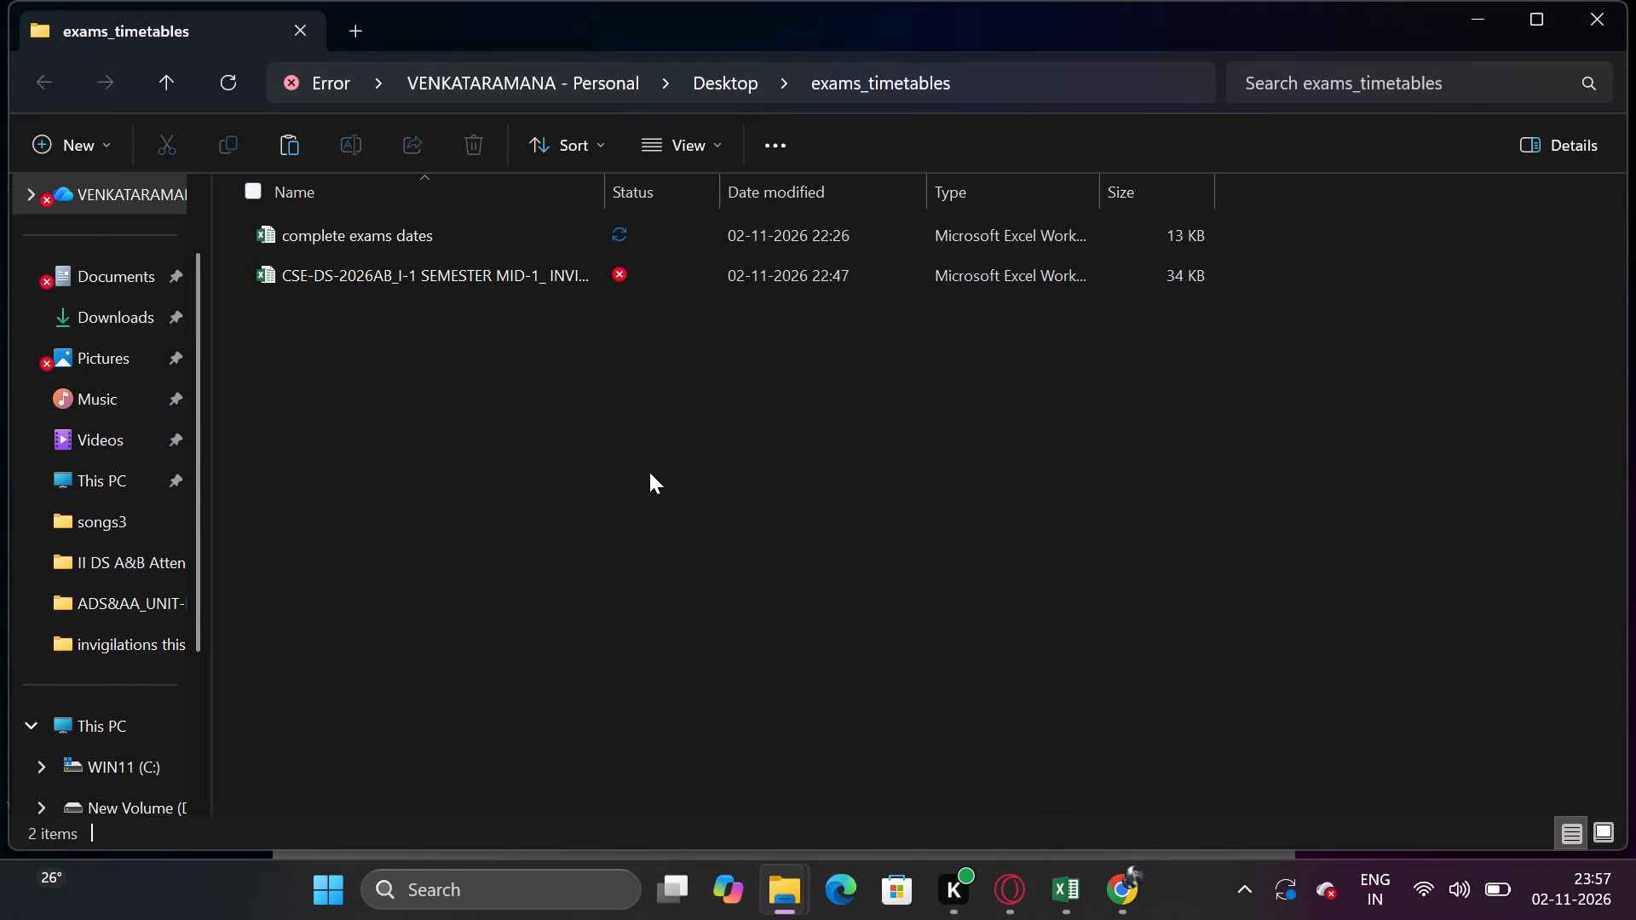
left_click(696, 313)
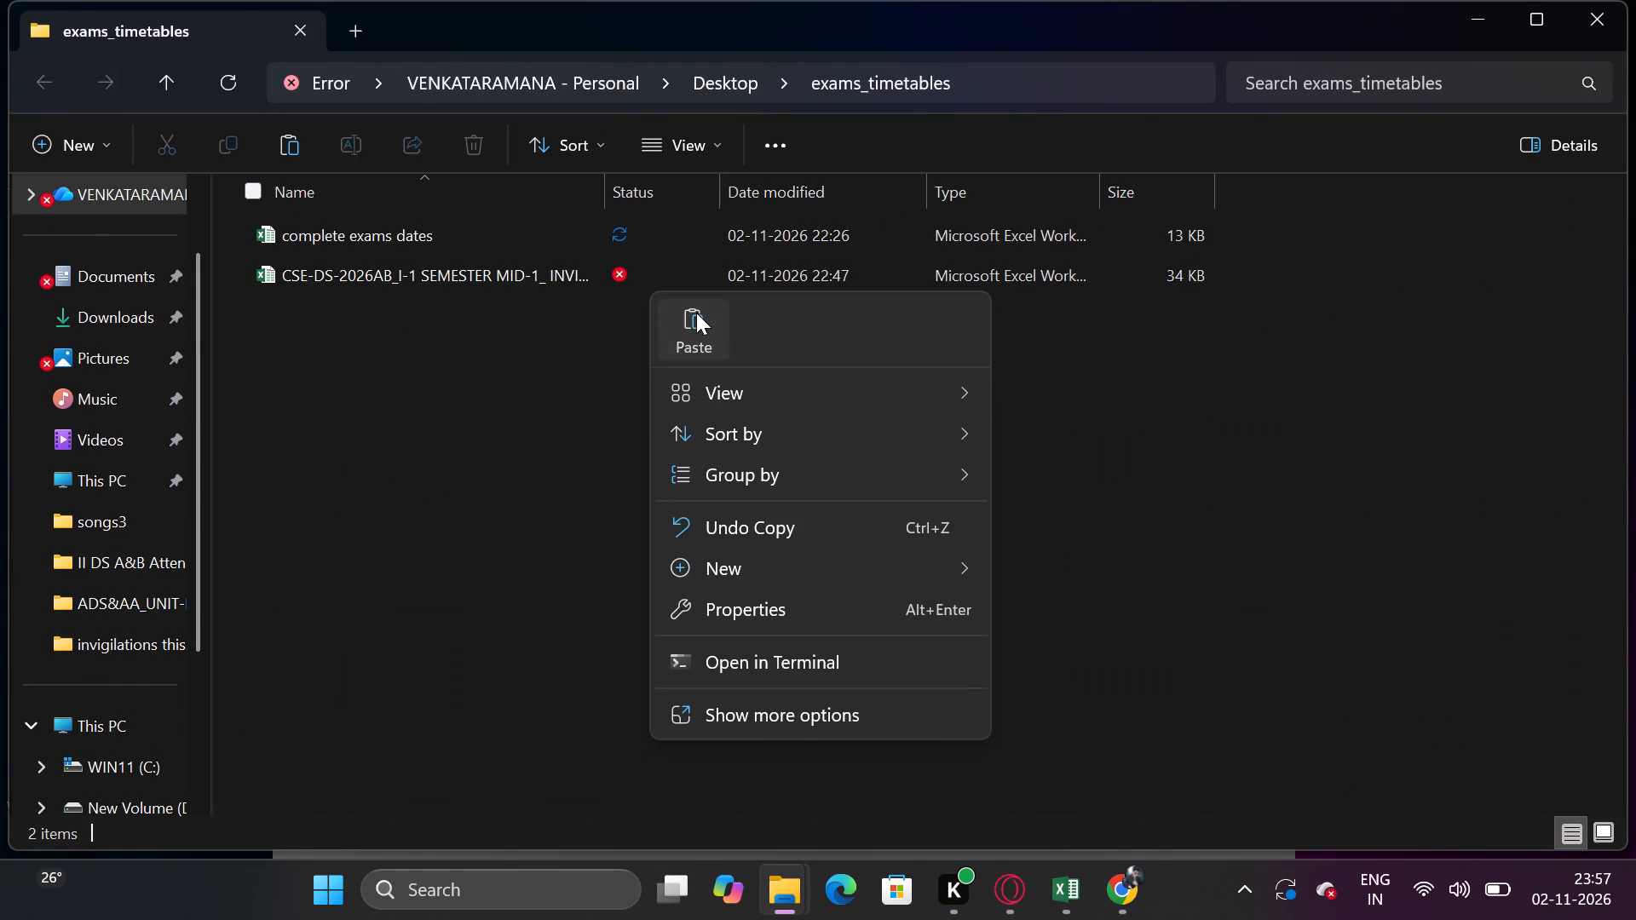
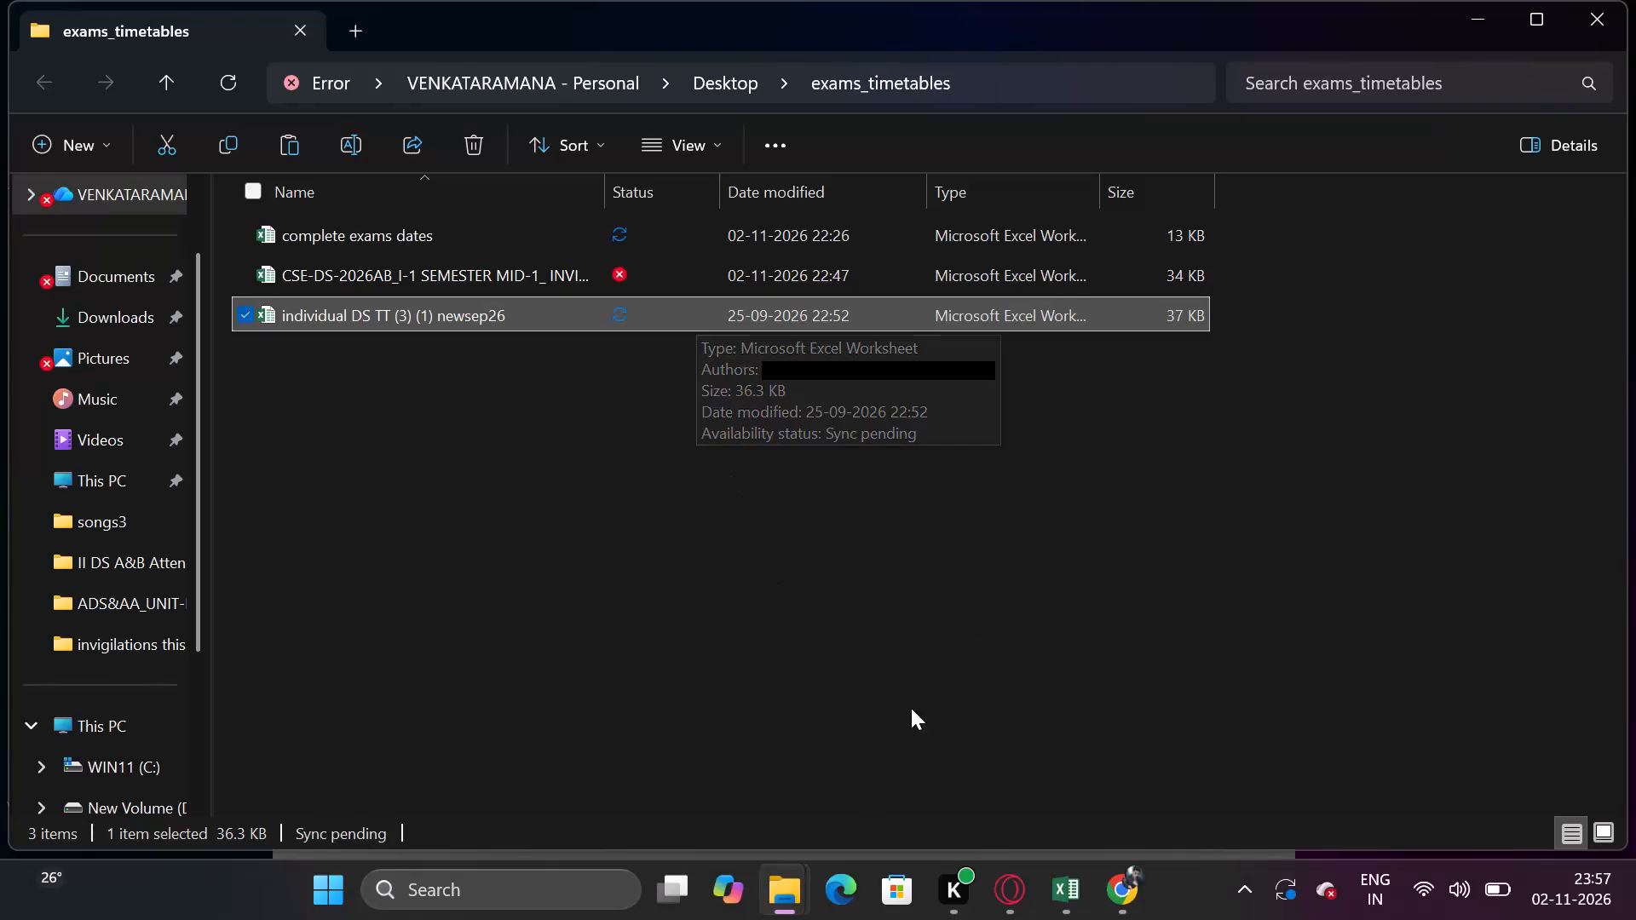
Open the "III-I DS_MID-II Invigilation List-Nov26" workbook from the "invigilations this sen 26" folder.
left_click(786, 888)
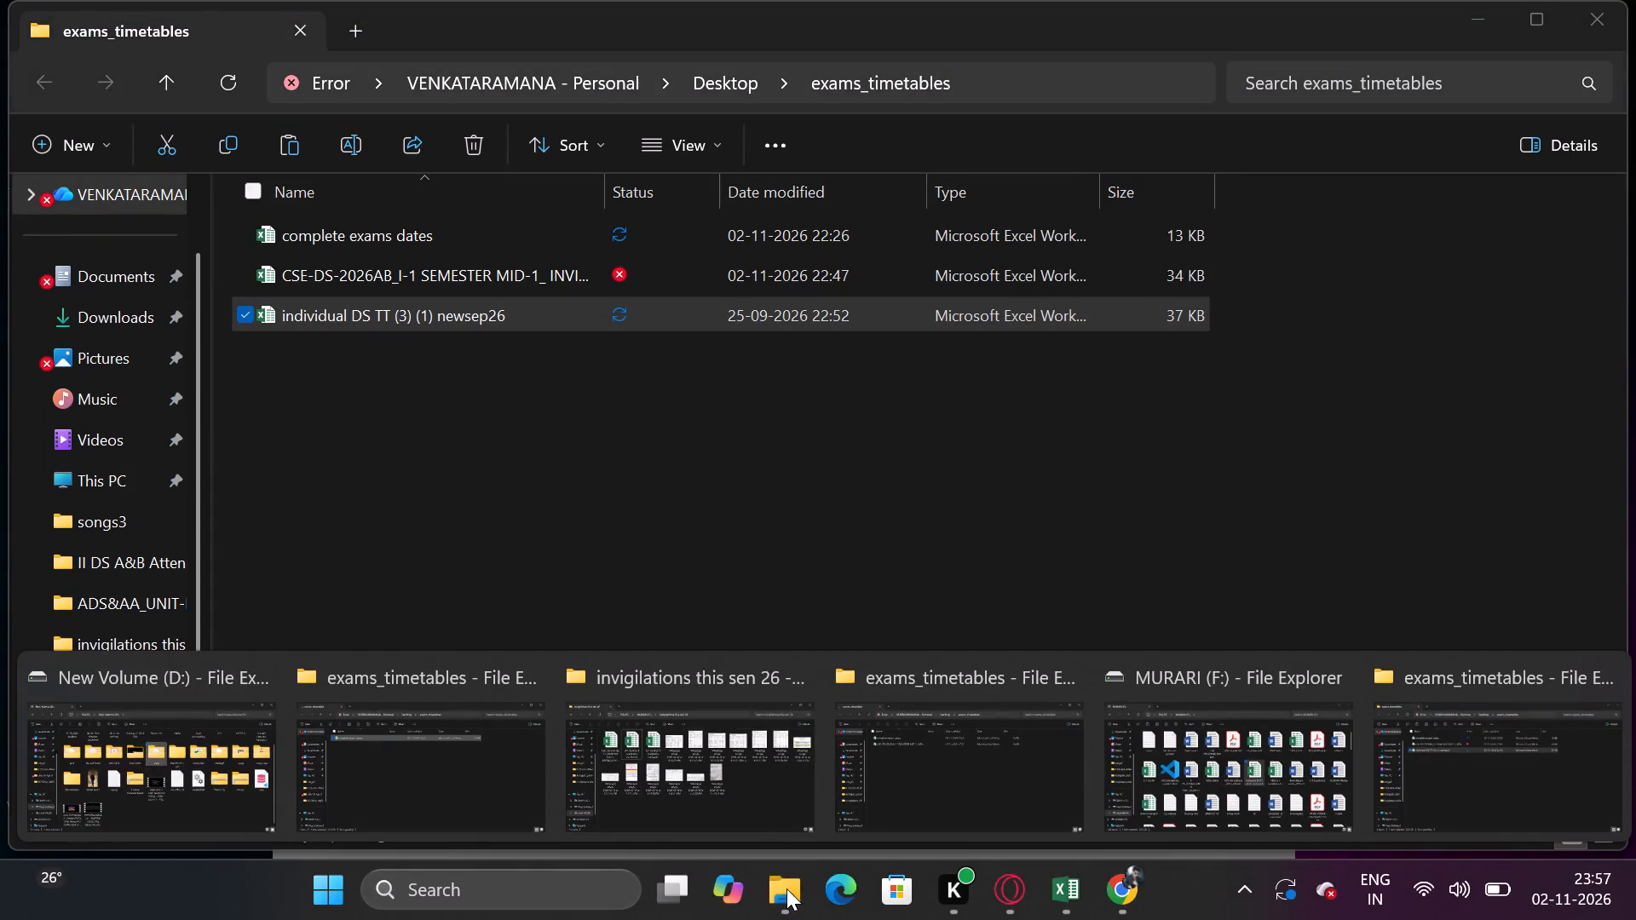
left_click(729, 792)
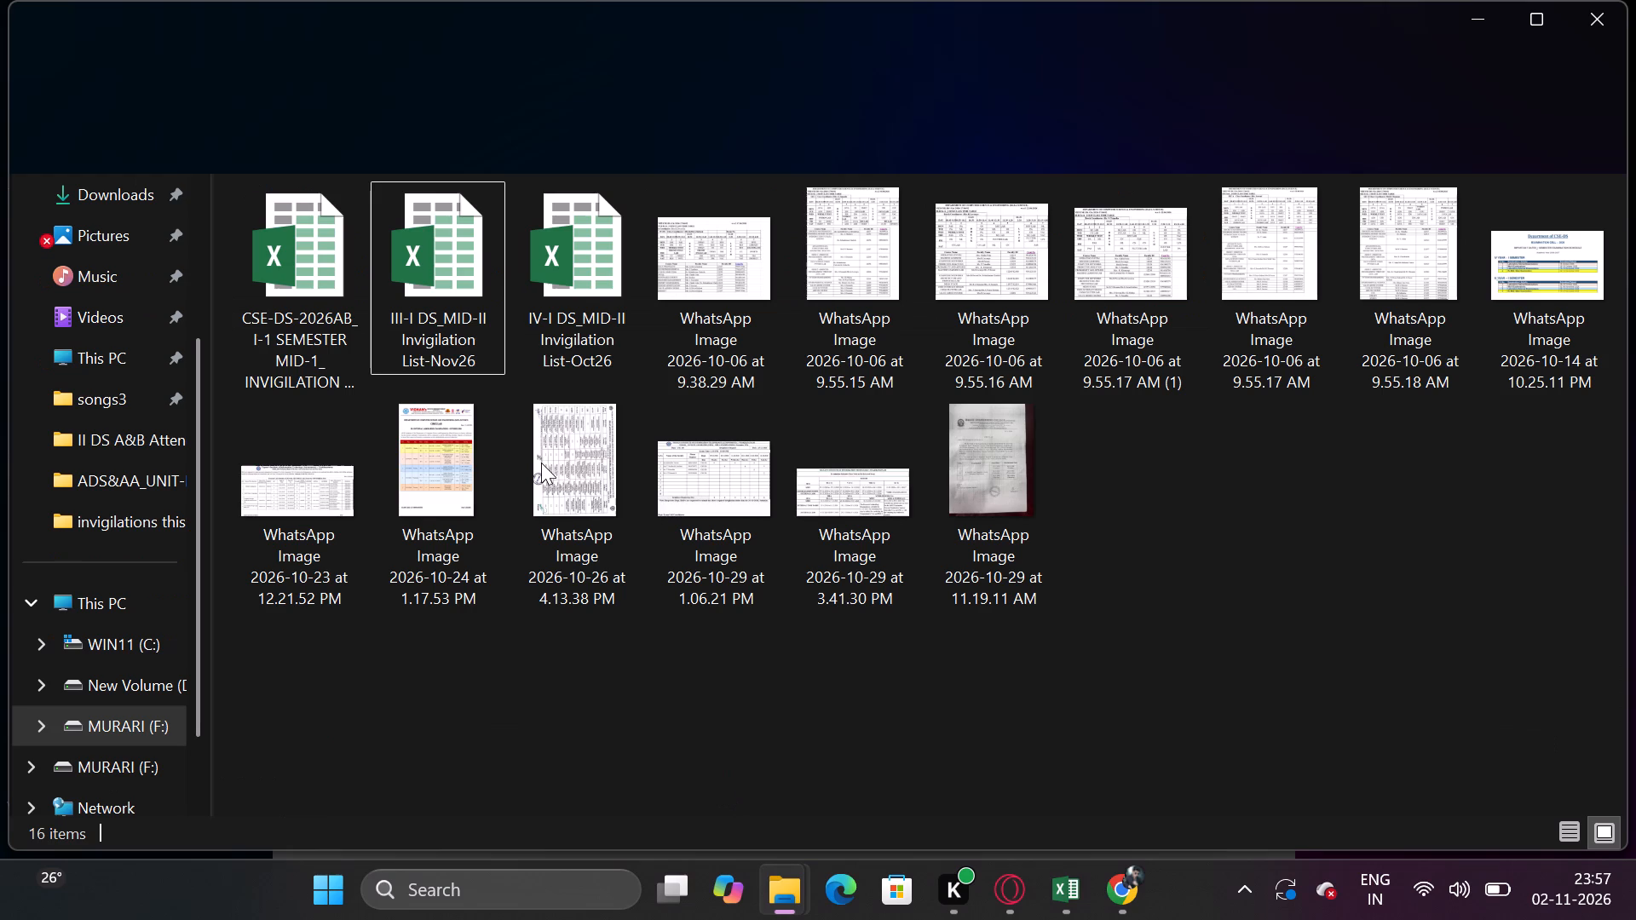
double_click(453, 320)
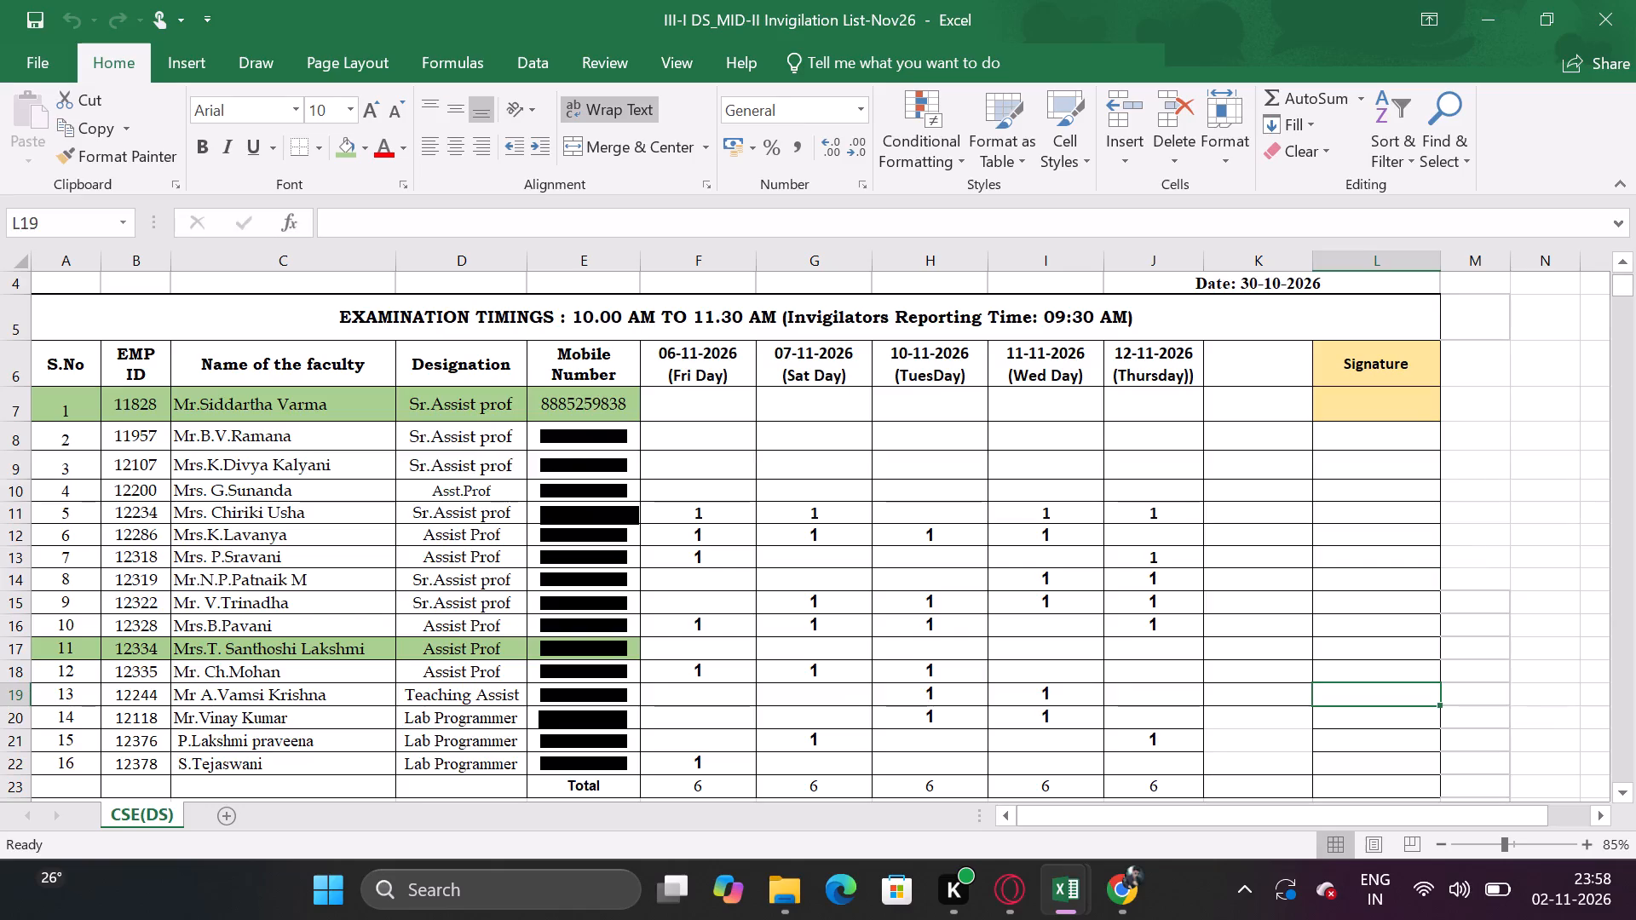
Review the invigilation duty allocations across the exam dates and close the III-I DS_MID-II Invigilation List-Nov26 workbook.
scroll(453, 320, "down", 2)
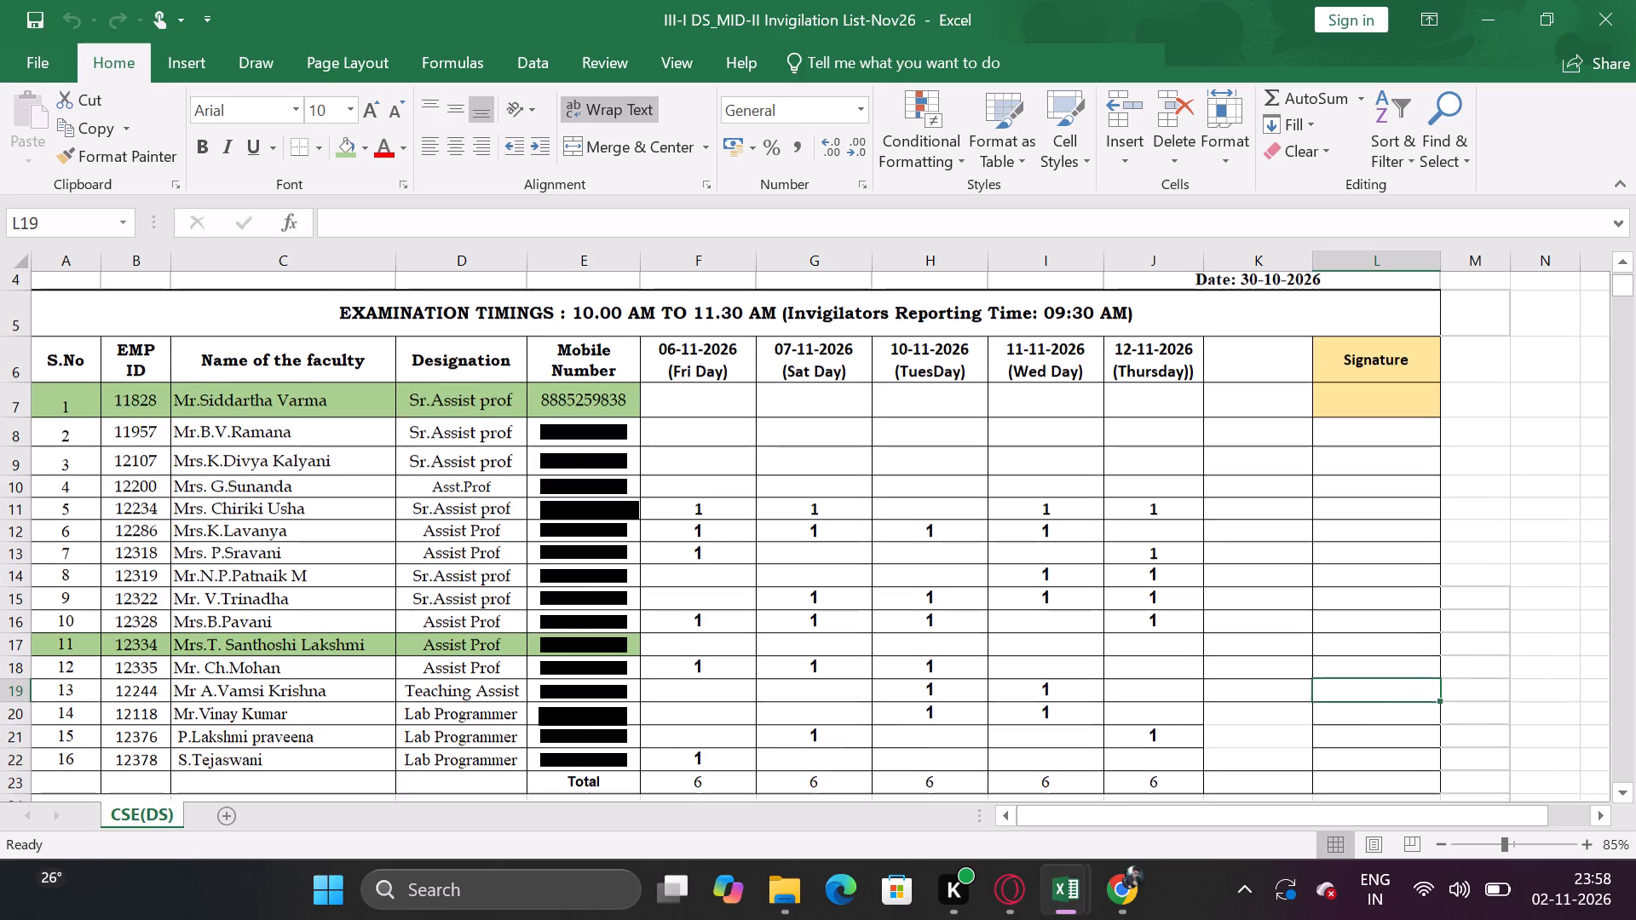
scroll(453, 320, "down", 2)
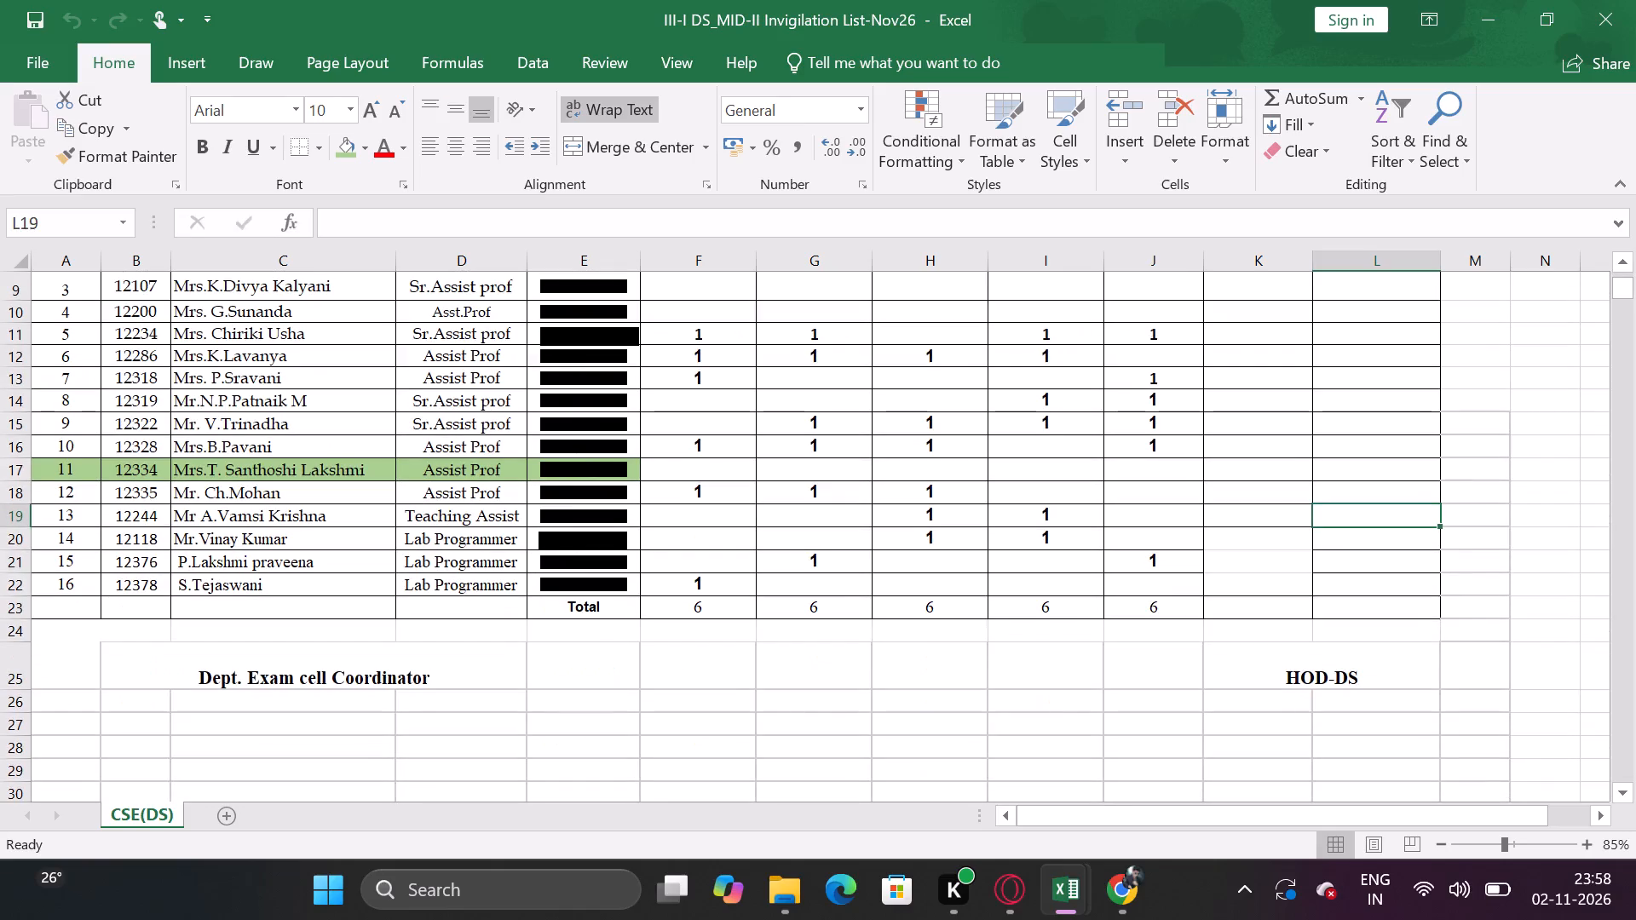
scroll(453, 320, "up", 2)
scroll(453, 320, "down", 1)
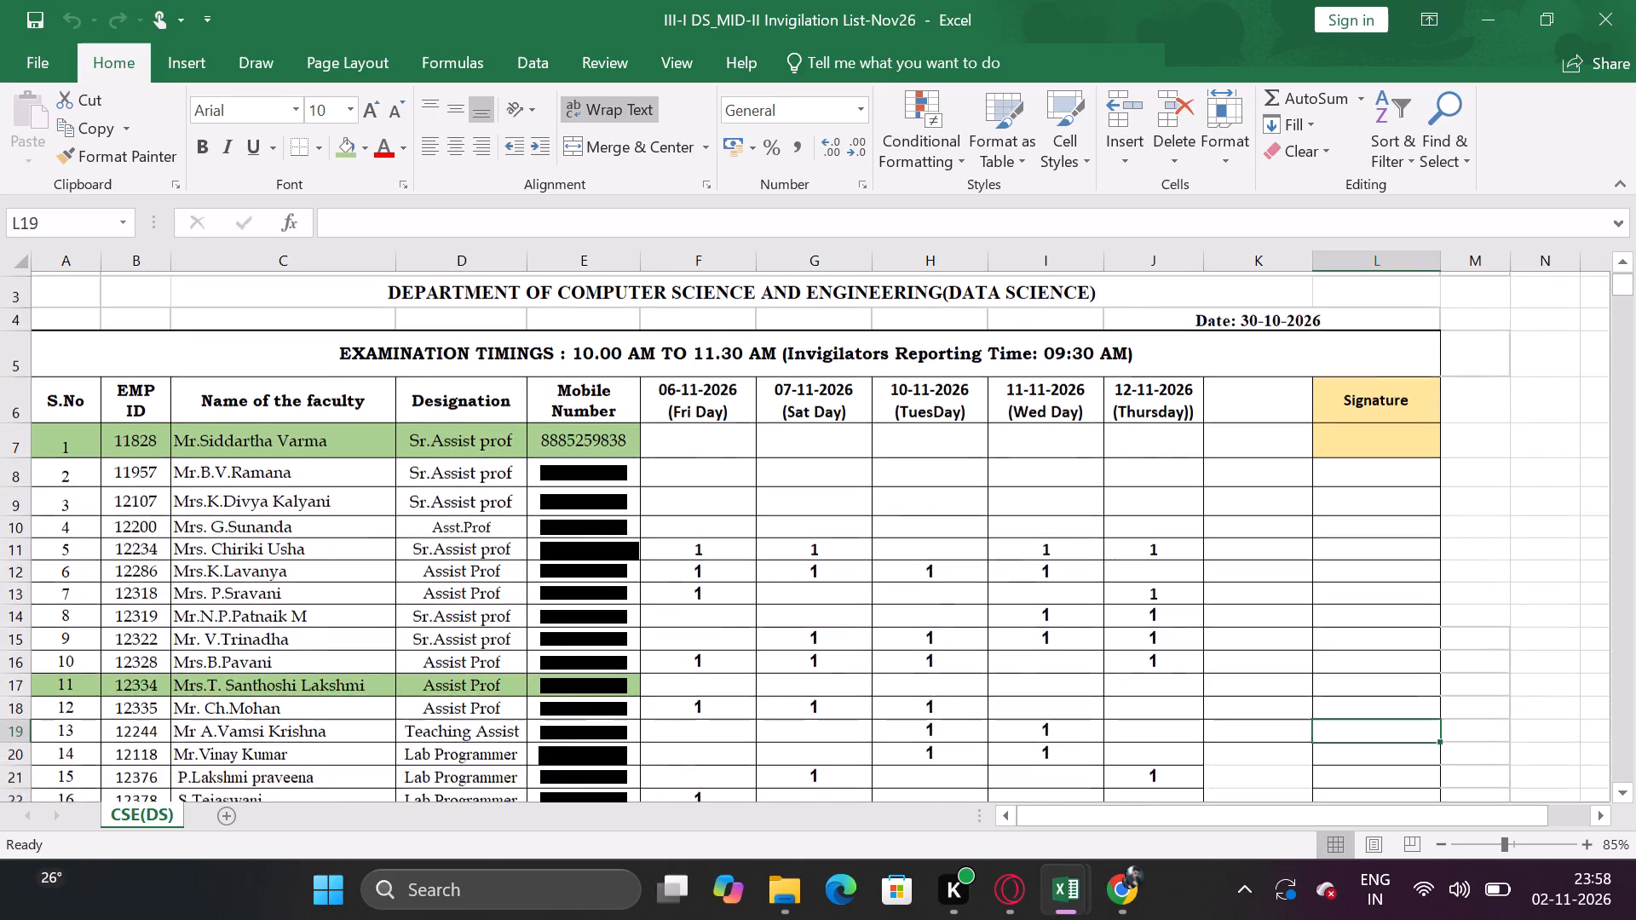
scroll(453, 320, "down", 2)
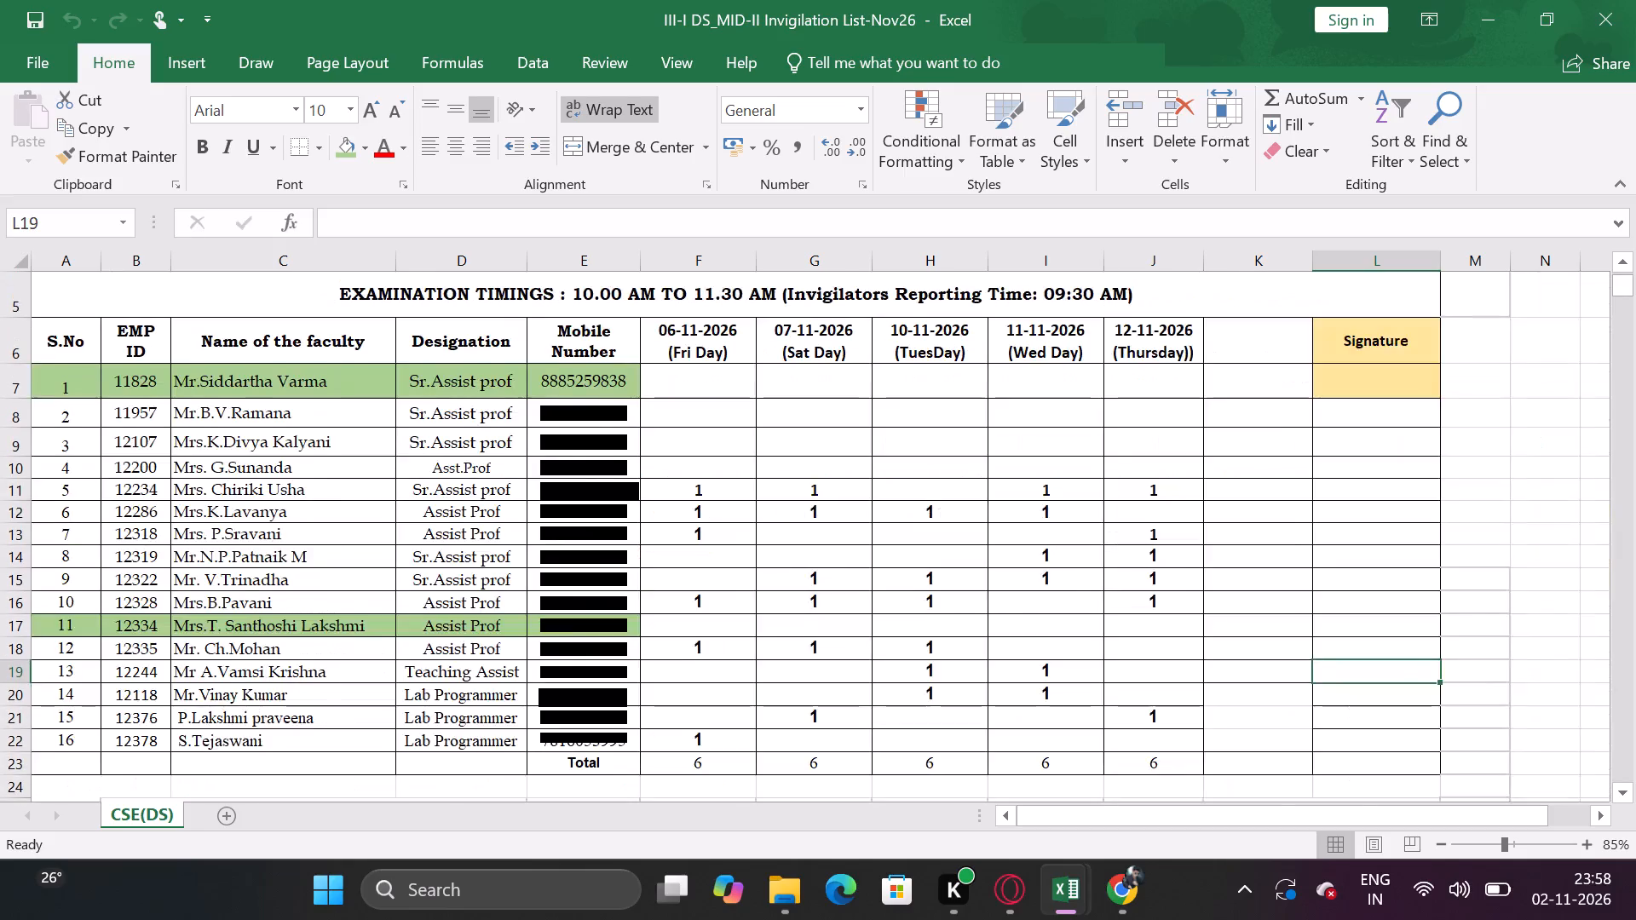
scroll(453, 320, "down", 1)
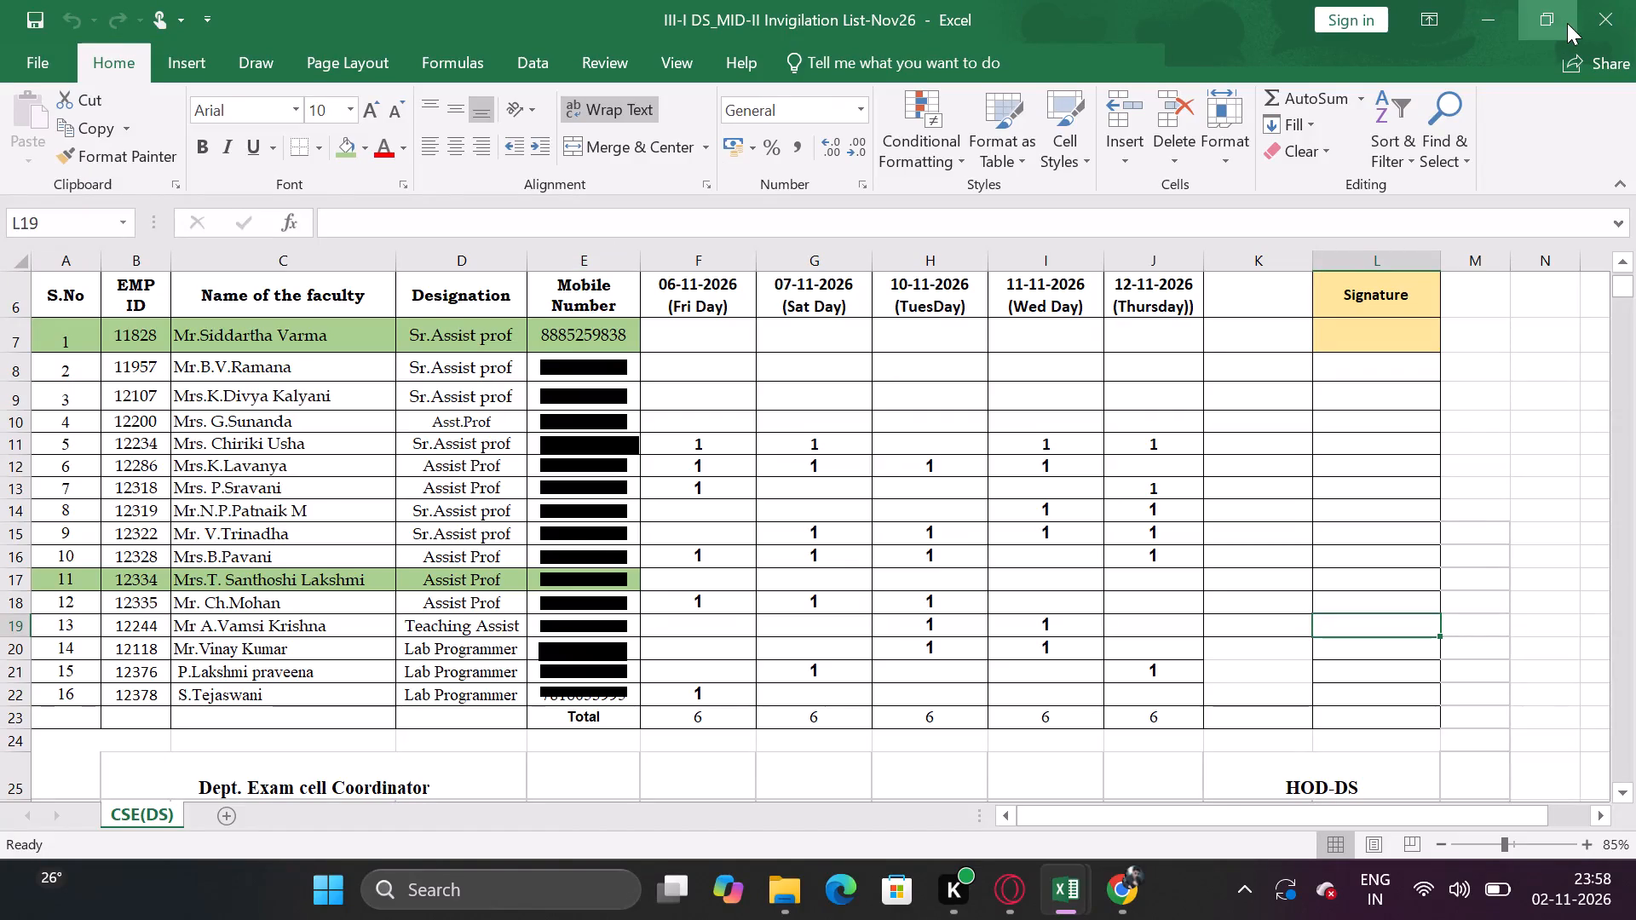
left_click(1614, 23)
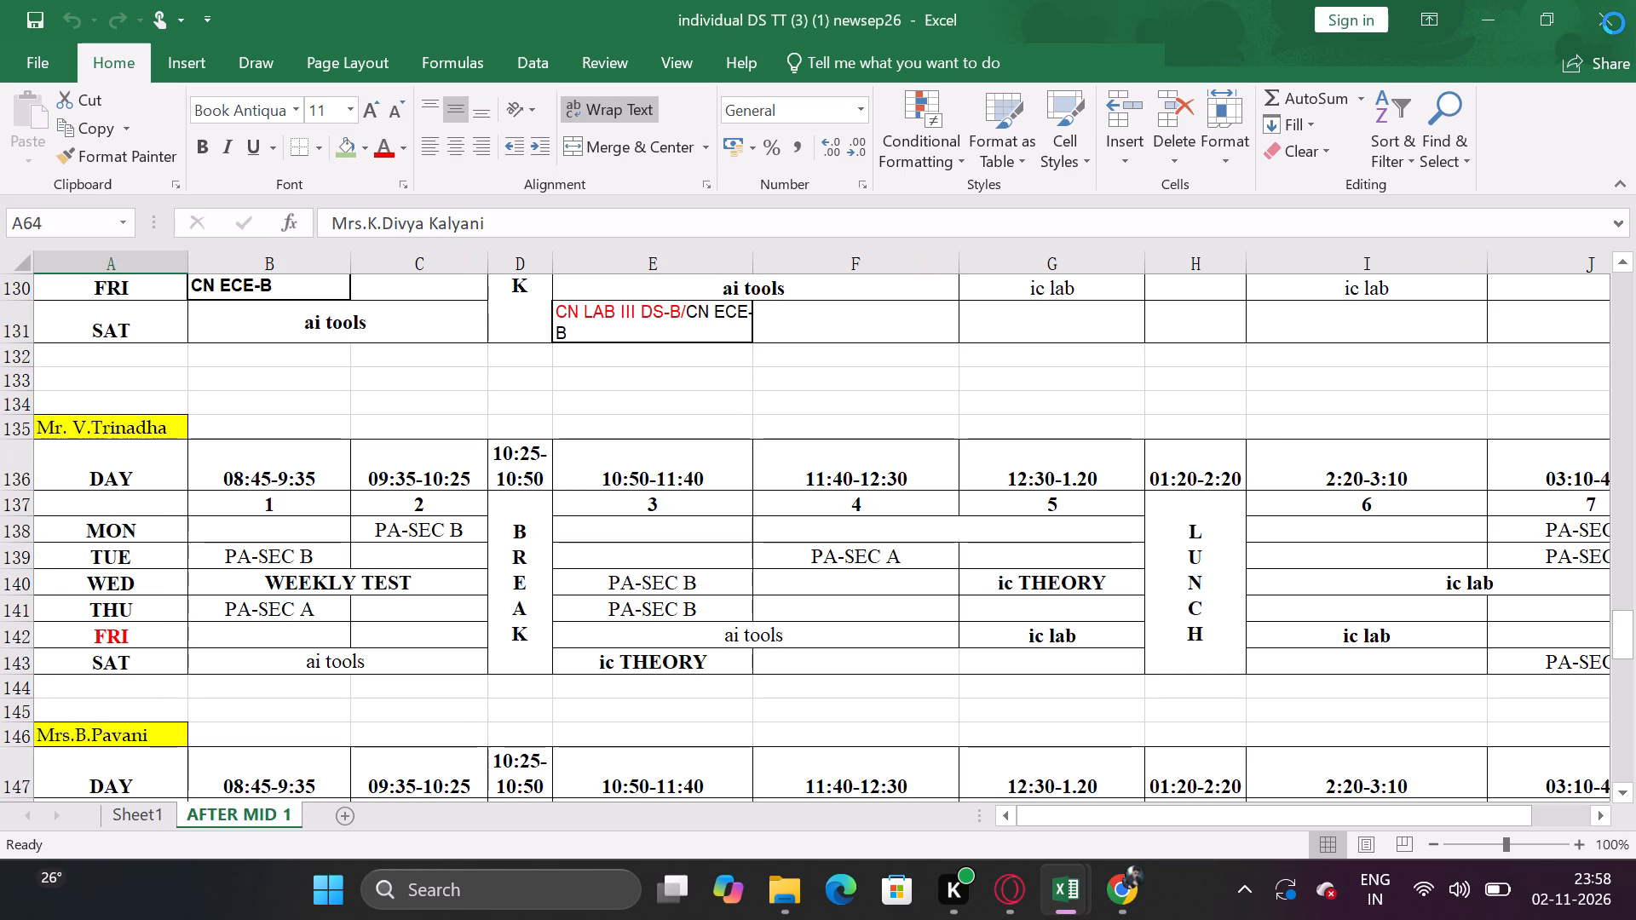
Copy the III-I DS_MID-II Invigilation List-Nov26 workbook from the "invigilations this sen 26" folder on MURARI (F:) into exams_timetables on the Desktop.
left_click(1475, 29)
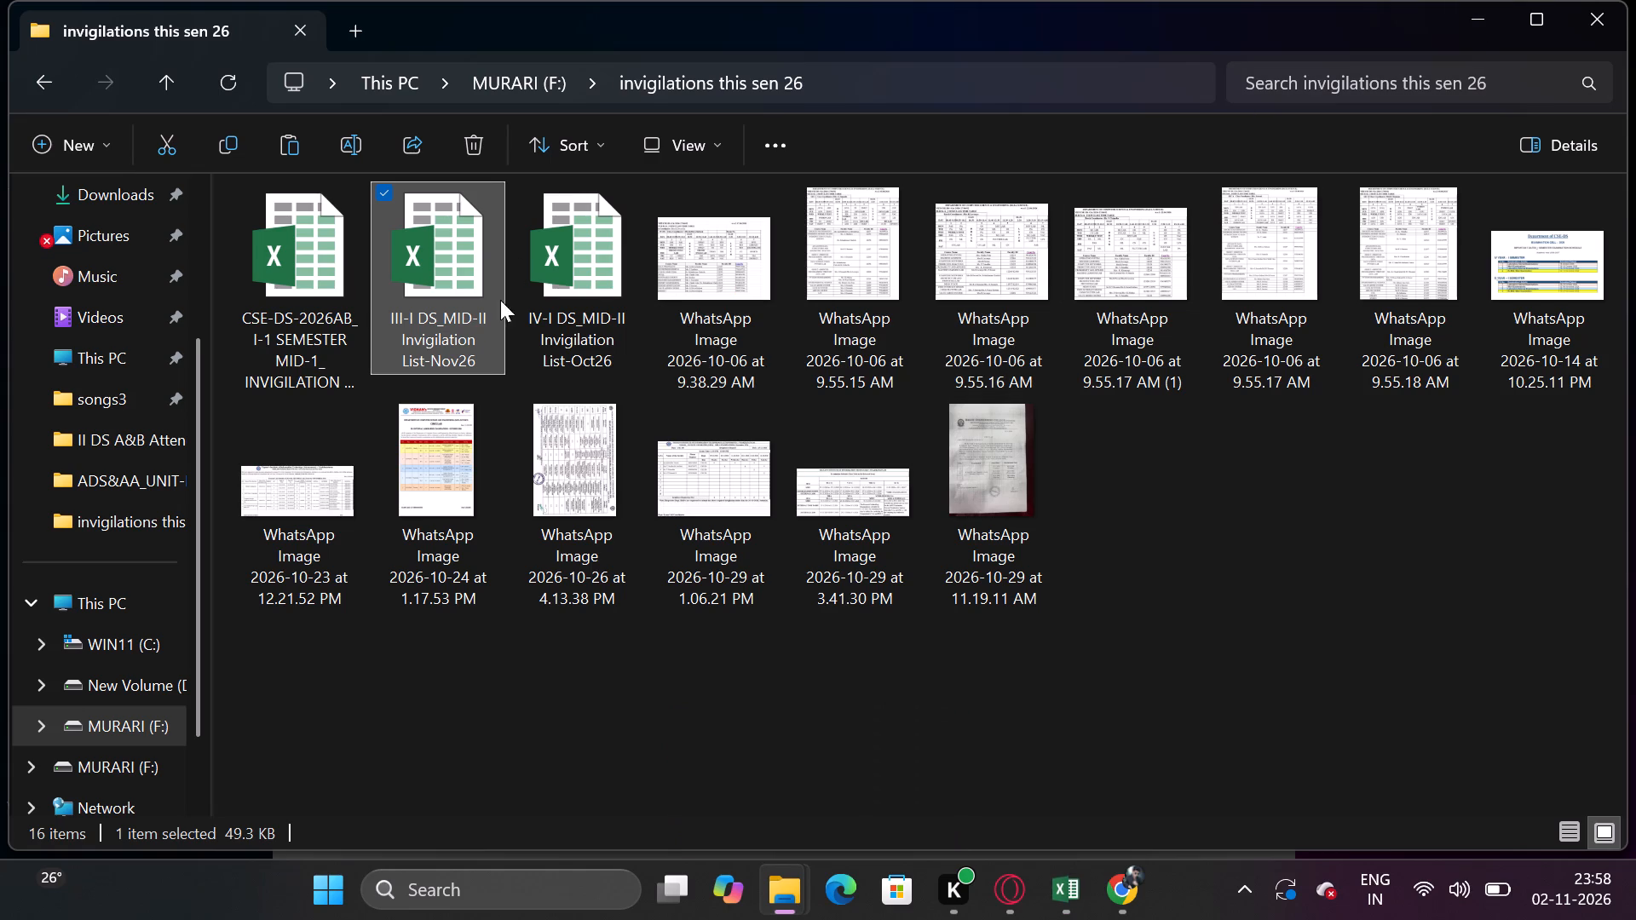
right_click(433, 336)
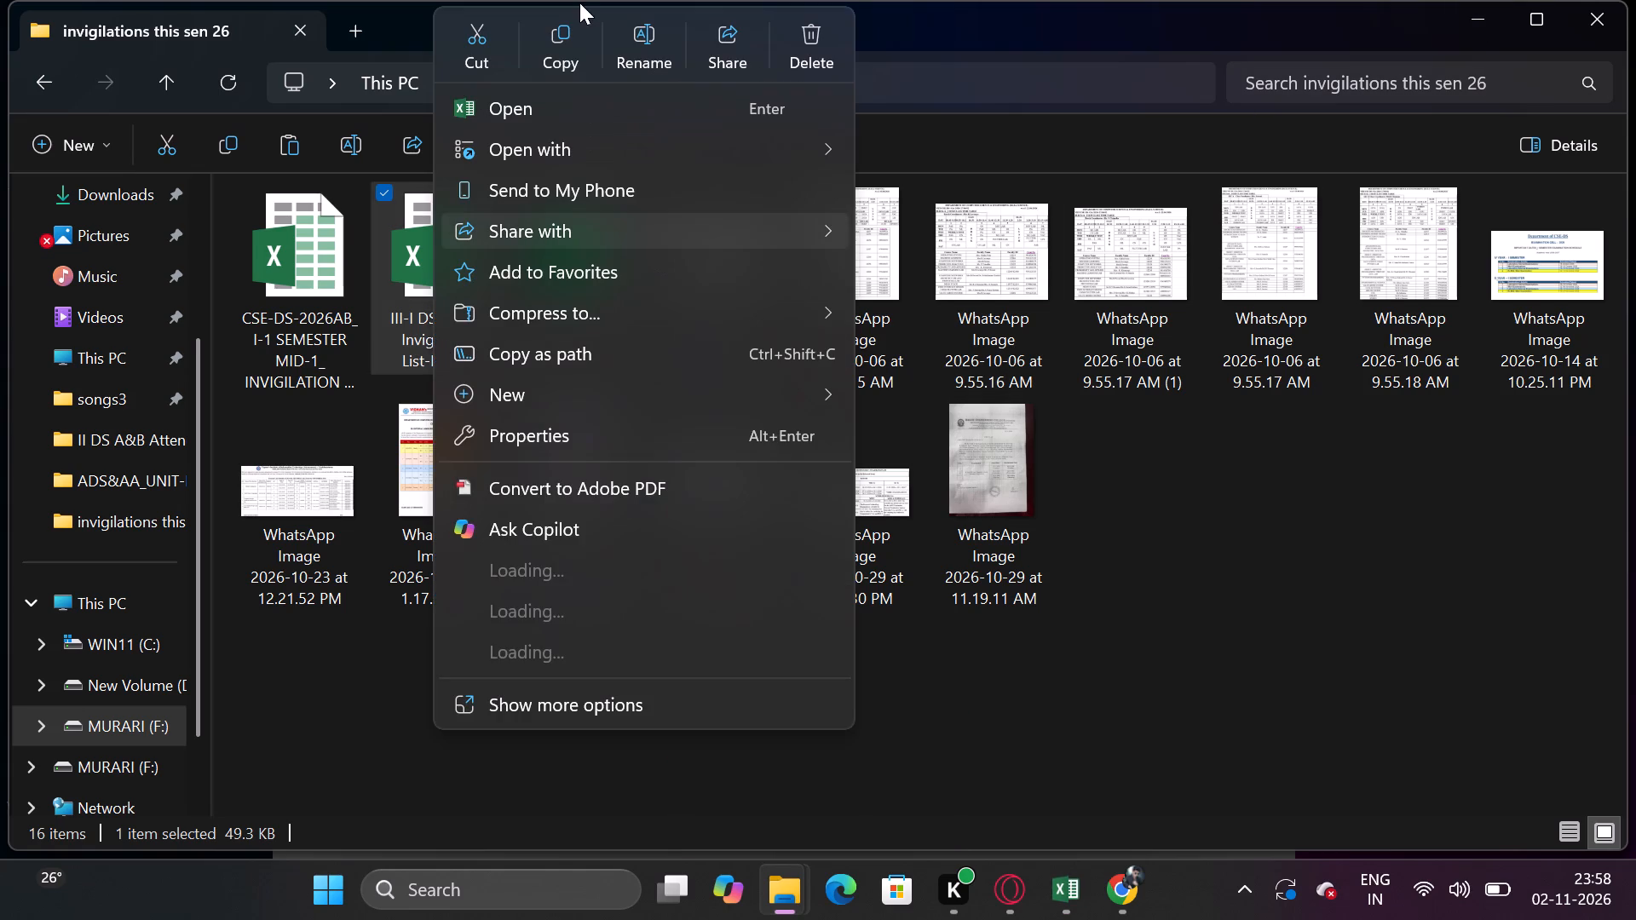
left_click(559, 36)
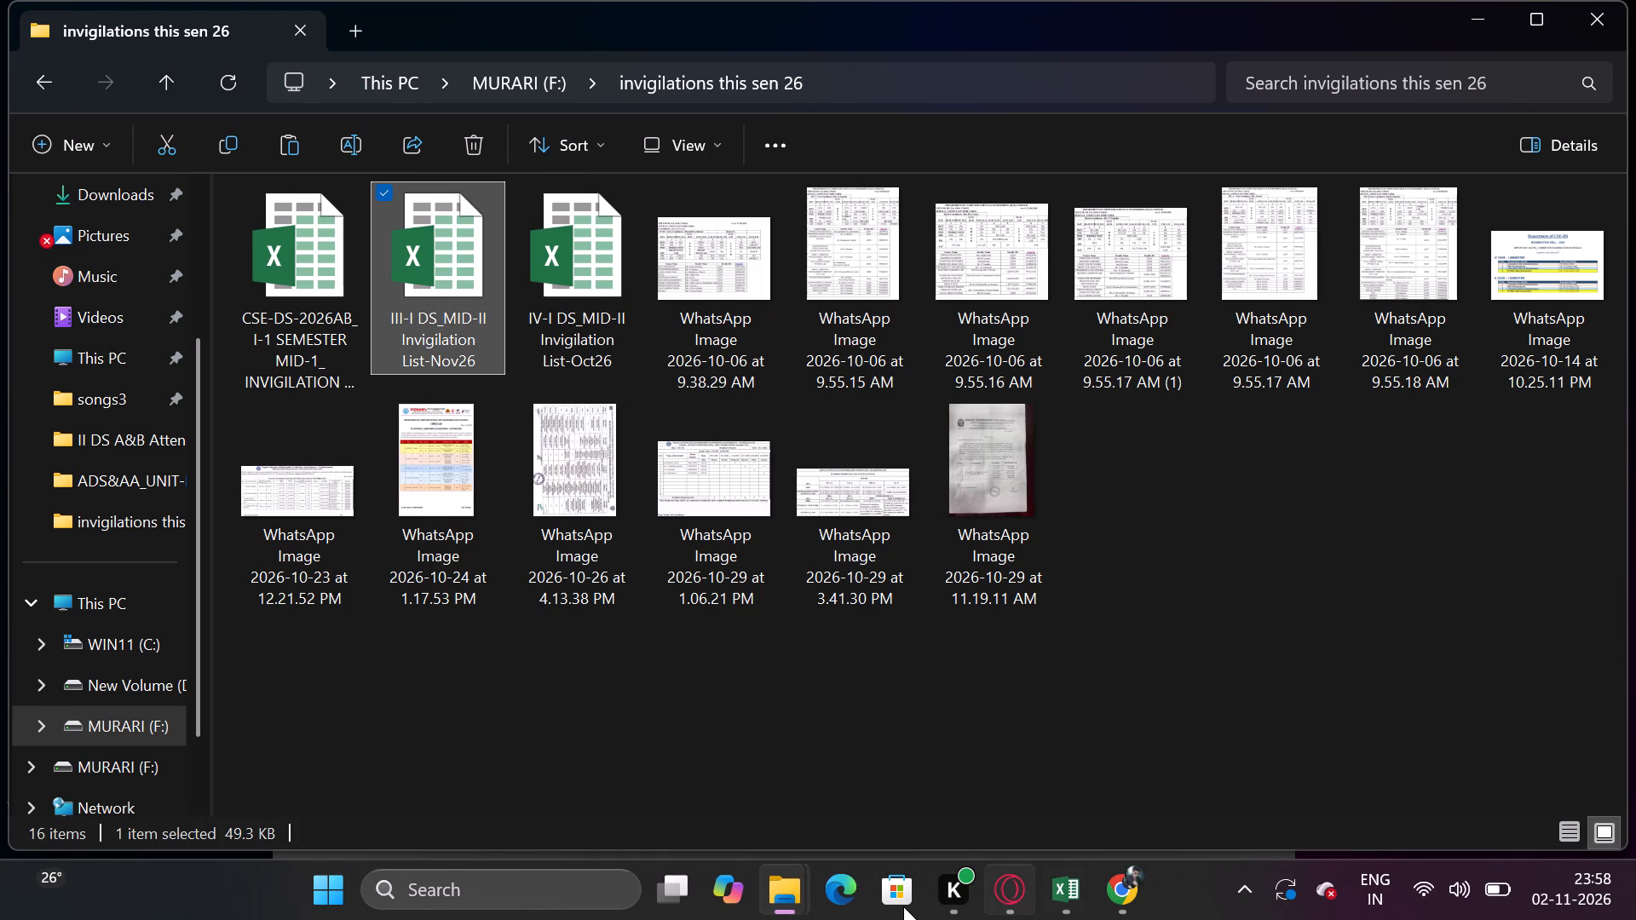
left_click(786, 888)
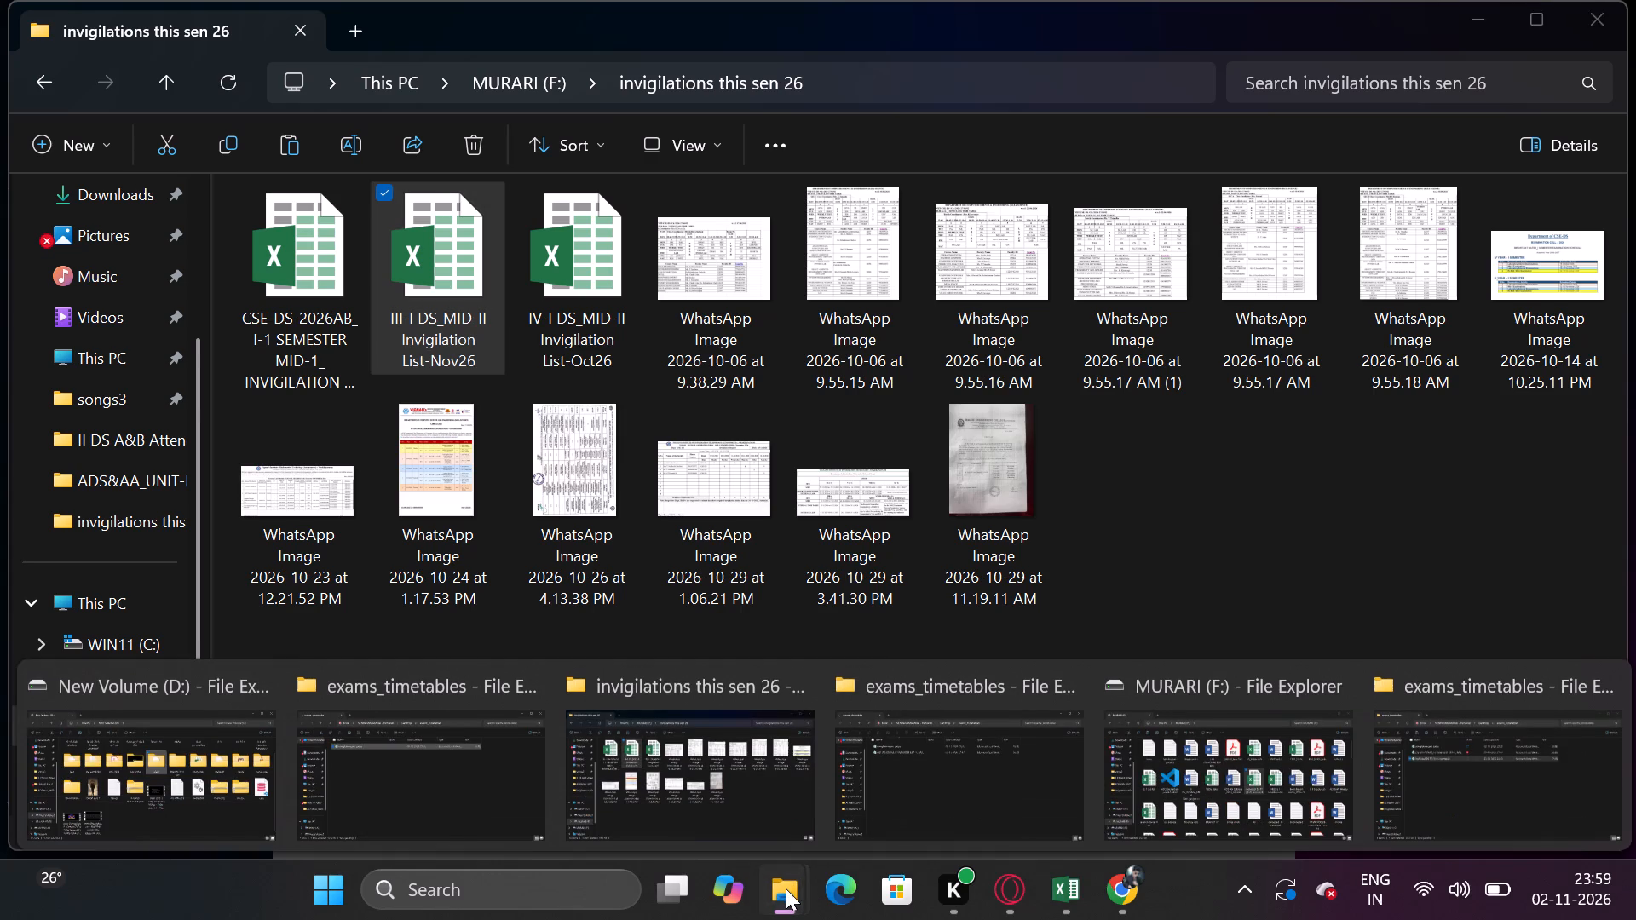
left_click(1502, 780)
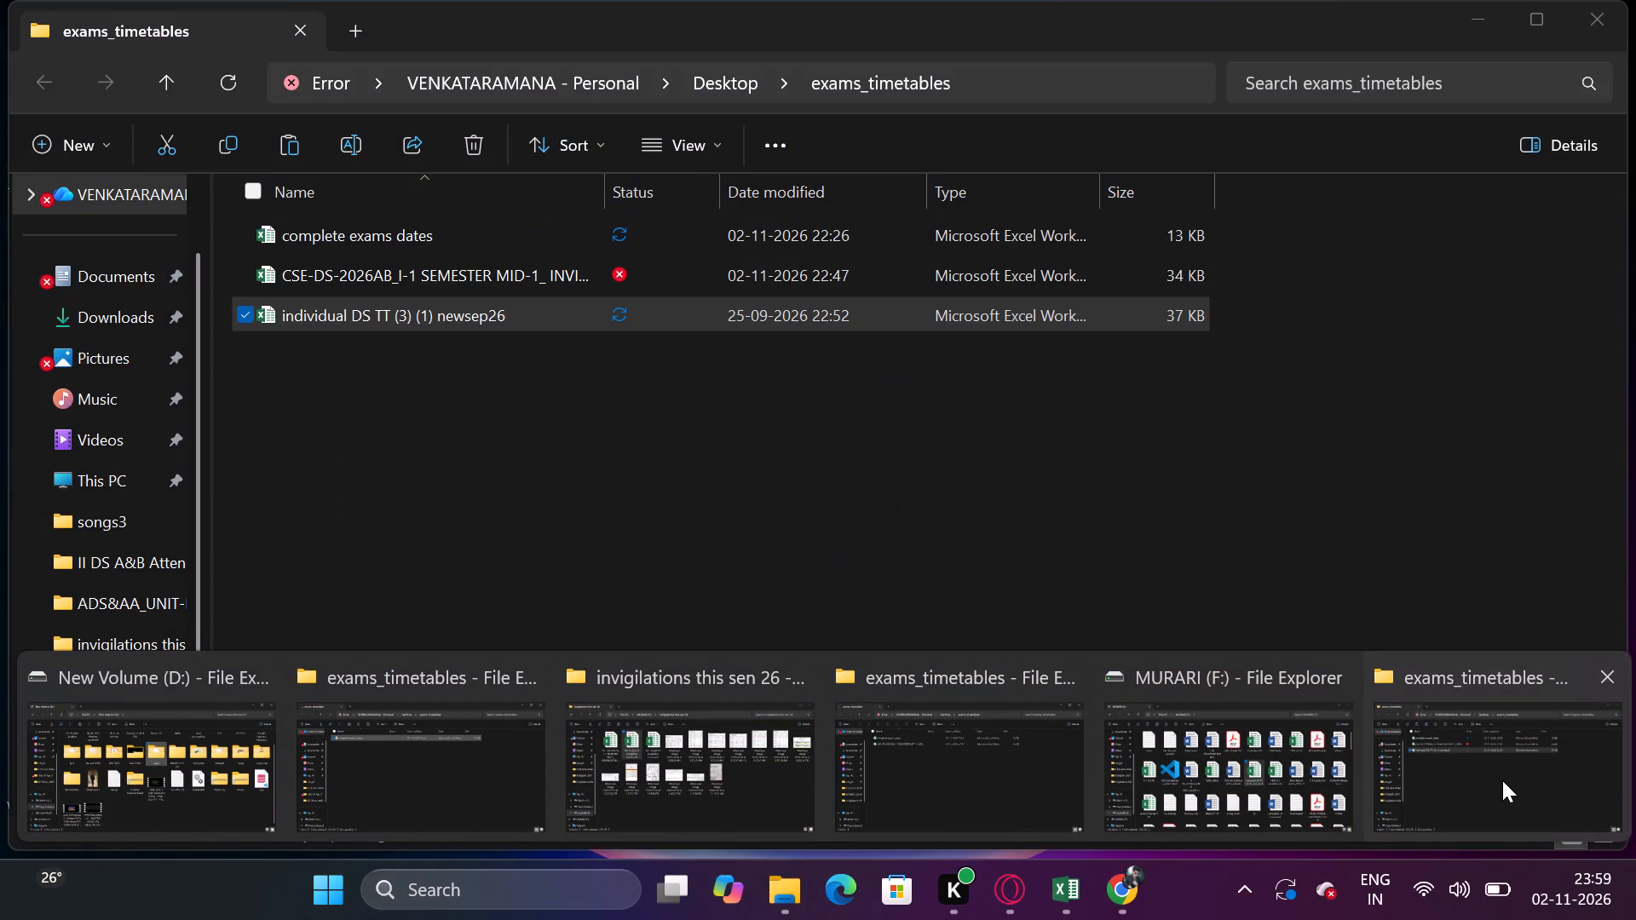
left_click(799, 493)
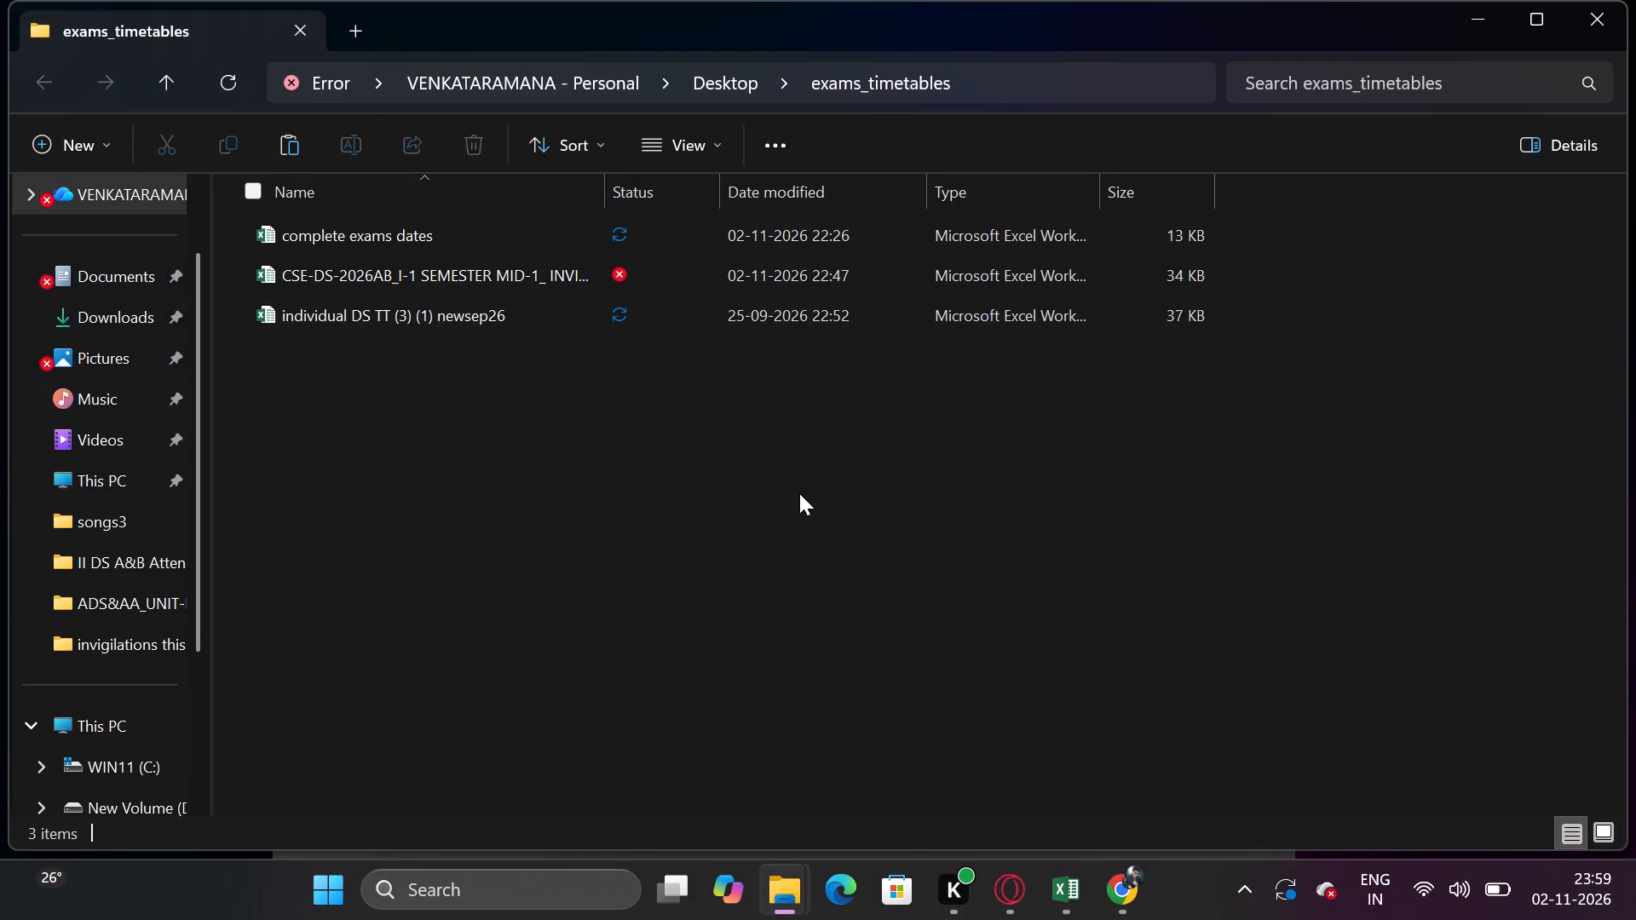
right_click(799, 493)
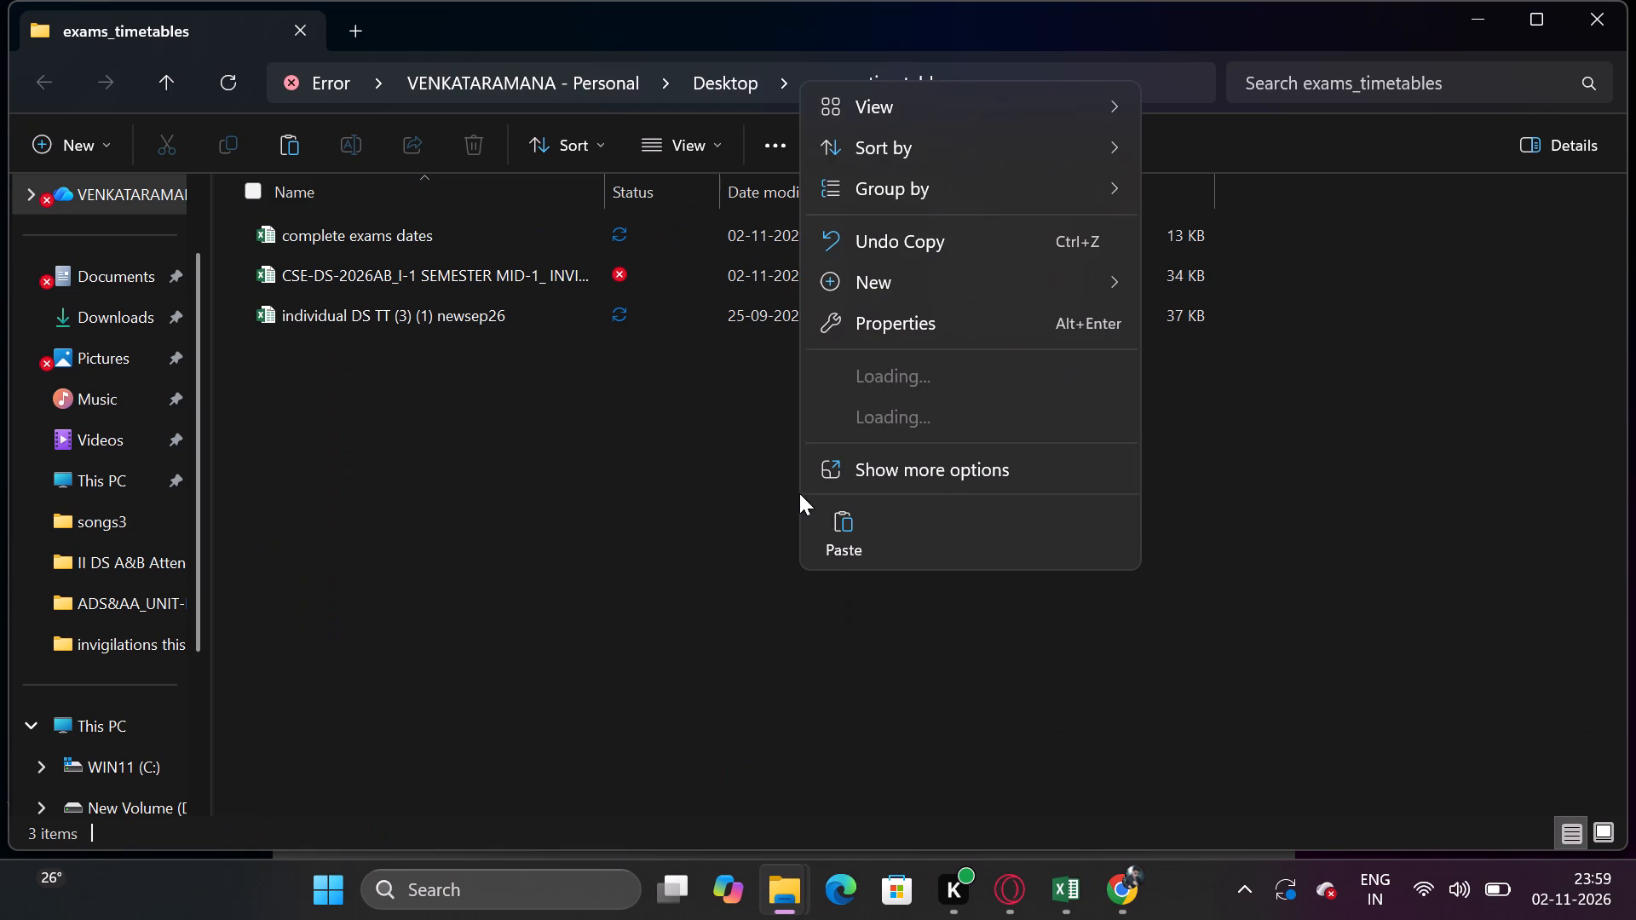
left_click(846, 532)
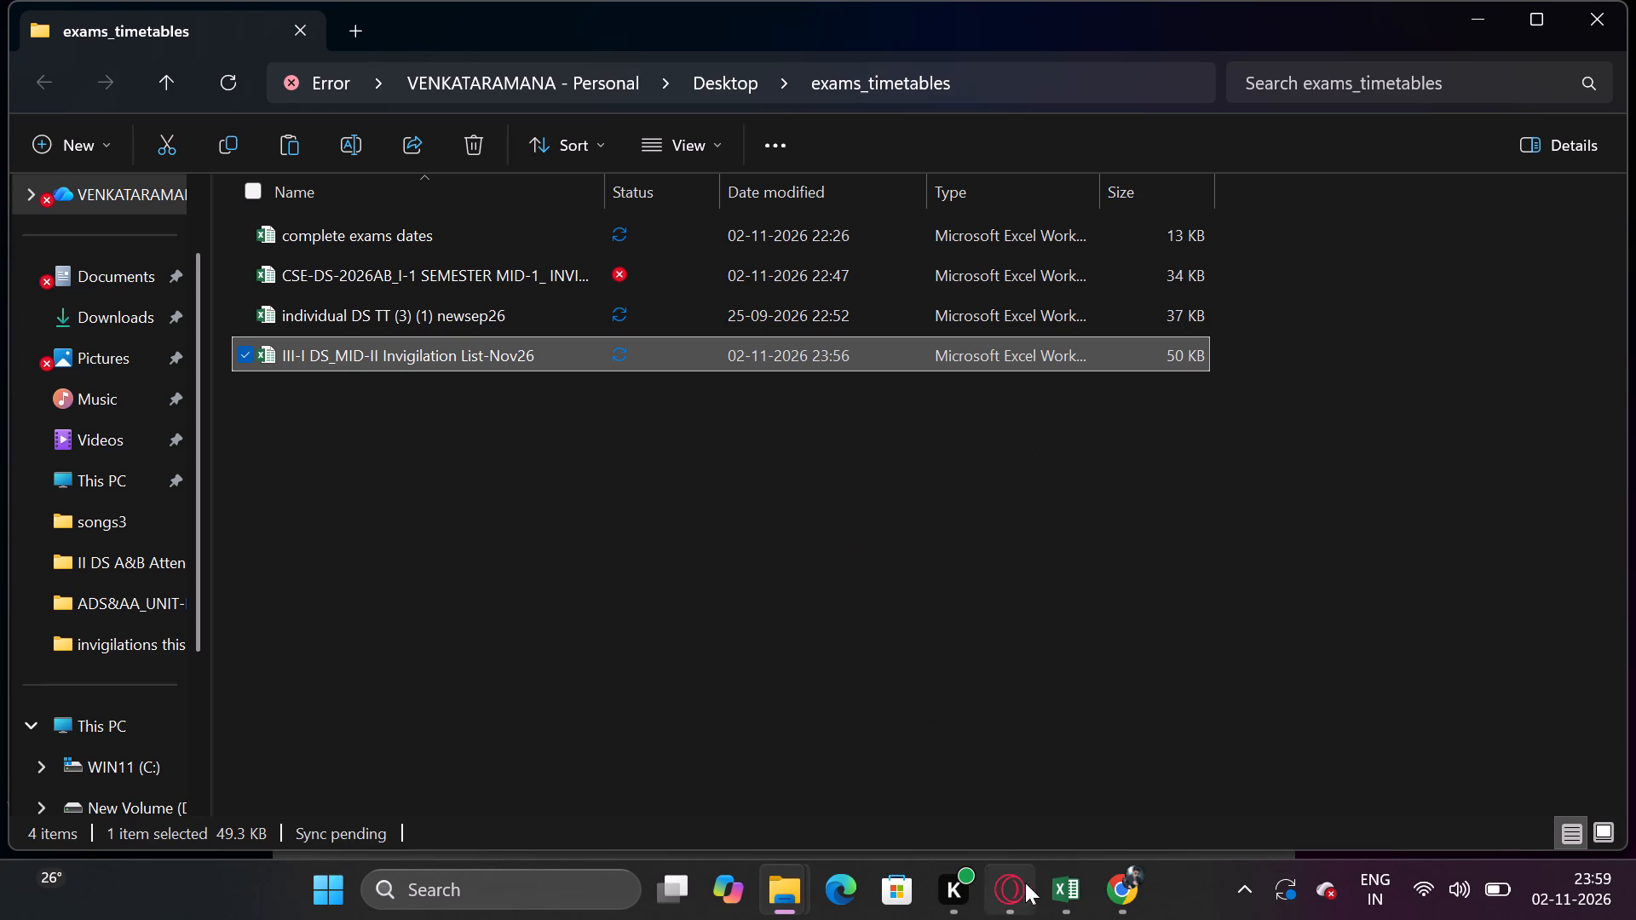
Switch to the "complete exams dates" workbook and examine the November 2026 exam dates marked for each year and examination.
left_click(1062, 902)
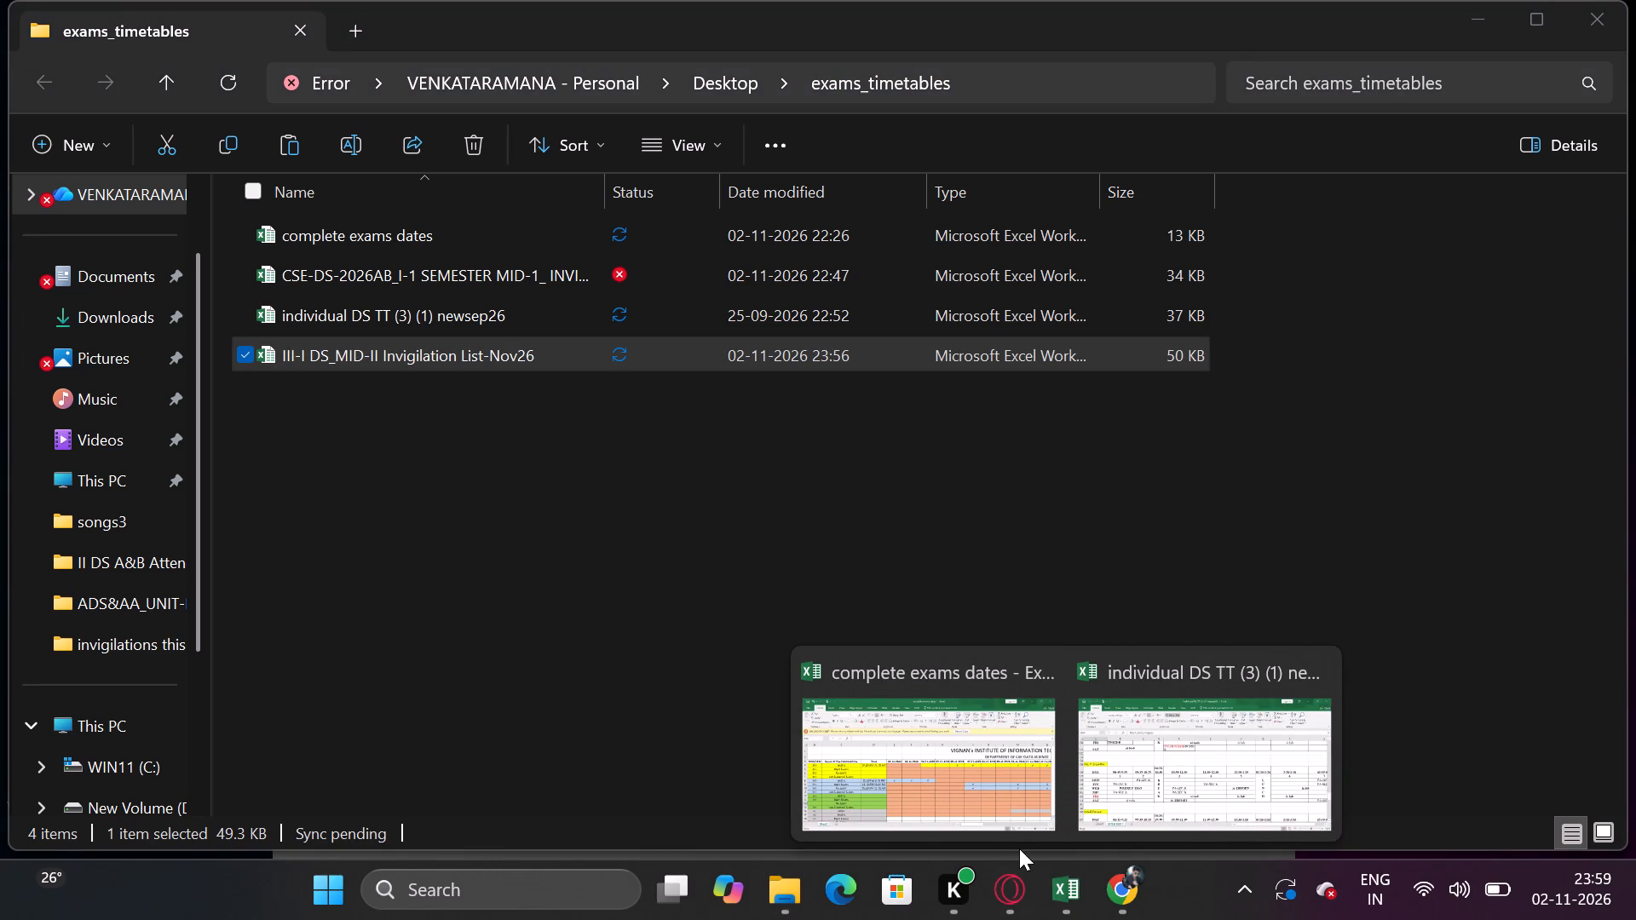
left_click(986, 804)
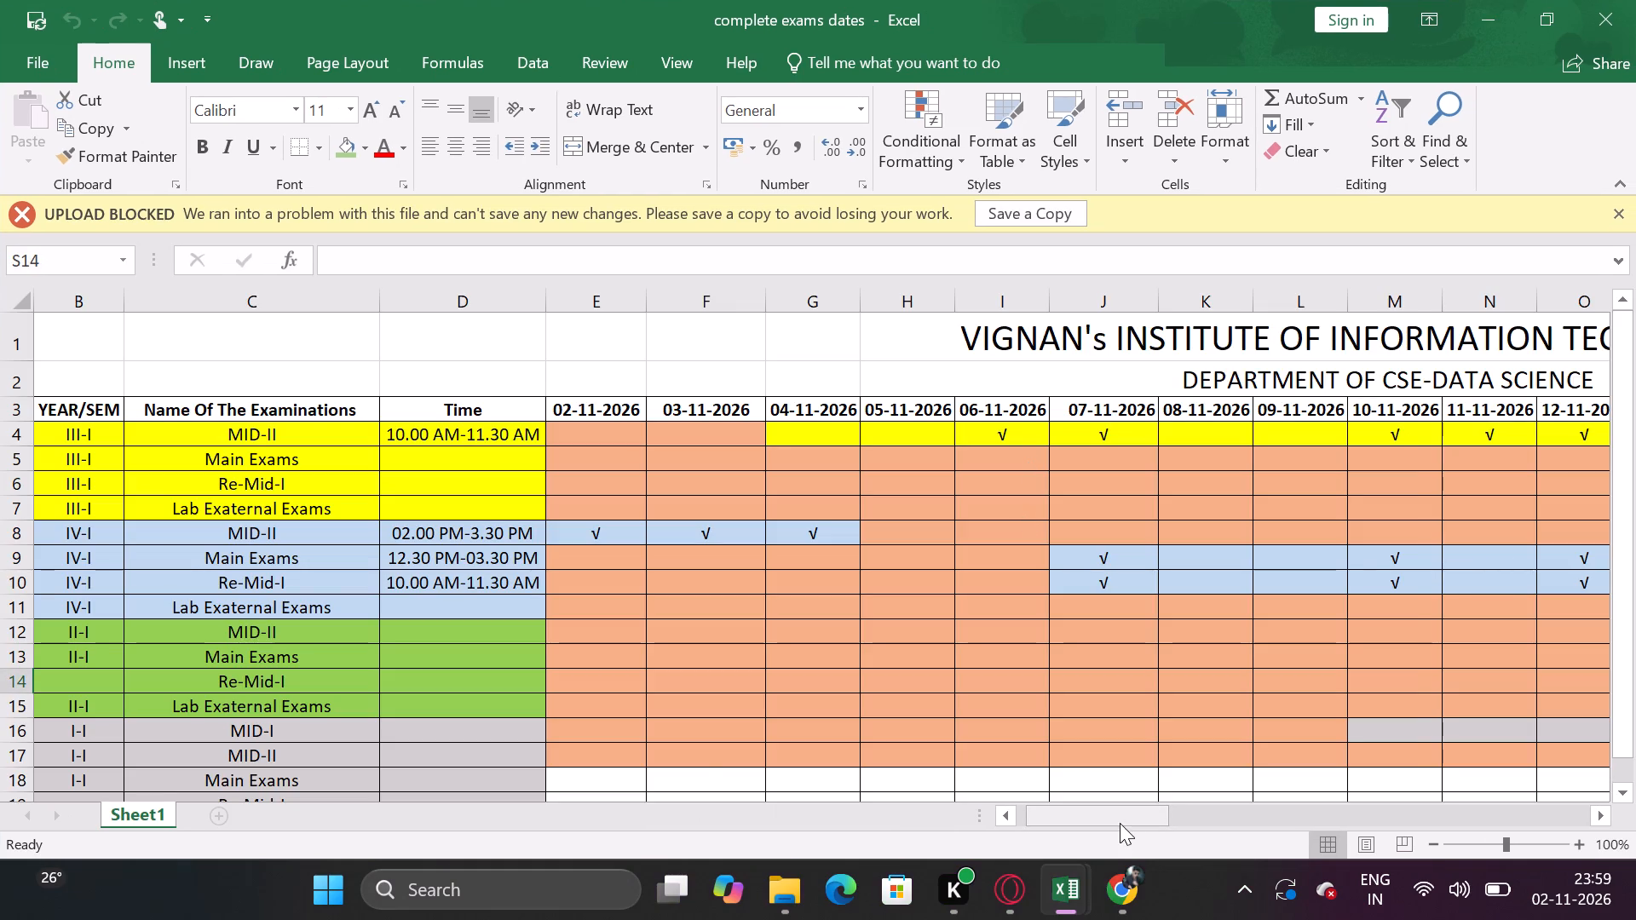
left_click_drag(1120, 821, 1173, 814)
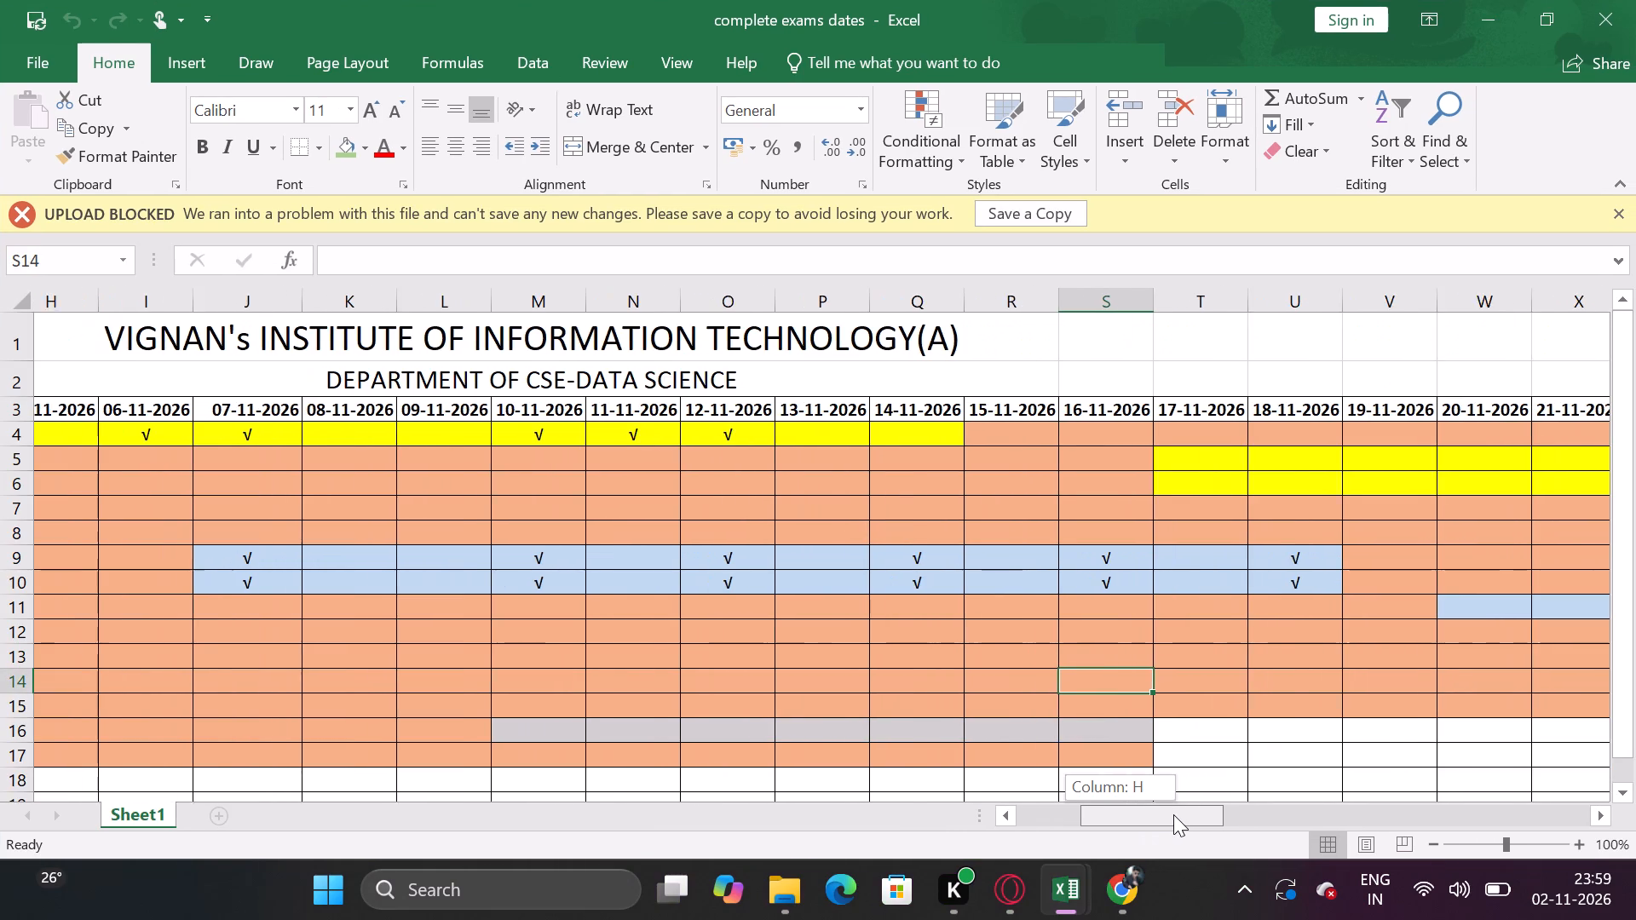
left_click_drag(1173, 814, 1168, 812)
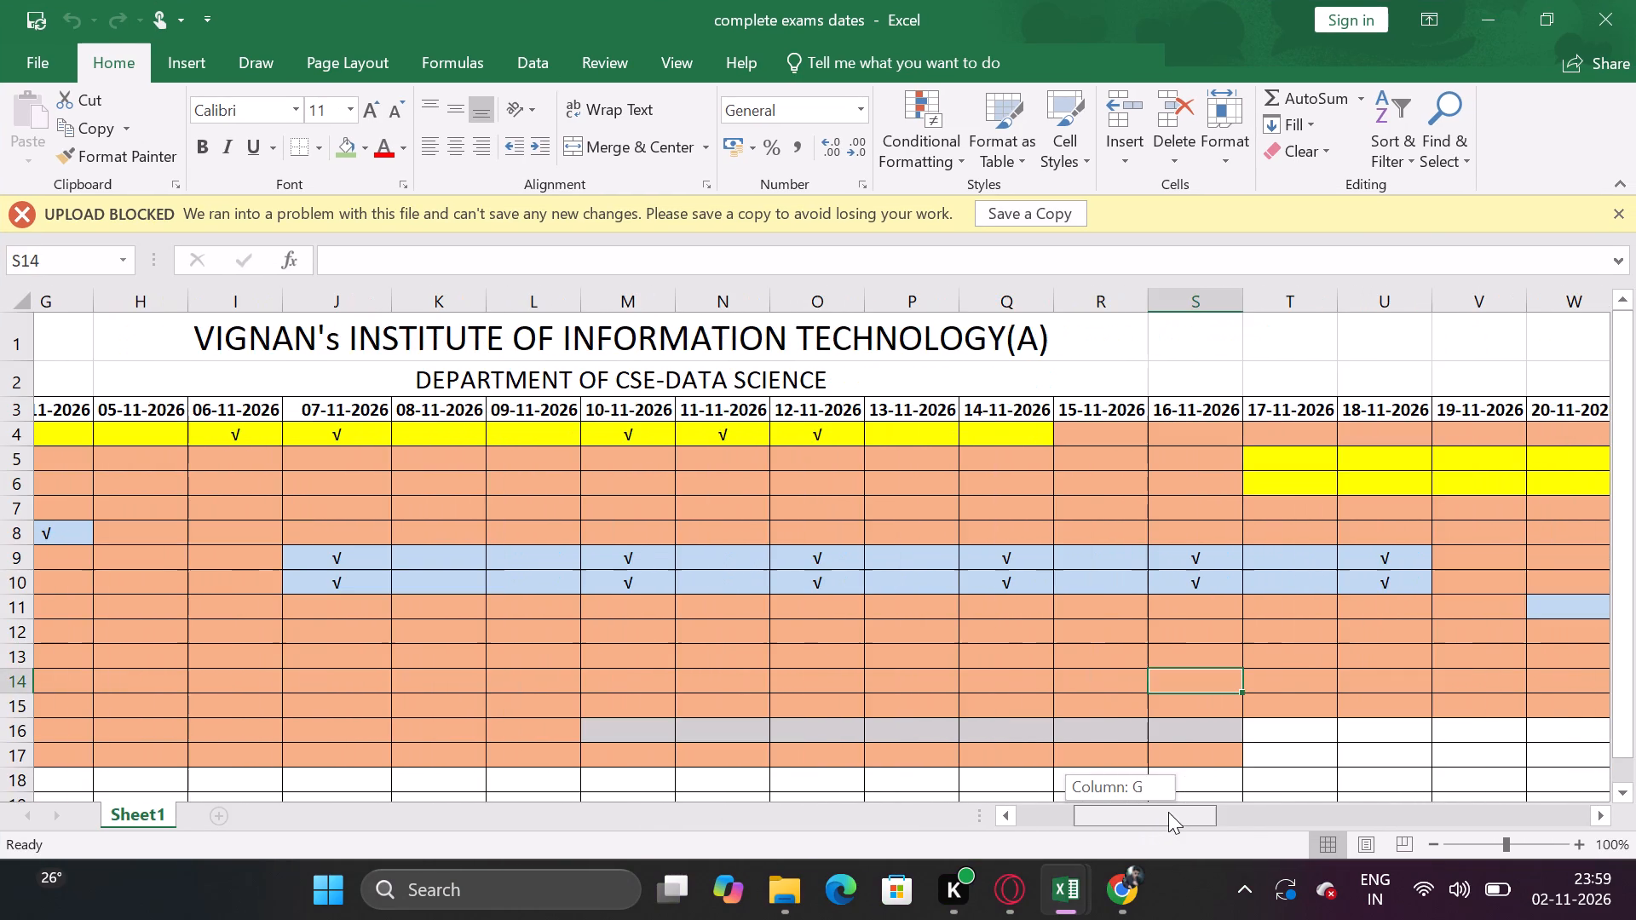
left_click_drag(1168, 812, 1163, 812)
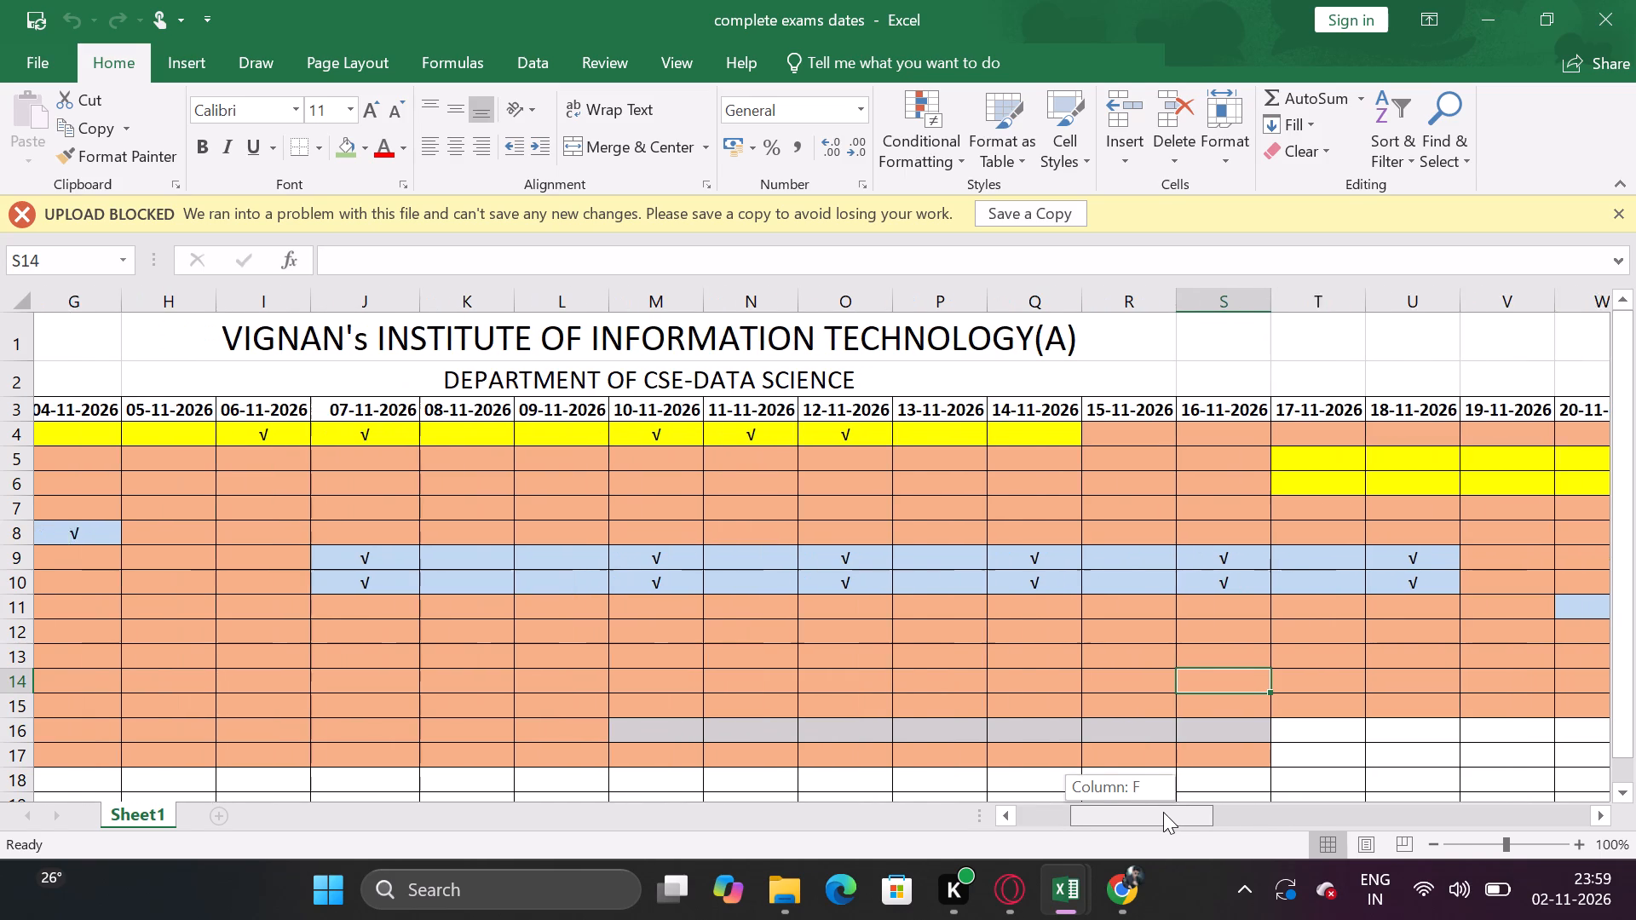
left_click_drag(1163, 812, 1156, 812)
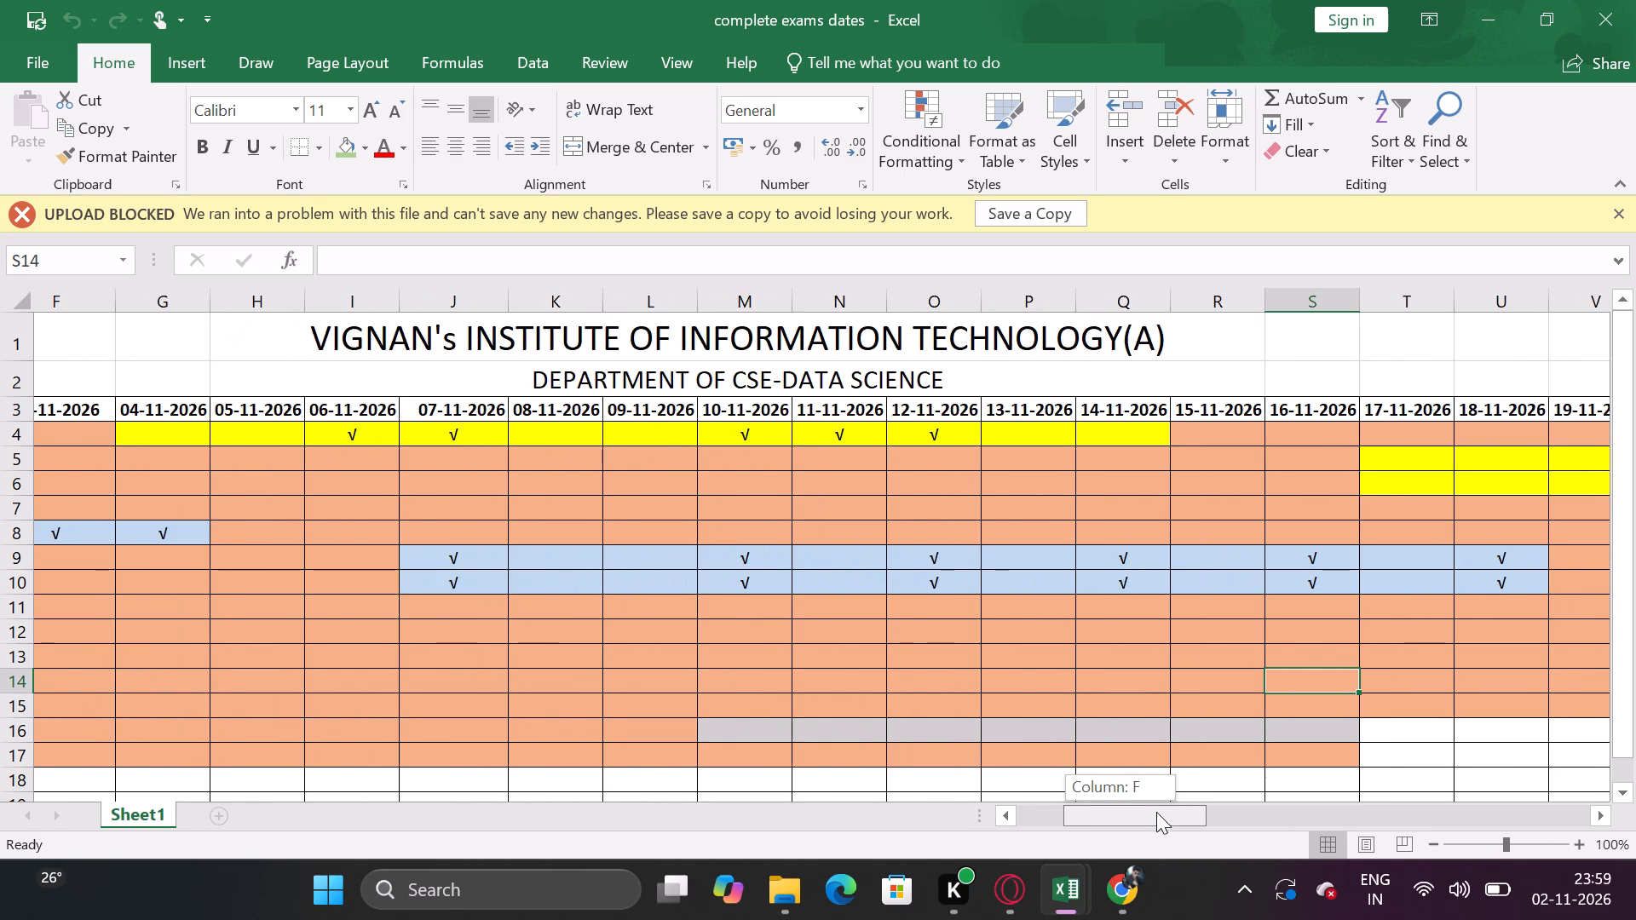
left_click_drag(1156, 812, 1141, 812)
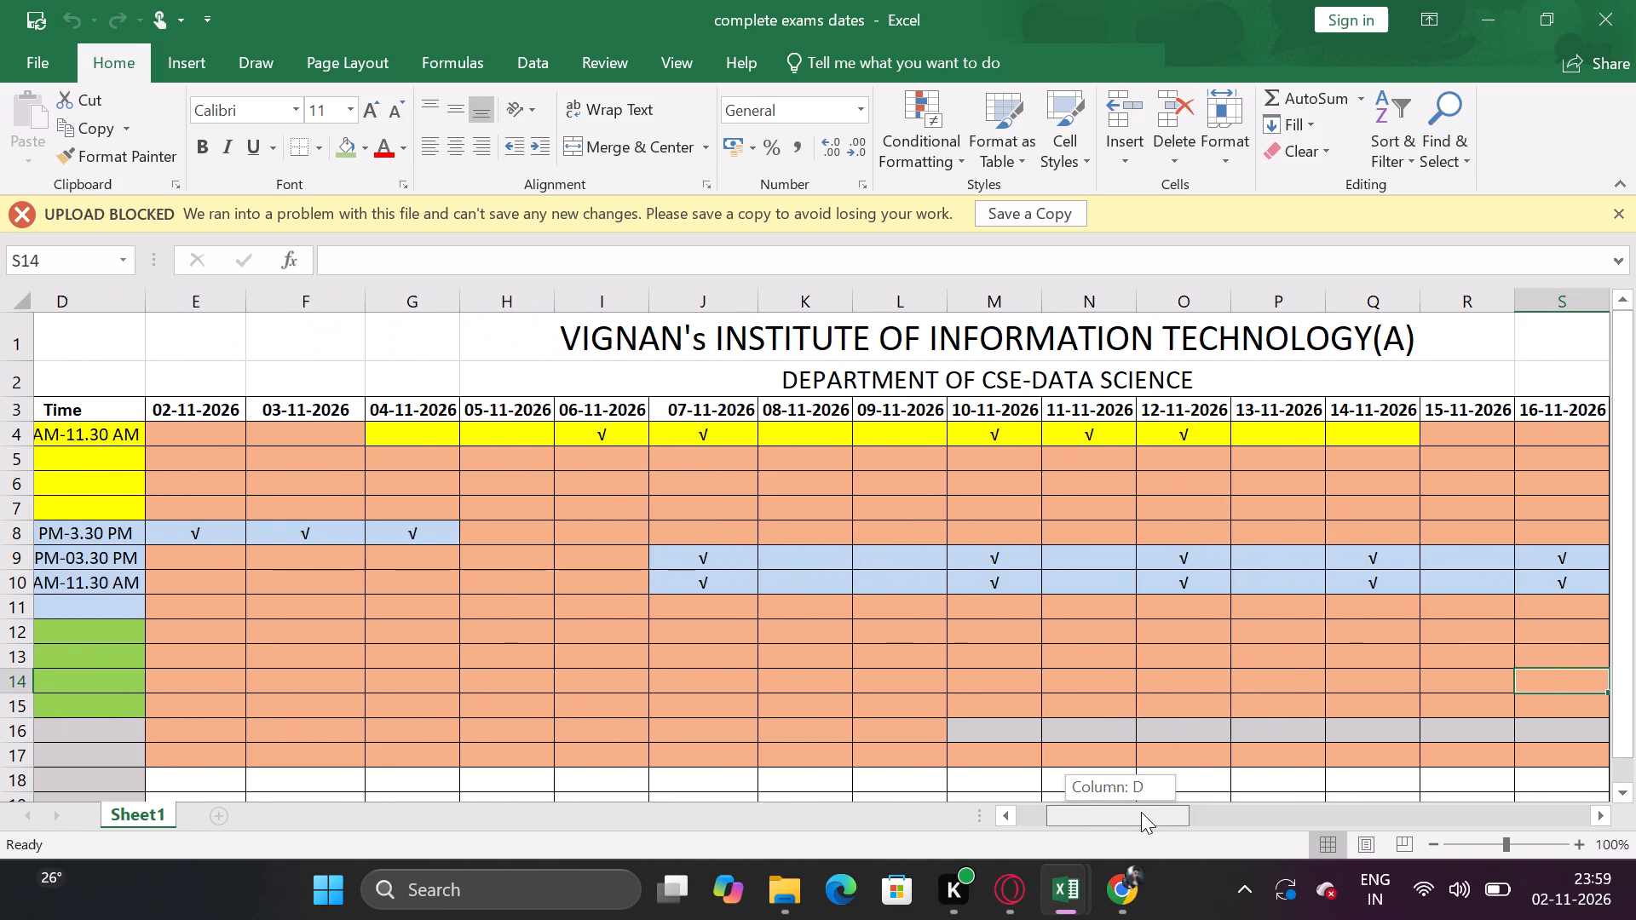
left_click_drag(1141, 812, 1144, 812)
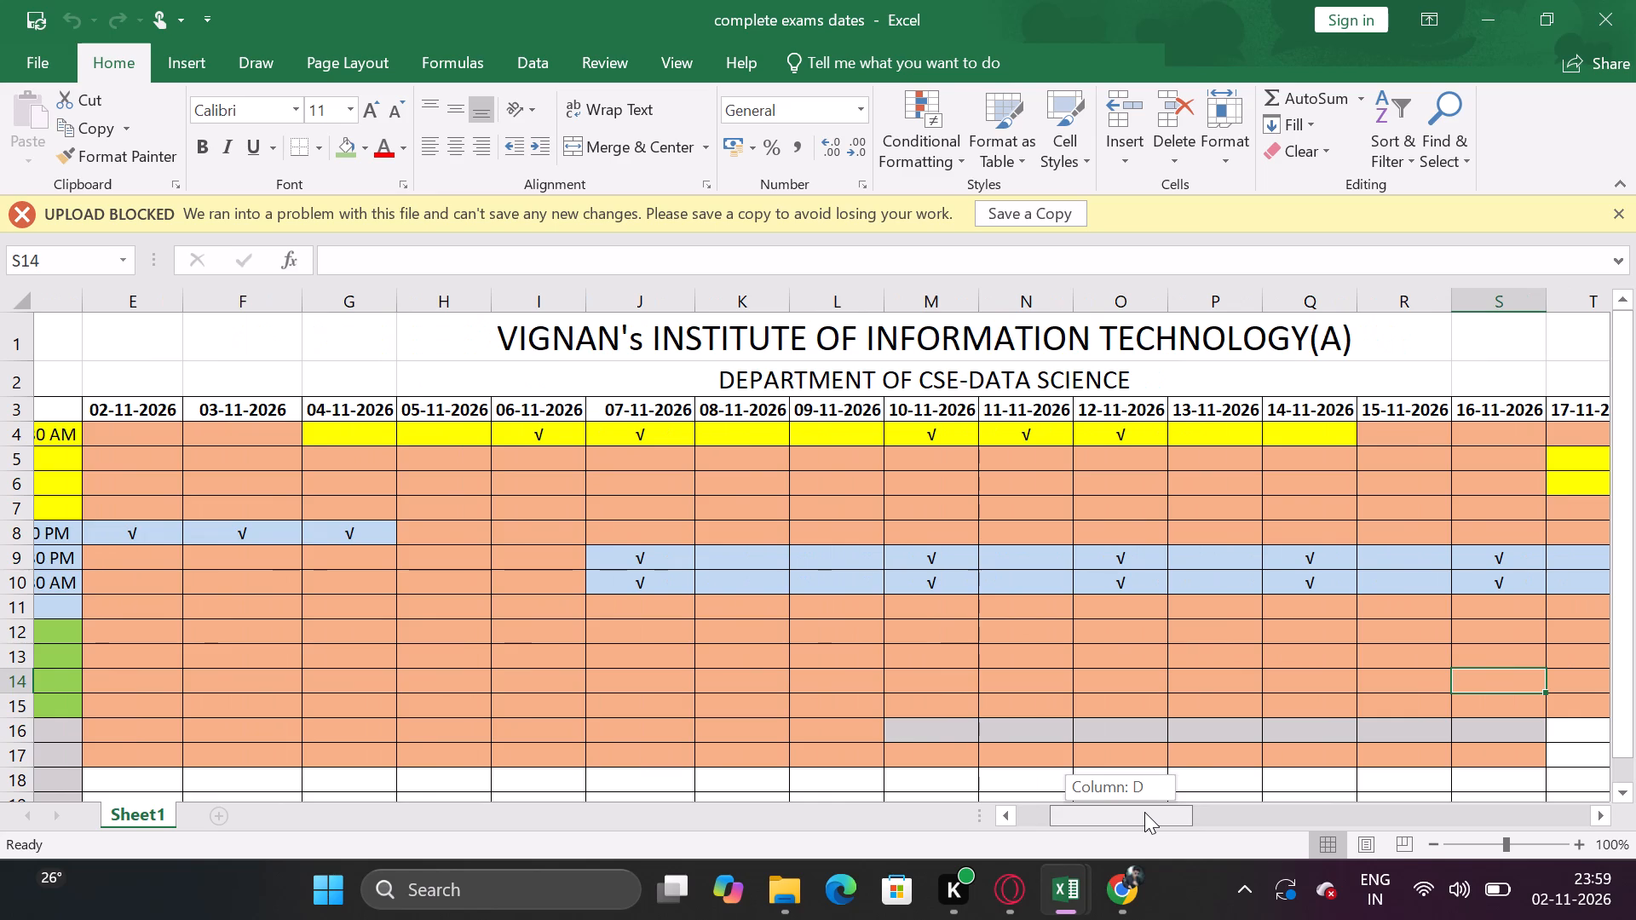
left_click_drag(1144, 812, 1164, 809)
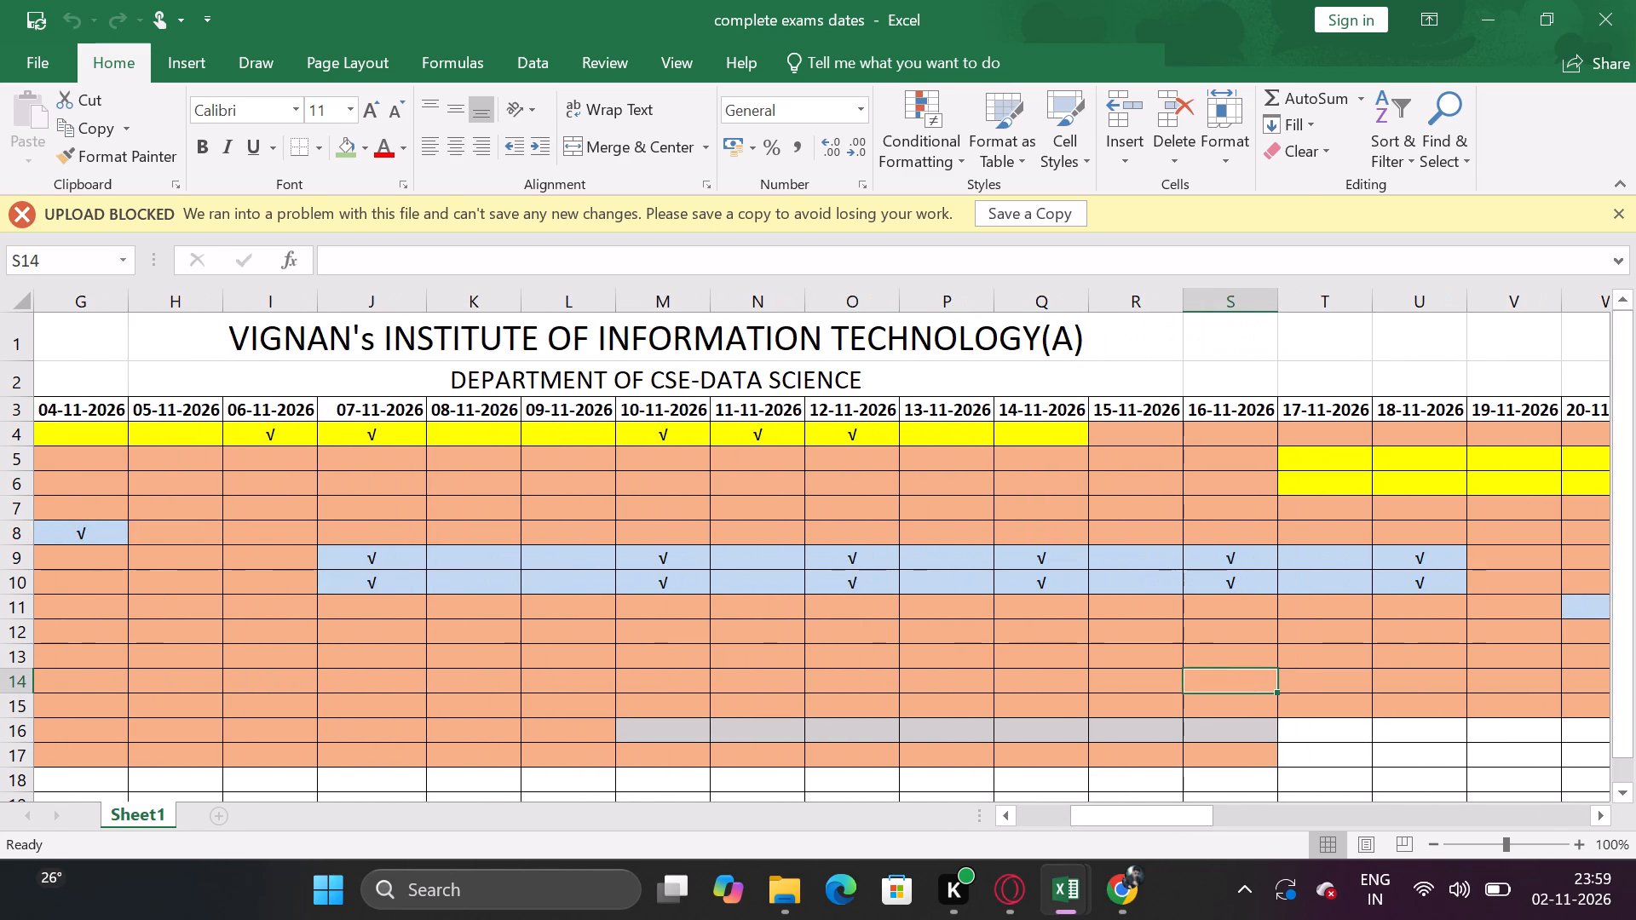